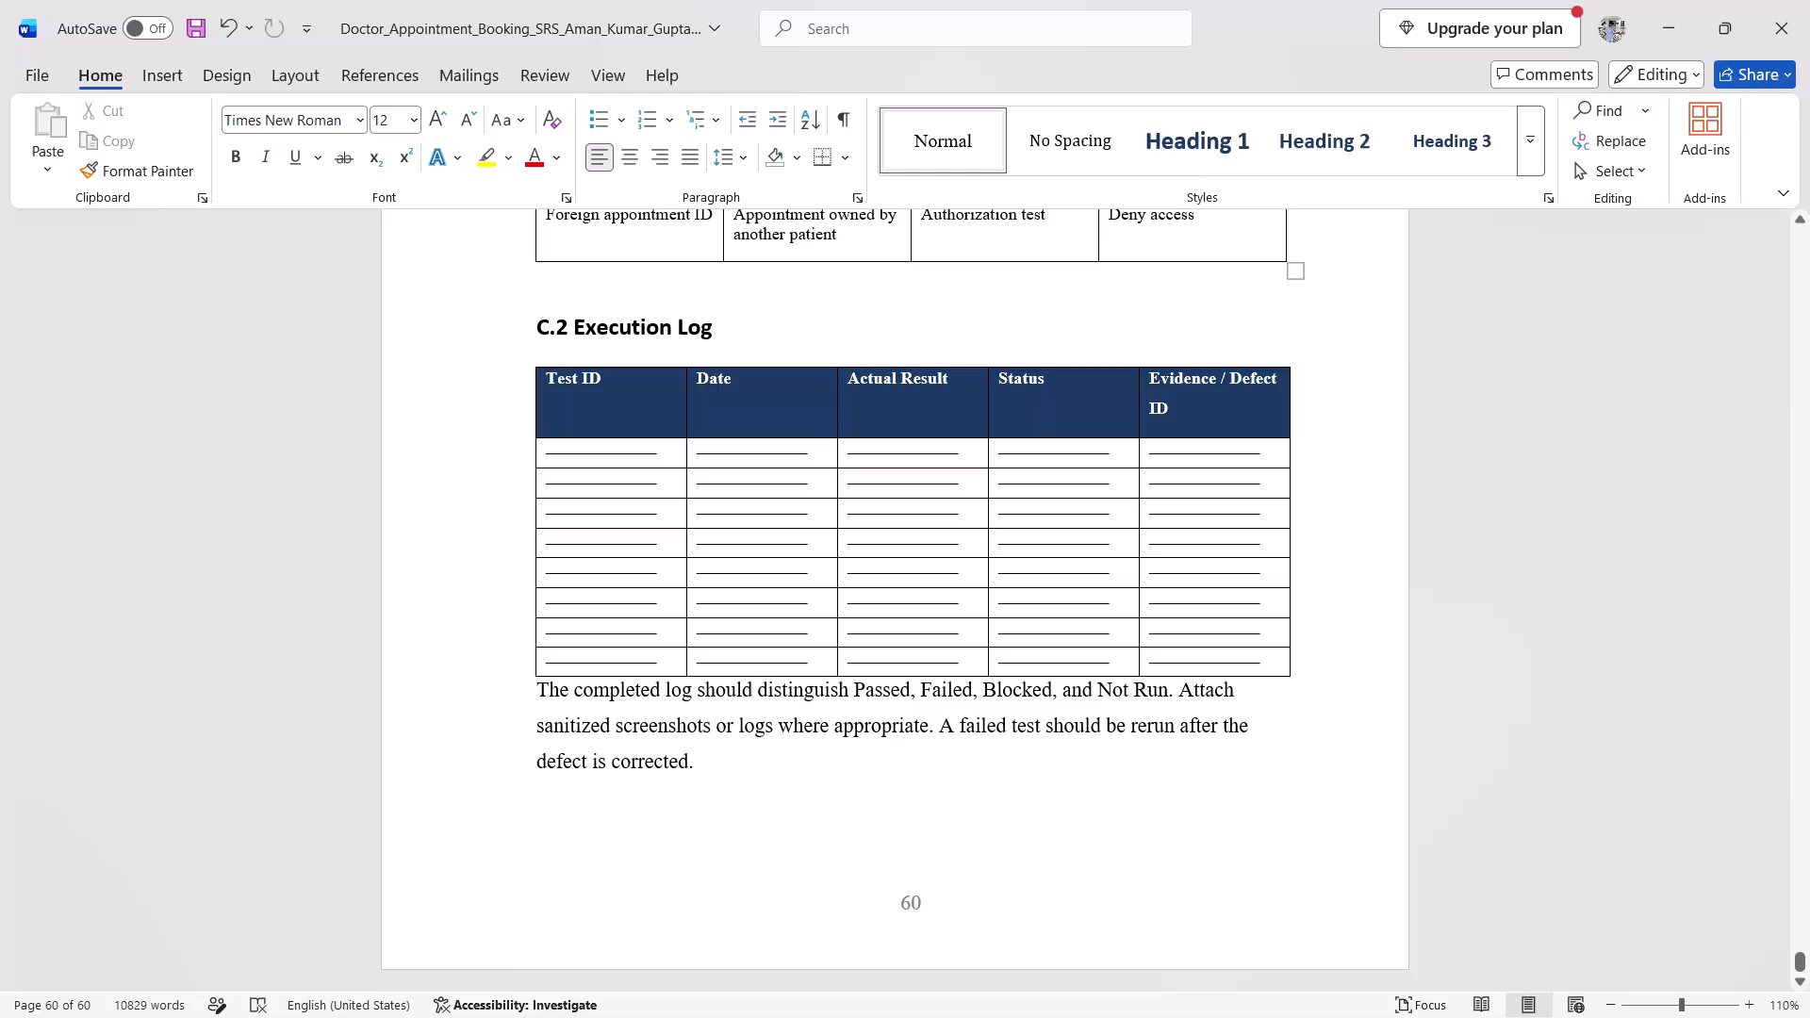
Delete the blank line above the C.2 Execution Log heading.
left_click(536, 319)
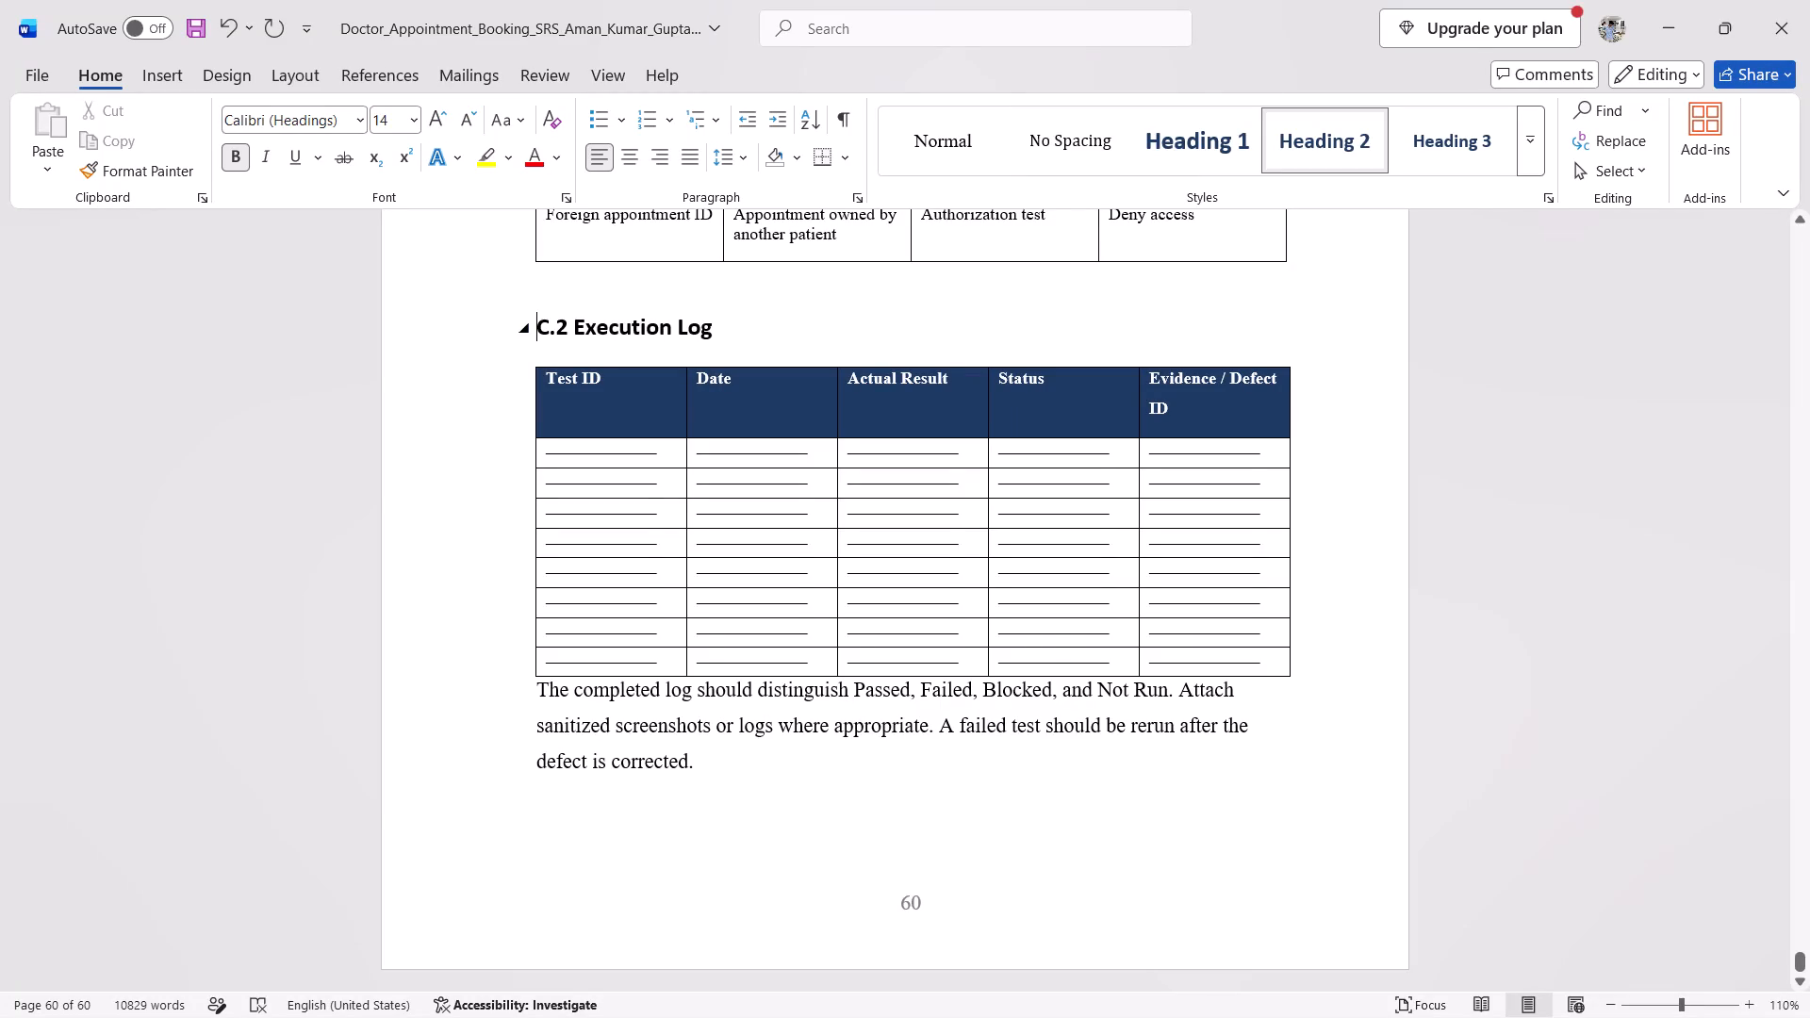
key("BackSpace")
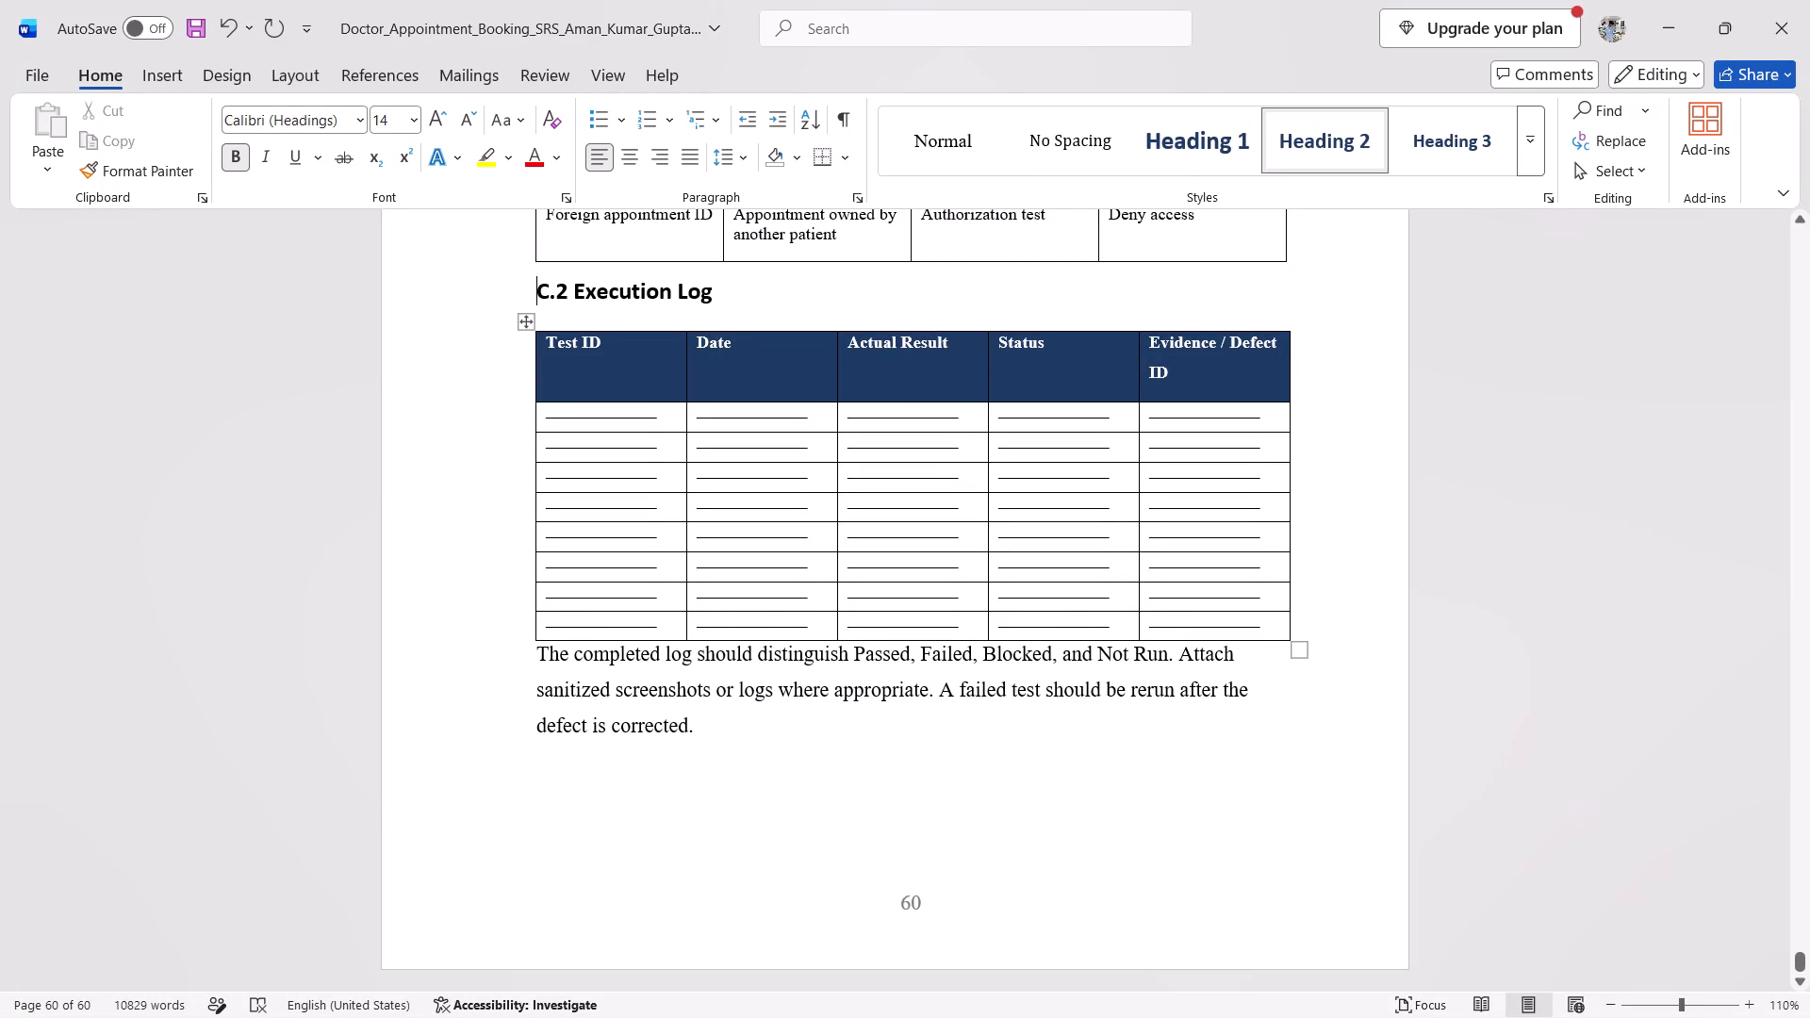
Copy the plagiarism-result capture from Snipping Tool and paste it at the end of the paragraph below the C.2 table.
right_click(722, 796)
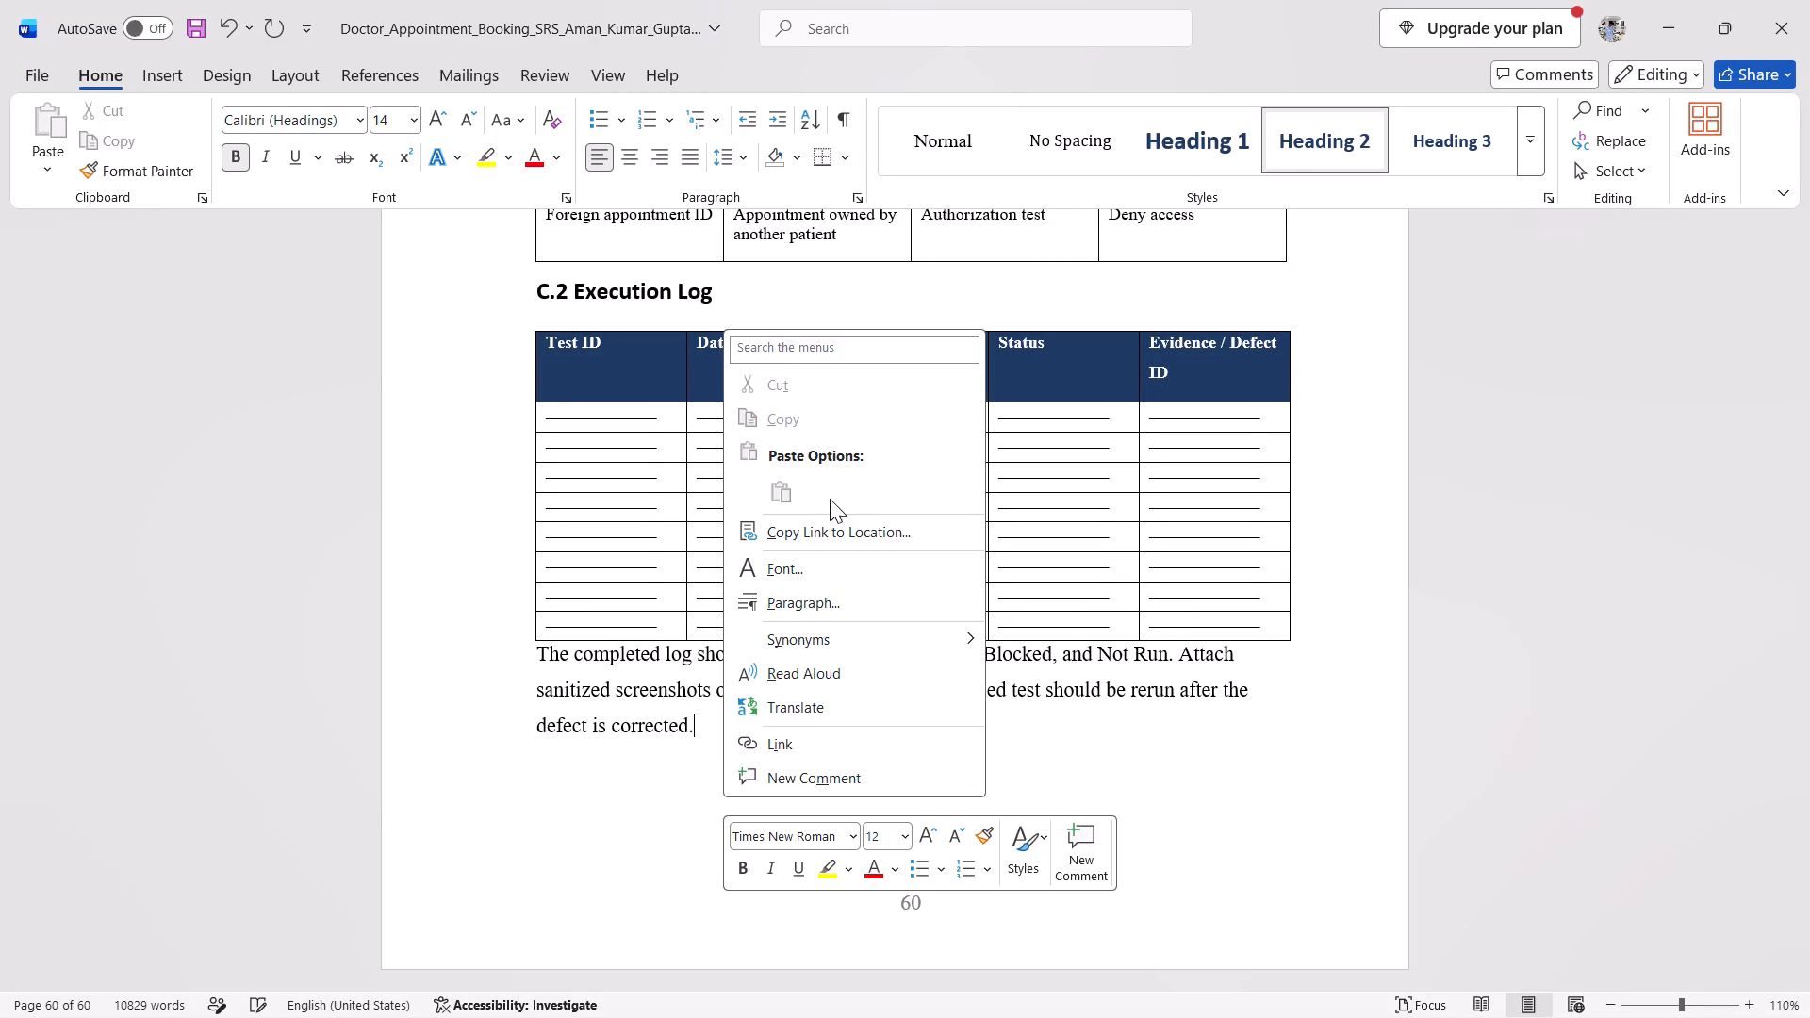
left_click(609, 796)
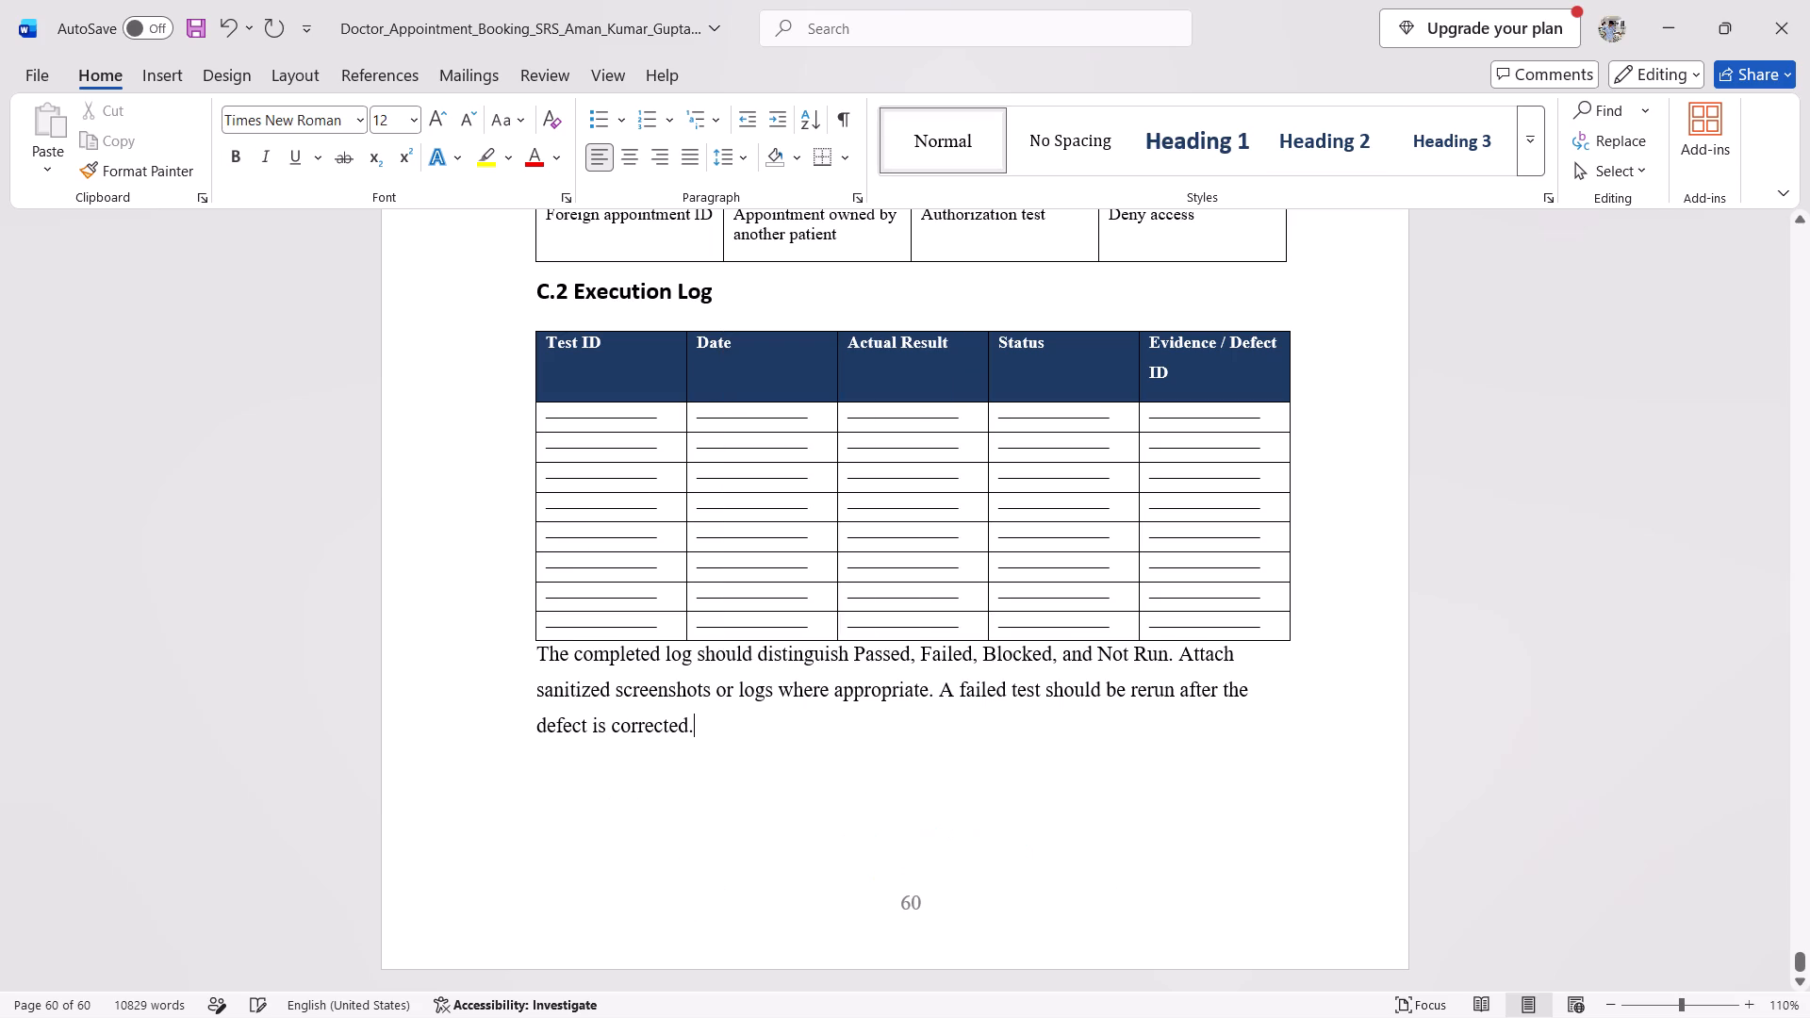
key("ctrl+v")
left_click(1279, 985)
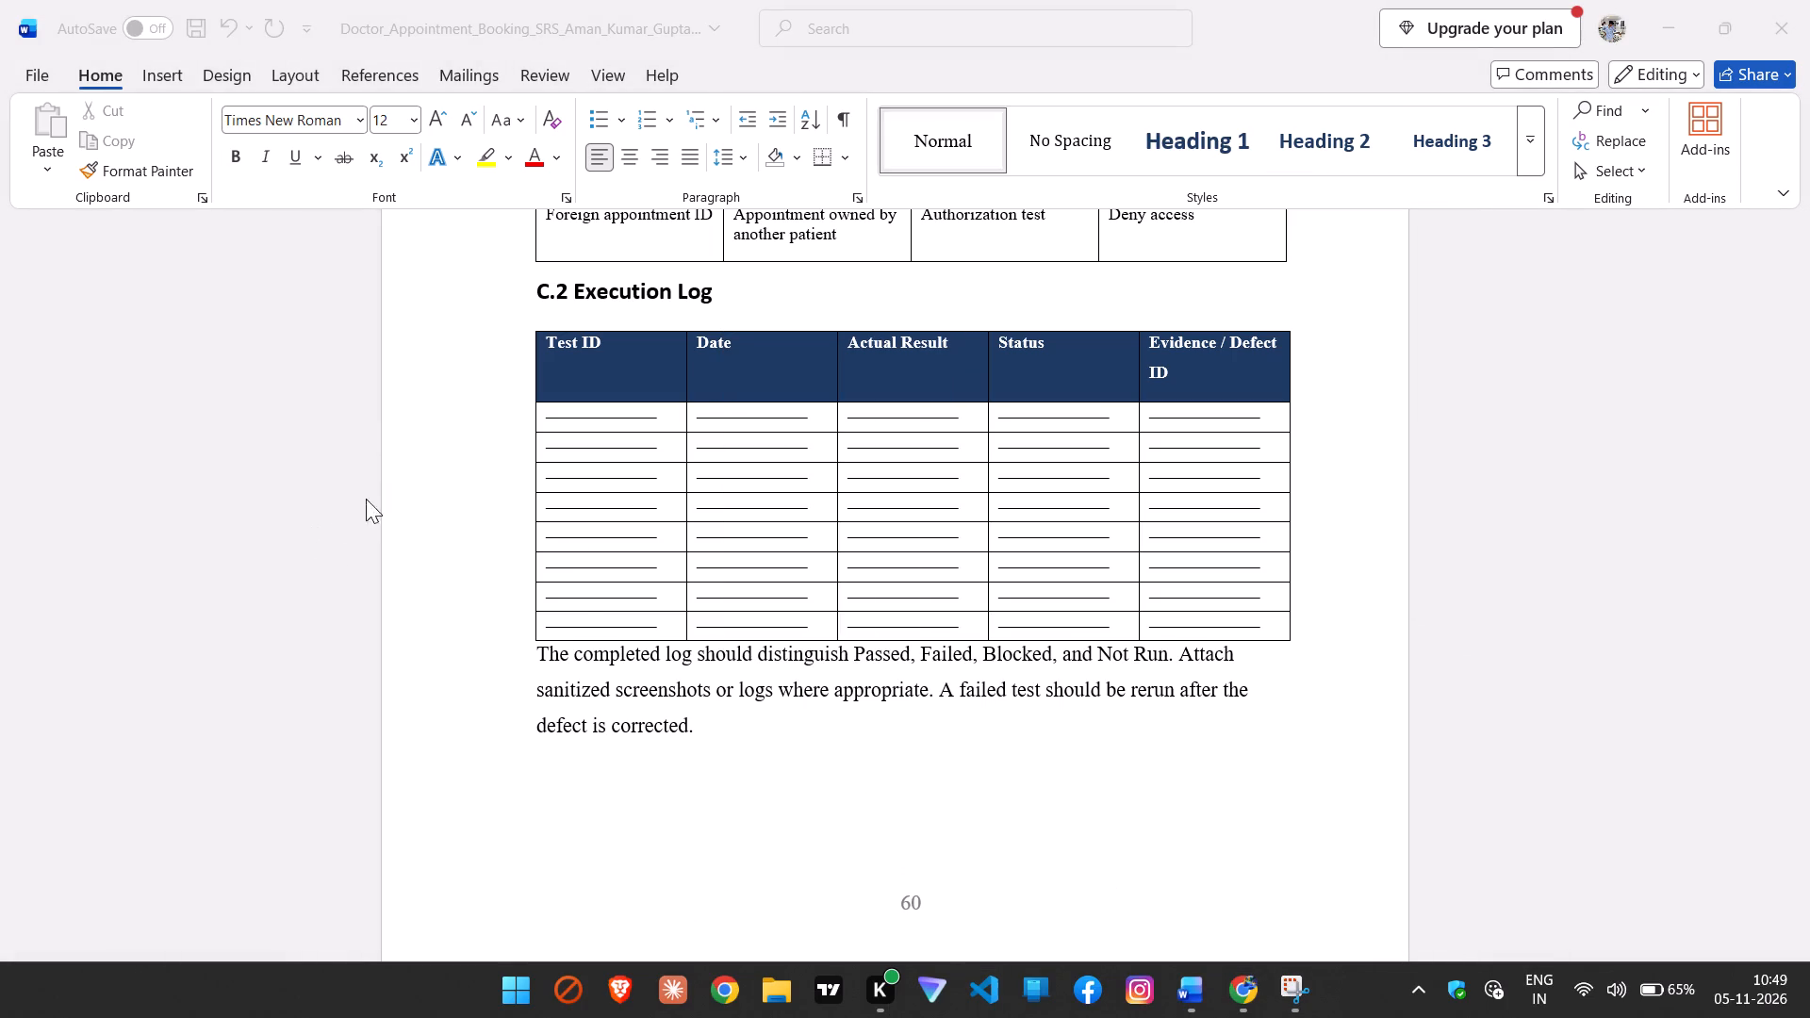
left_click(1298, 983)
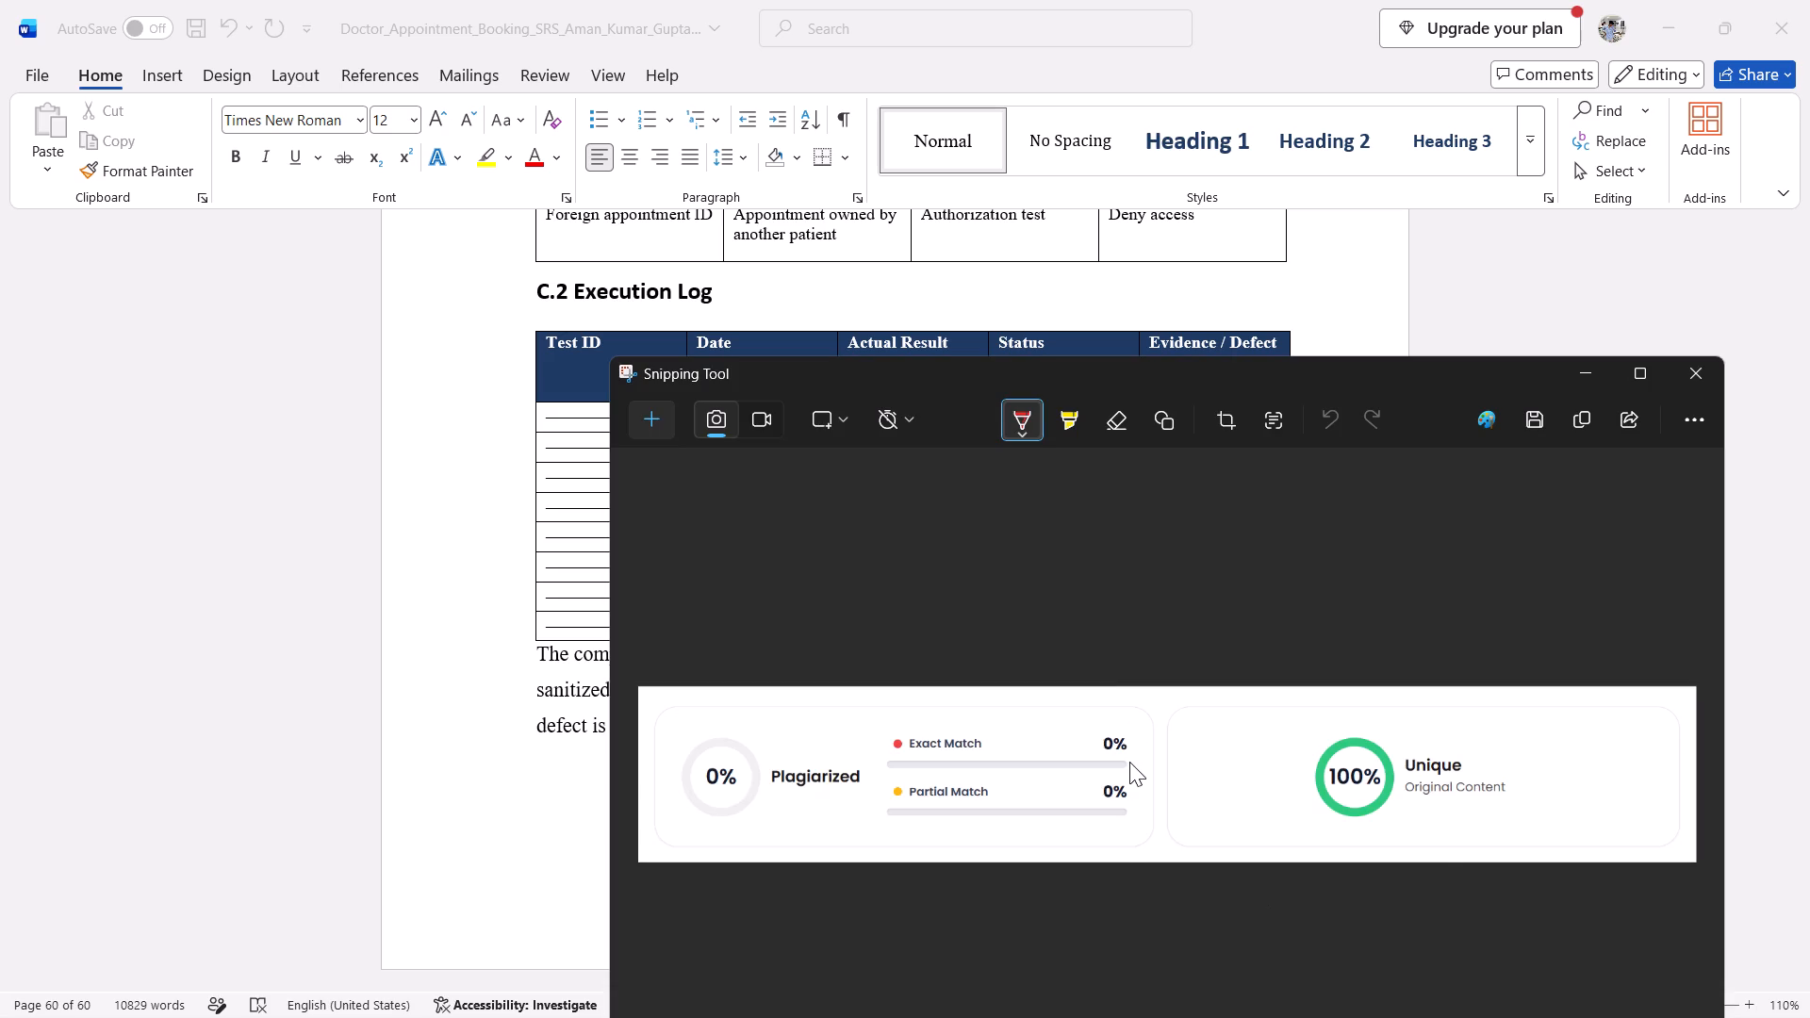
right_click(1129, 762)
left_click(1220, 817)
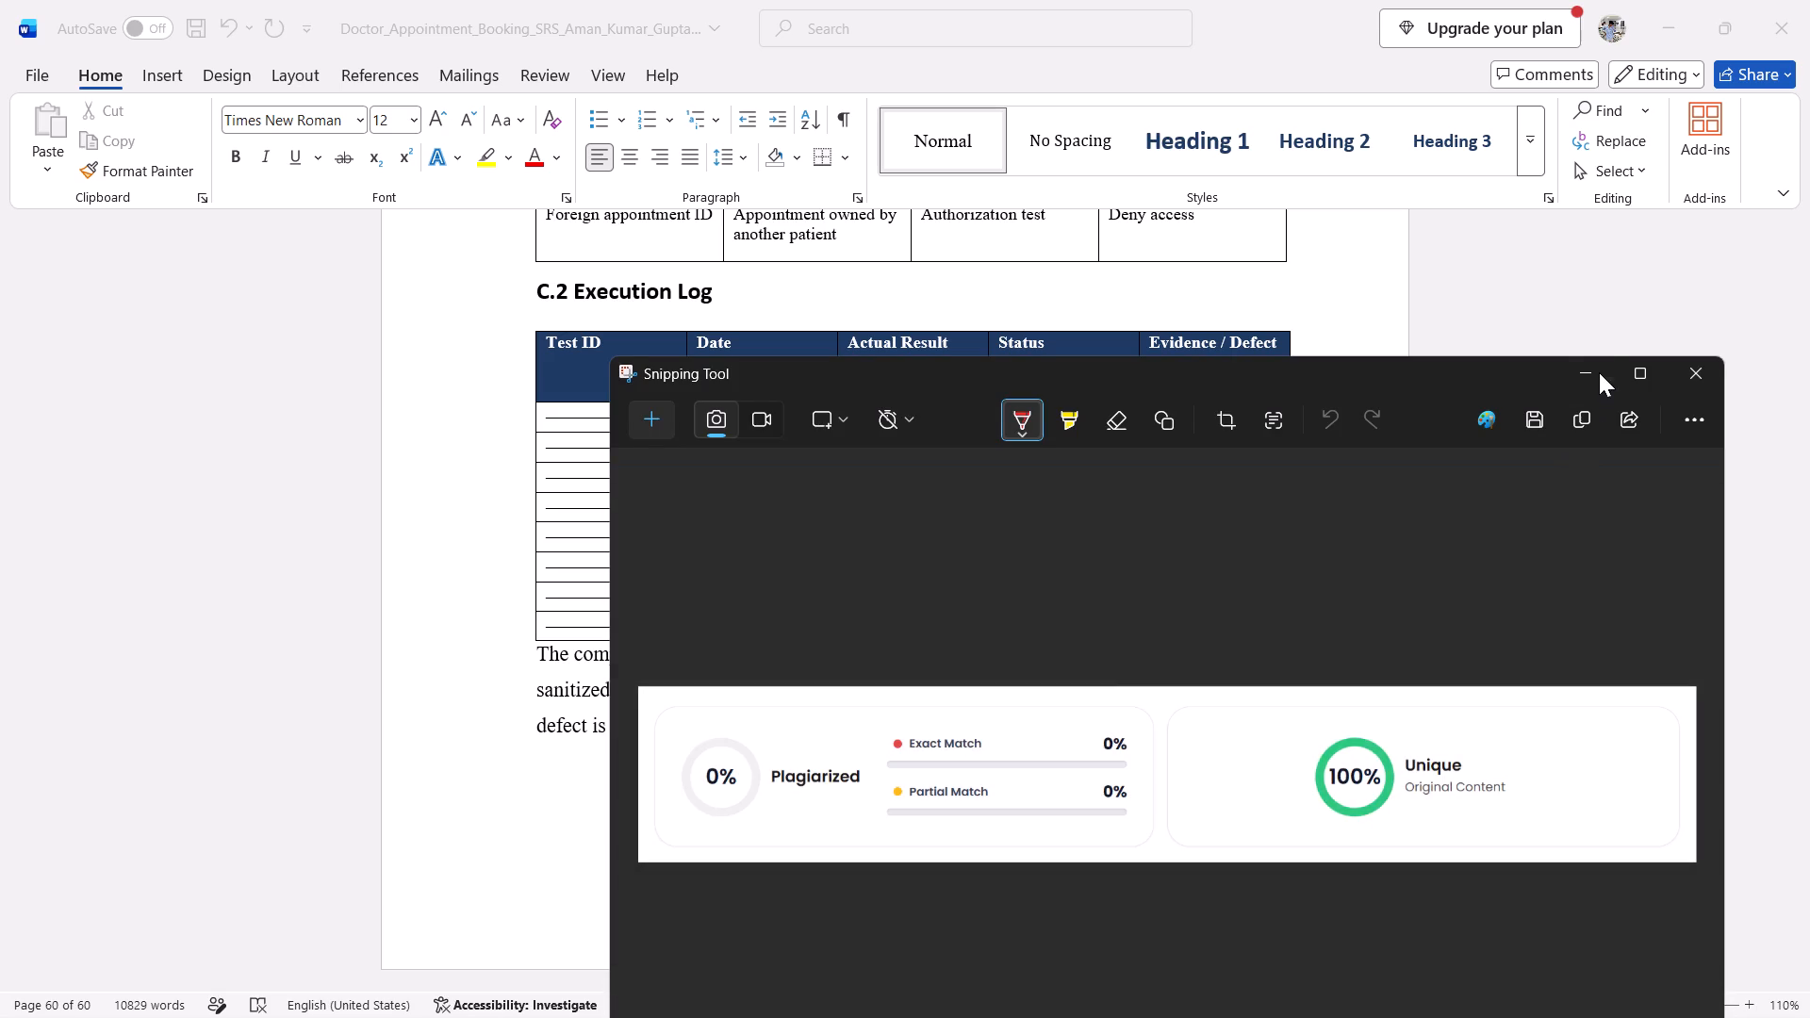
left_click(1592, 372)
right_click(761, 784)
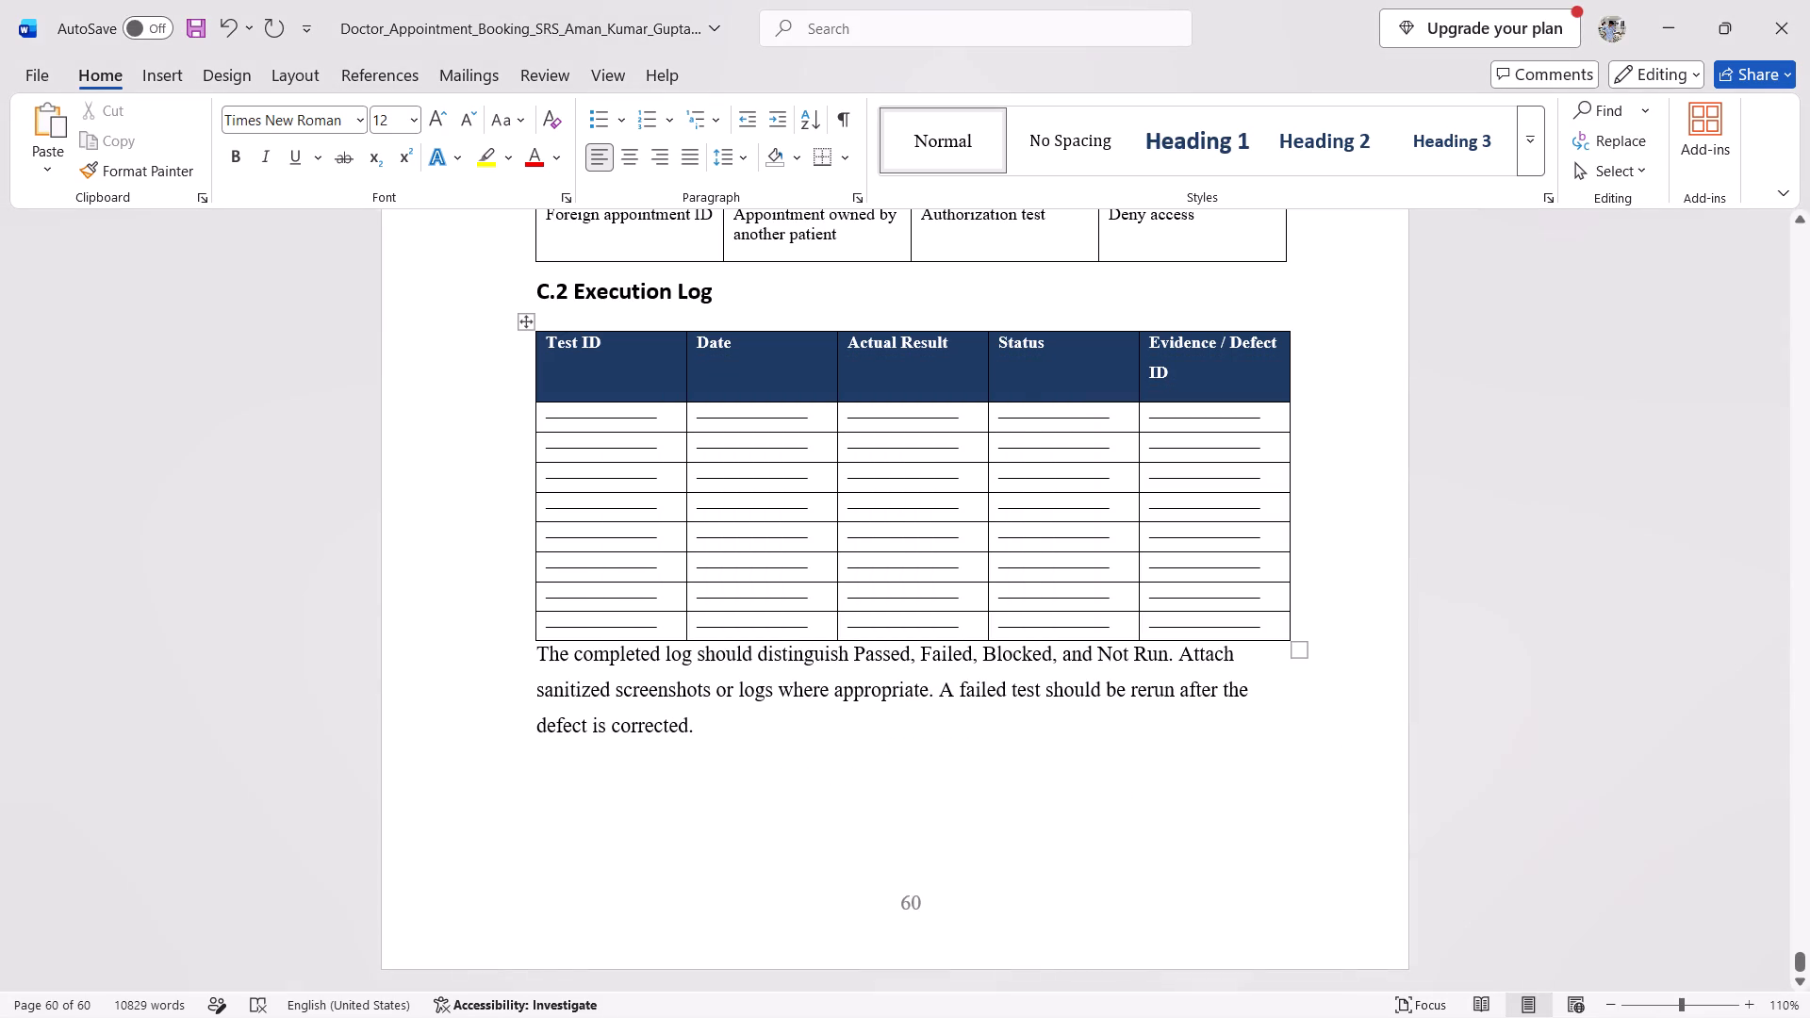
left_click(816, 464)
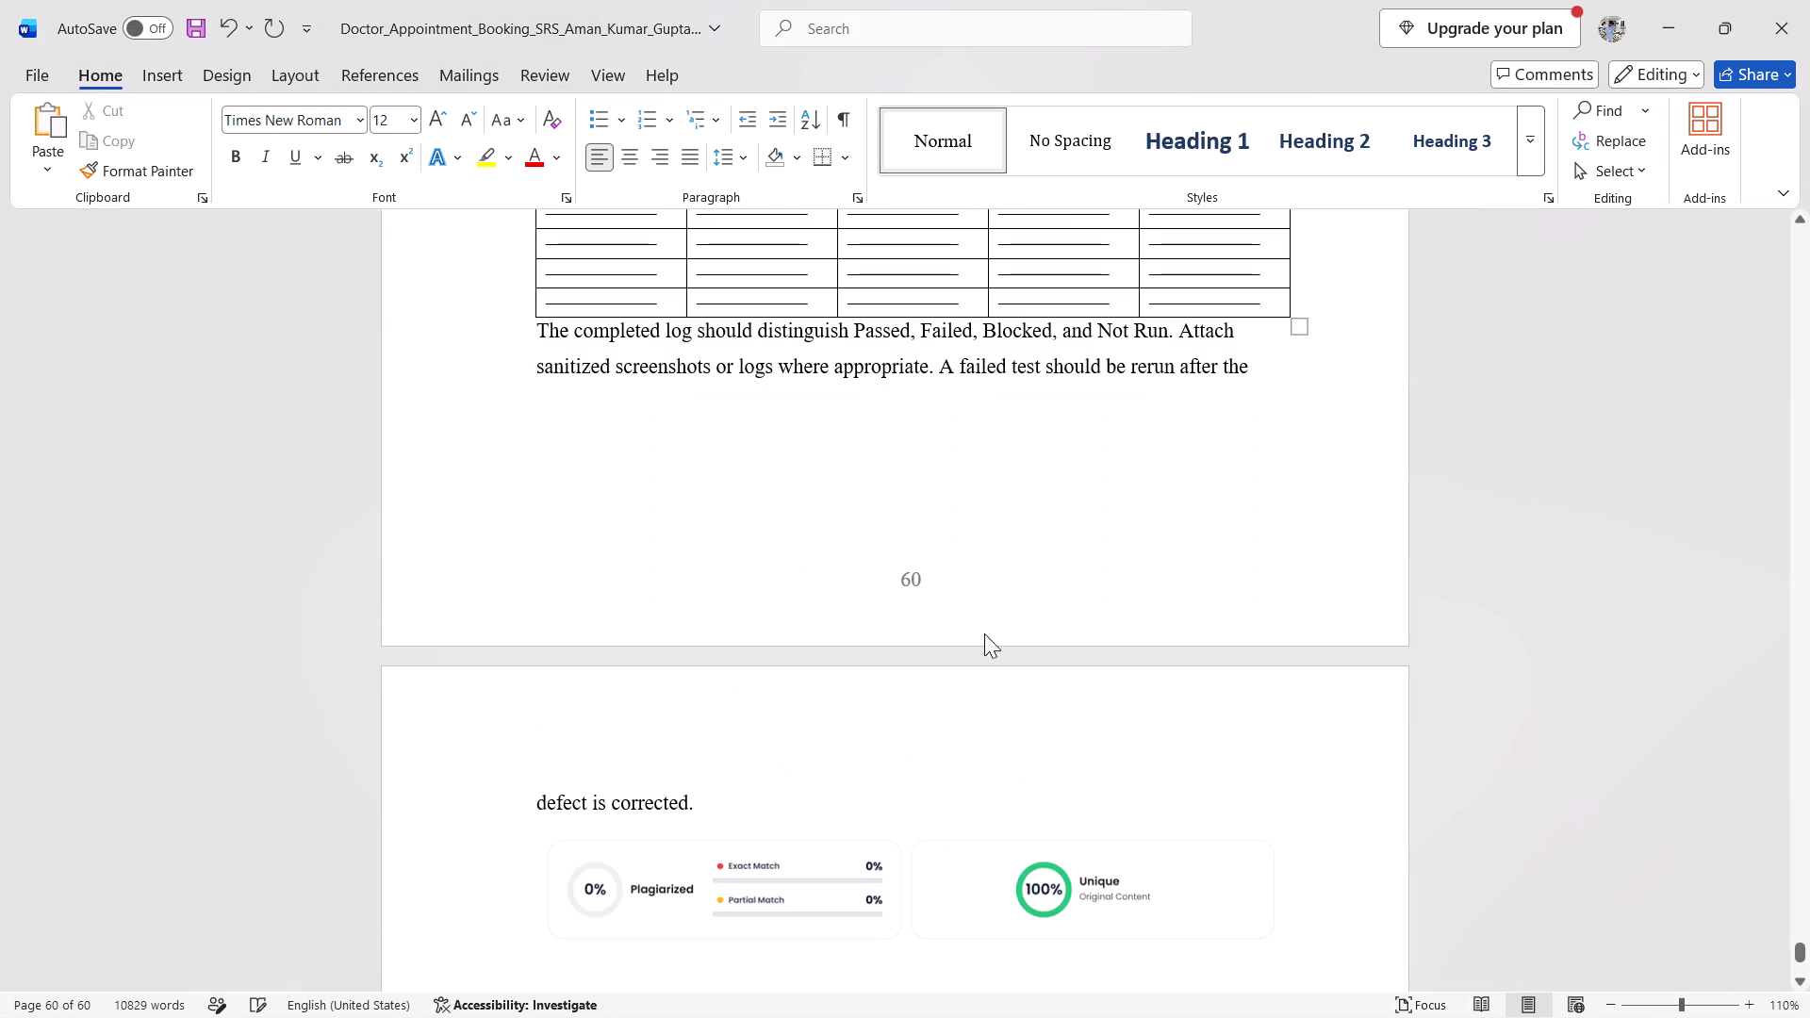
Set the pasted plagiarism-result picture's text wrapping to Behind Text.
left_click(842, 909)
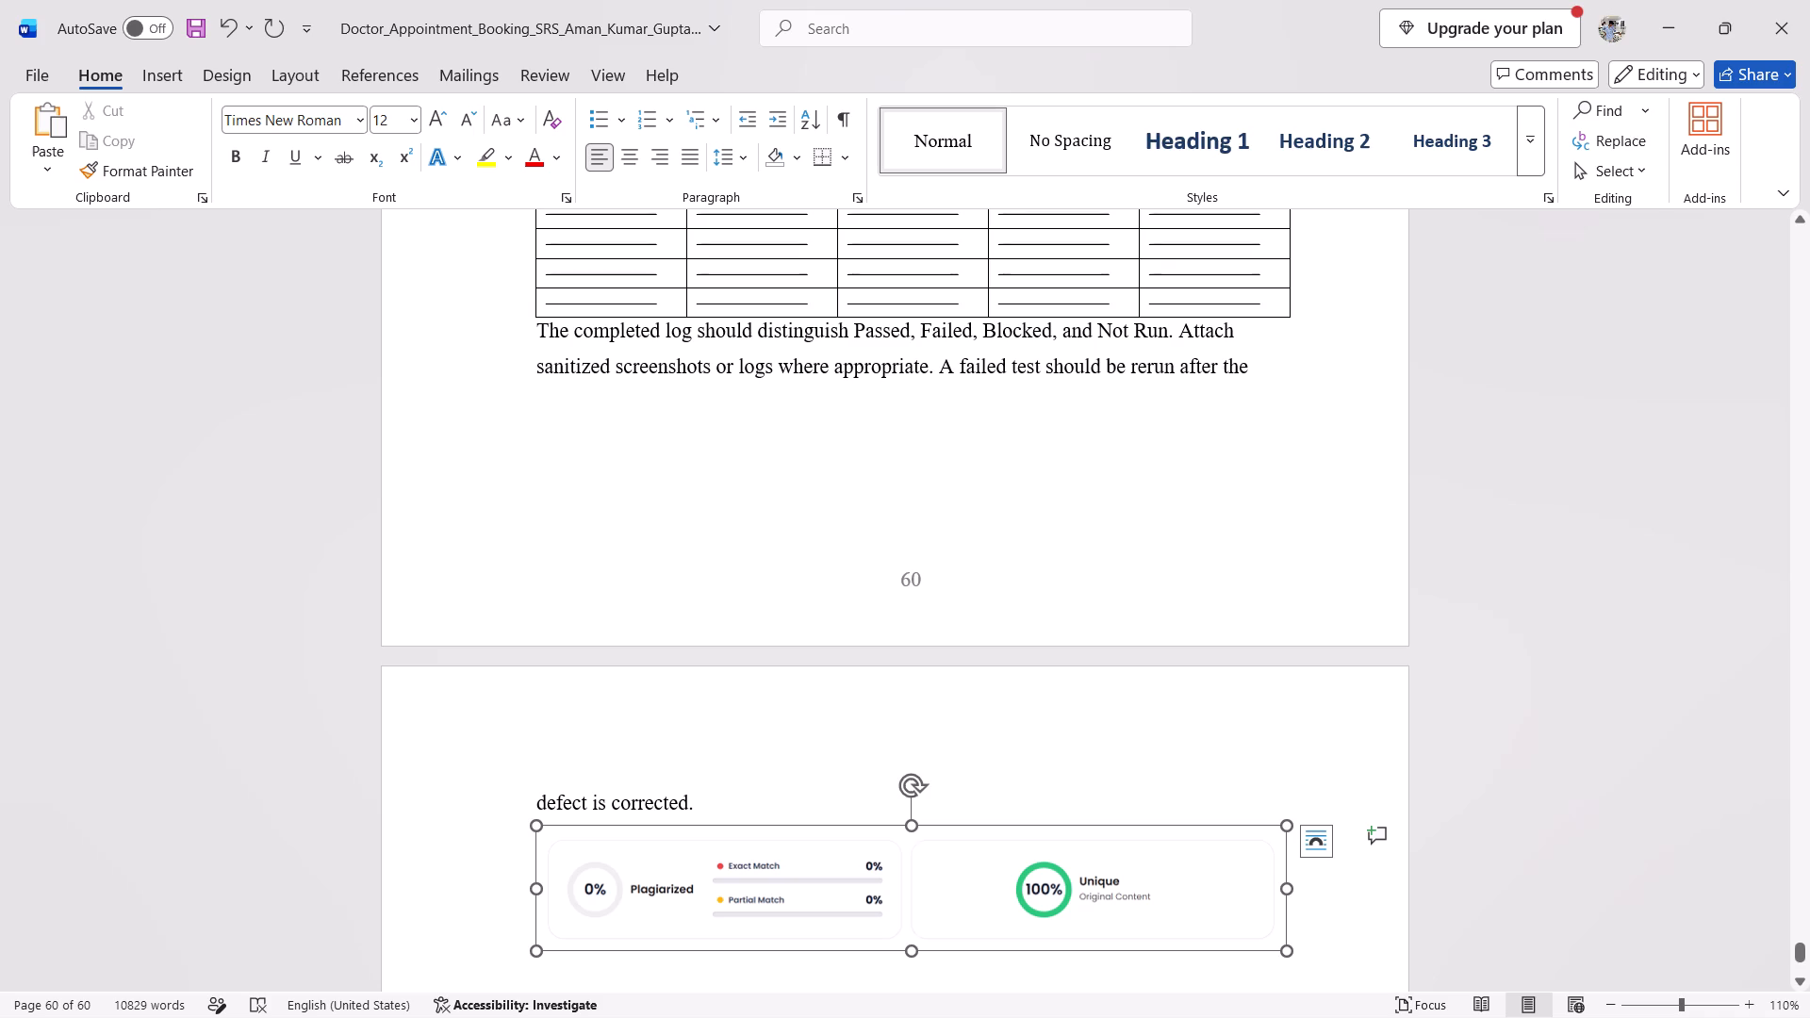
left_click(1316, 842)
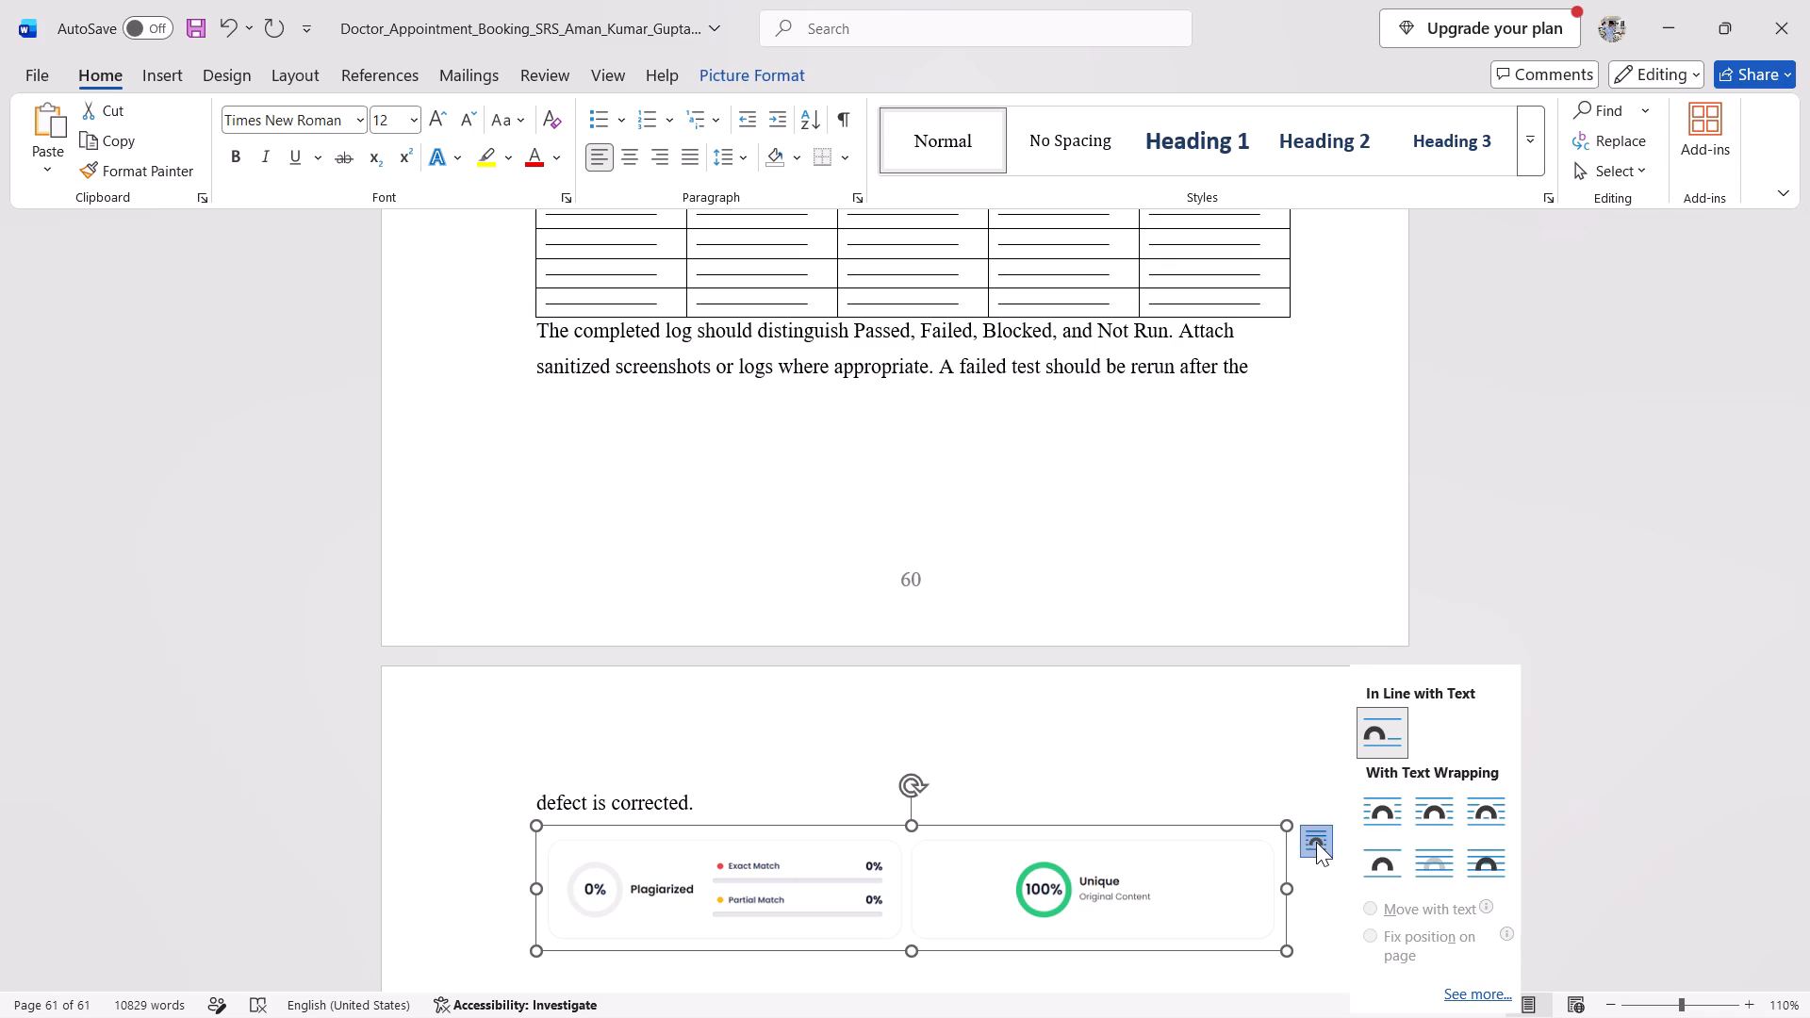
left_click(1445, 864)
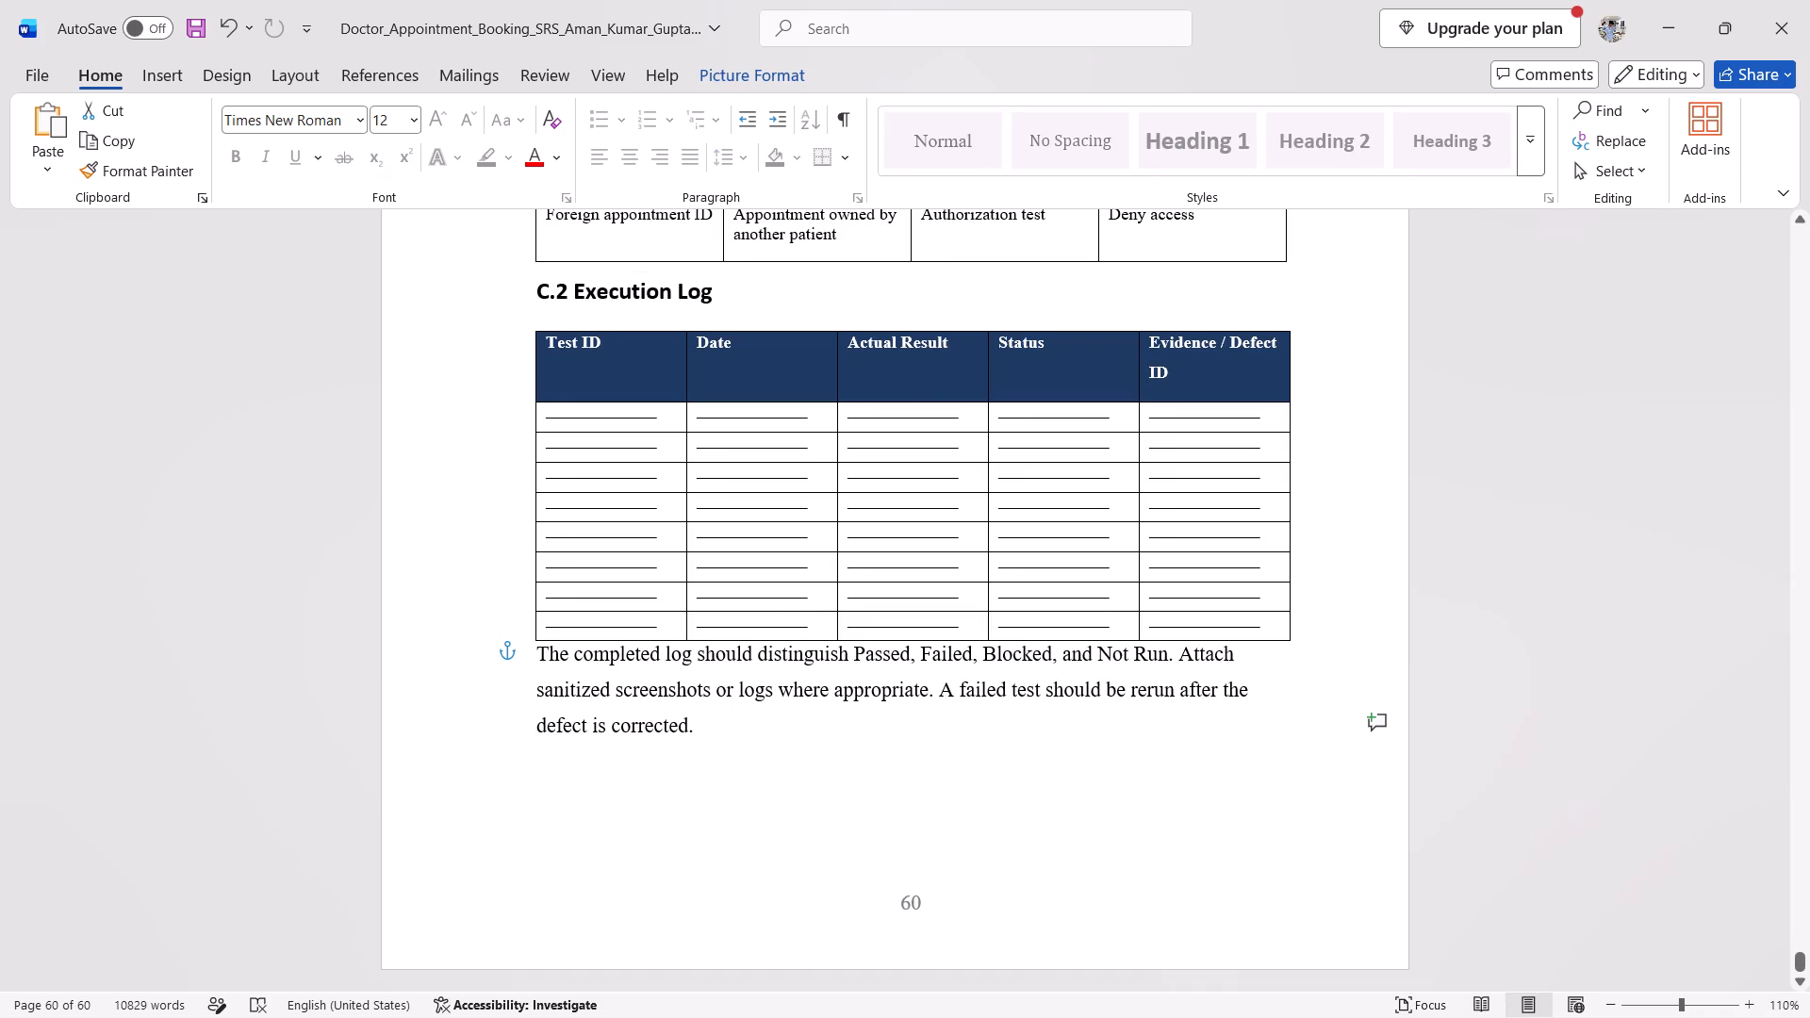
Move the picture from the top of the Appendix C page down to the C.2 Execution Log table.
scroll(978, 780, "up", 4)
scroll(995, 763, "down", 10)
scroll(997, 828, "up", 10)
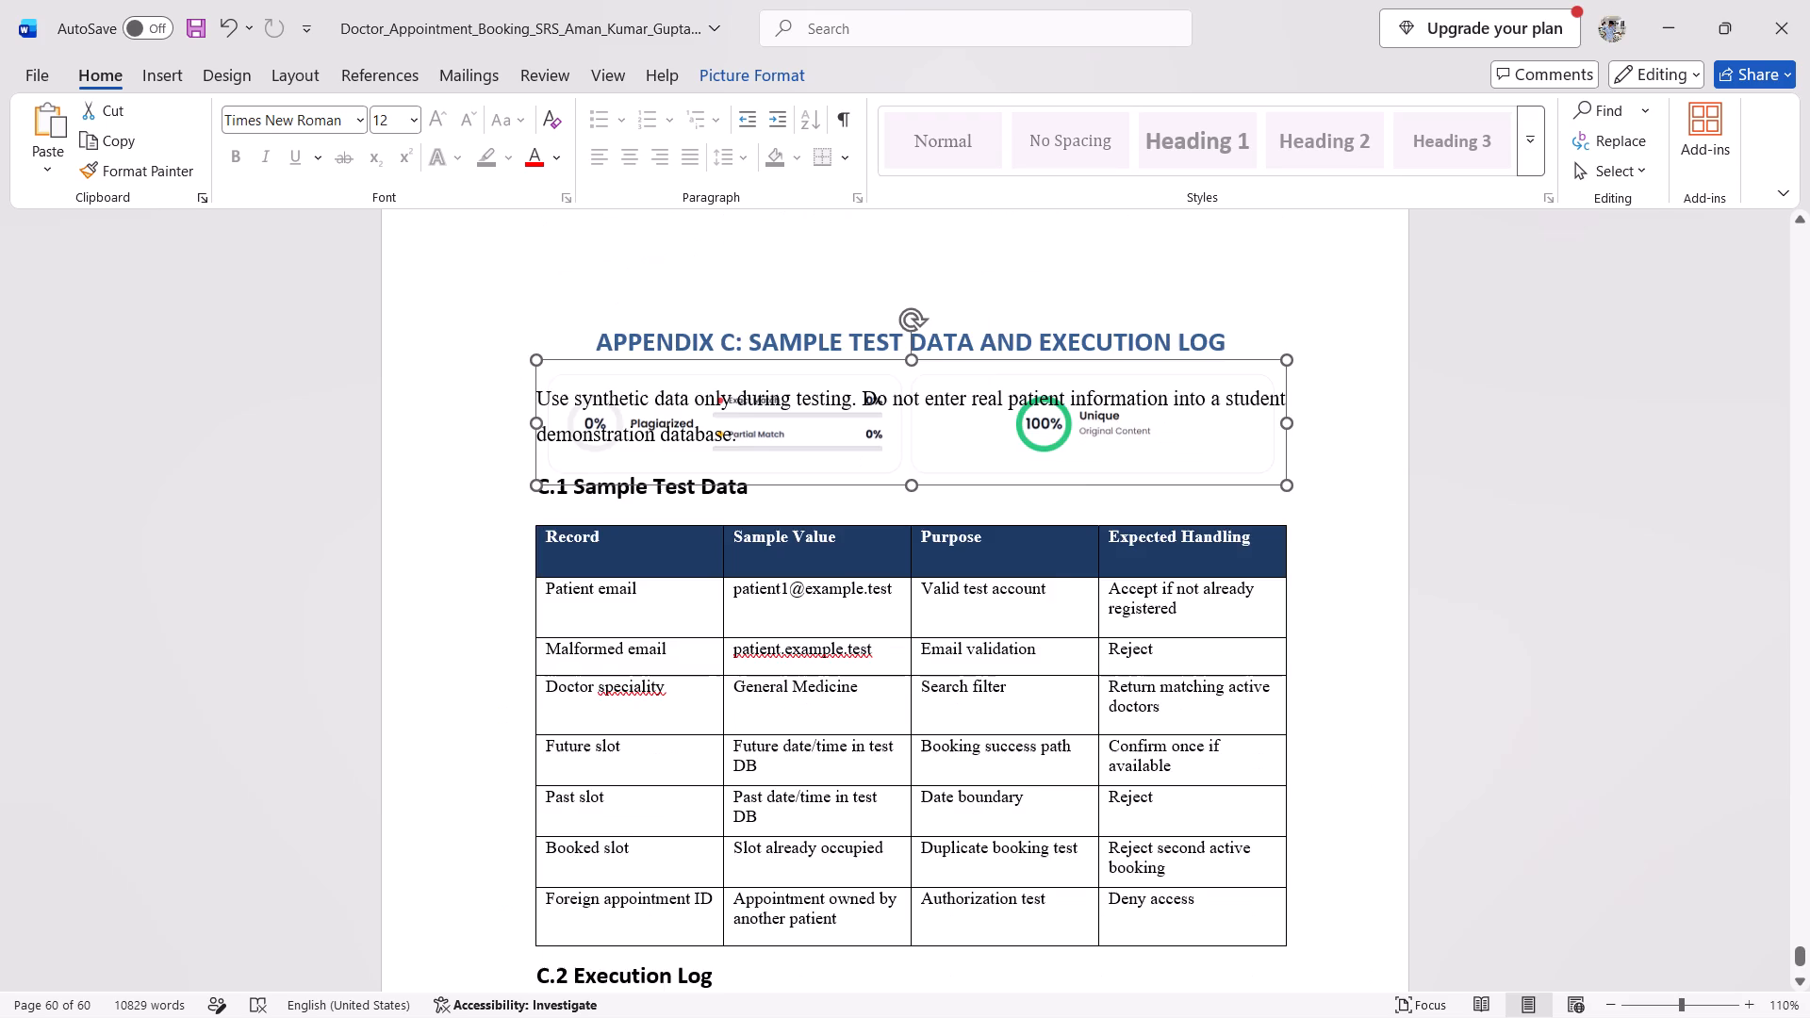
scroll(988, 777, "up", 4)
left_click_drag(1242, 628, 1043, 925)
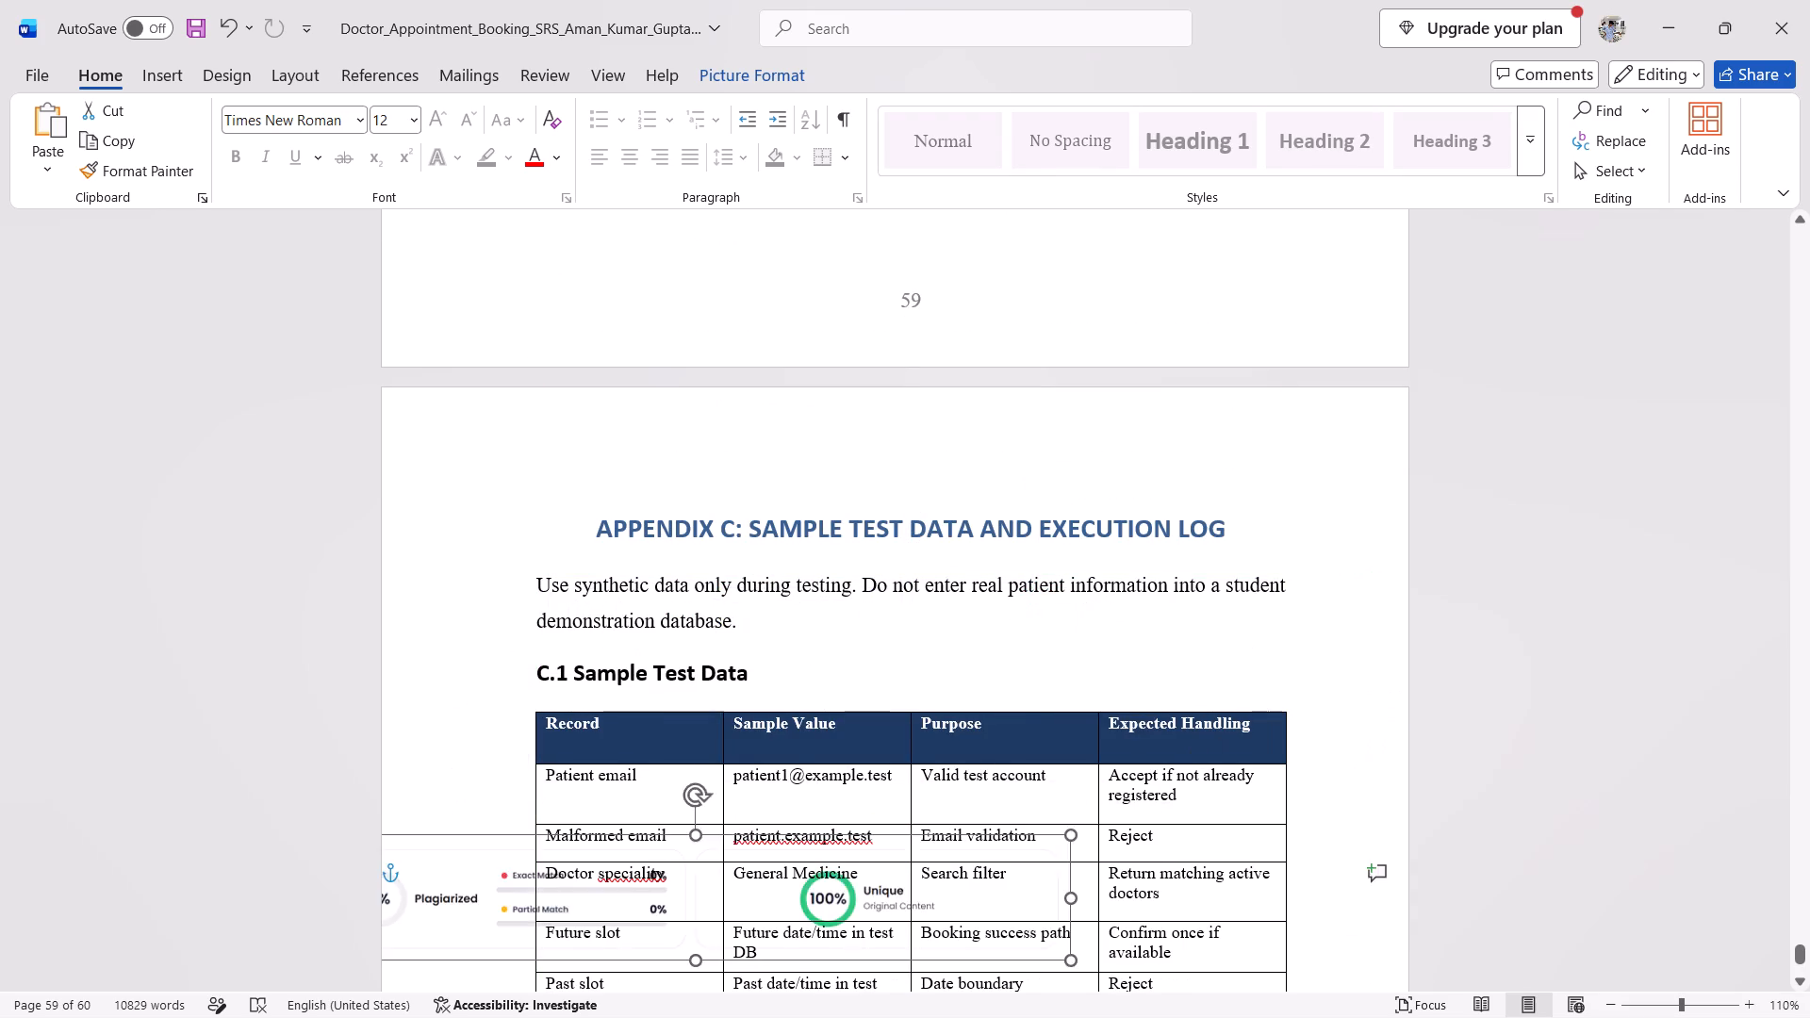
left_click_drag(1043, 925, 1251, 1017)
scroll(1099, 929, "down", 5)
scroll(1168, 849, "down", 1)
scroll(1266, 722, "down", 2)
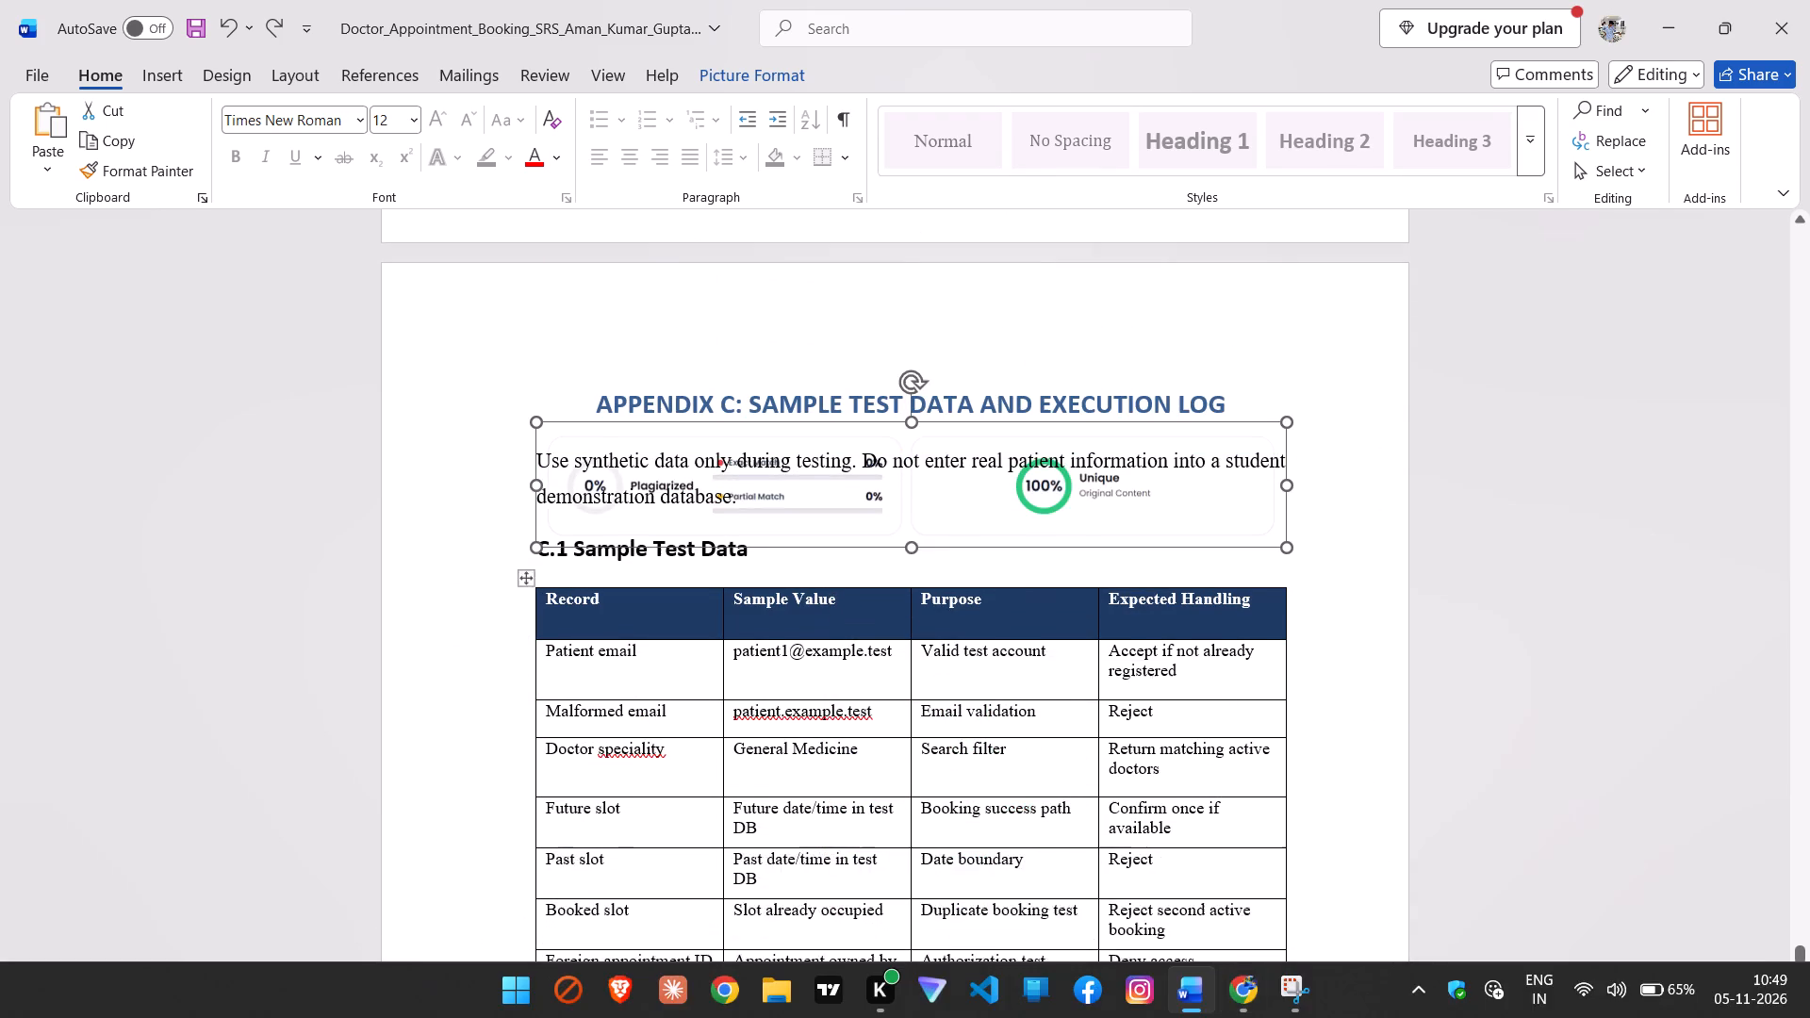
scroll(1266, 722, "down", 1)
left_click_drag(1267, 466, 1268, 924)
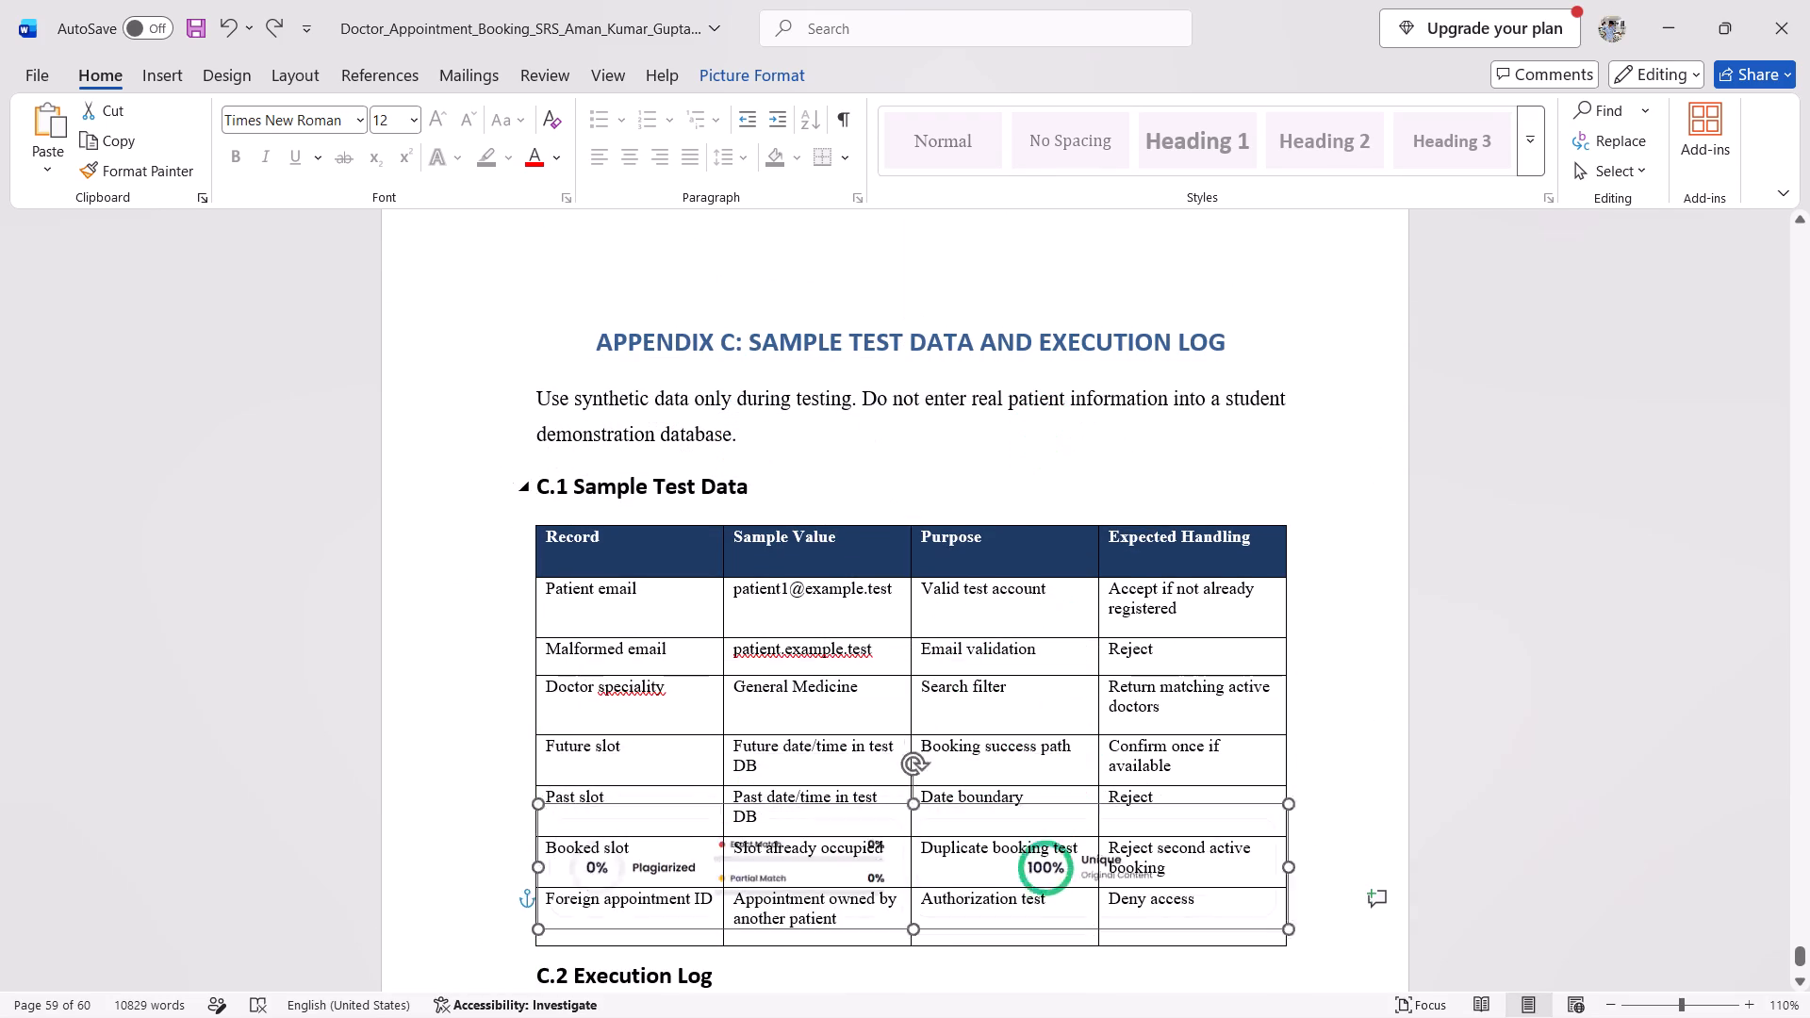
left_click_drag(1268, 924, 1268, 930)
scroll(1289, 838, "down", 4)
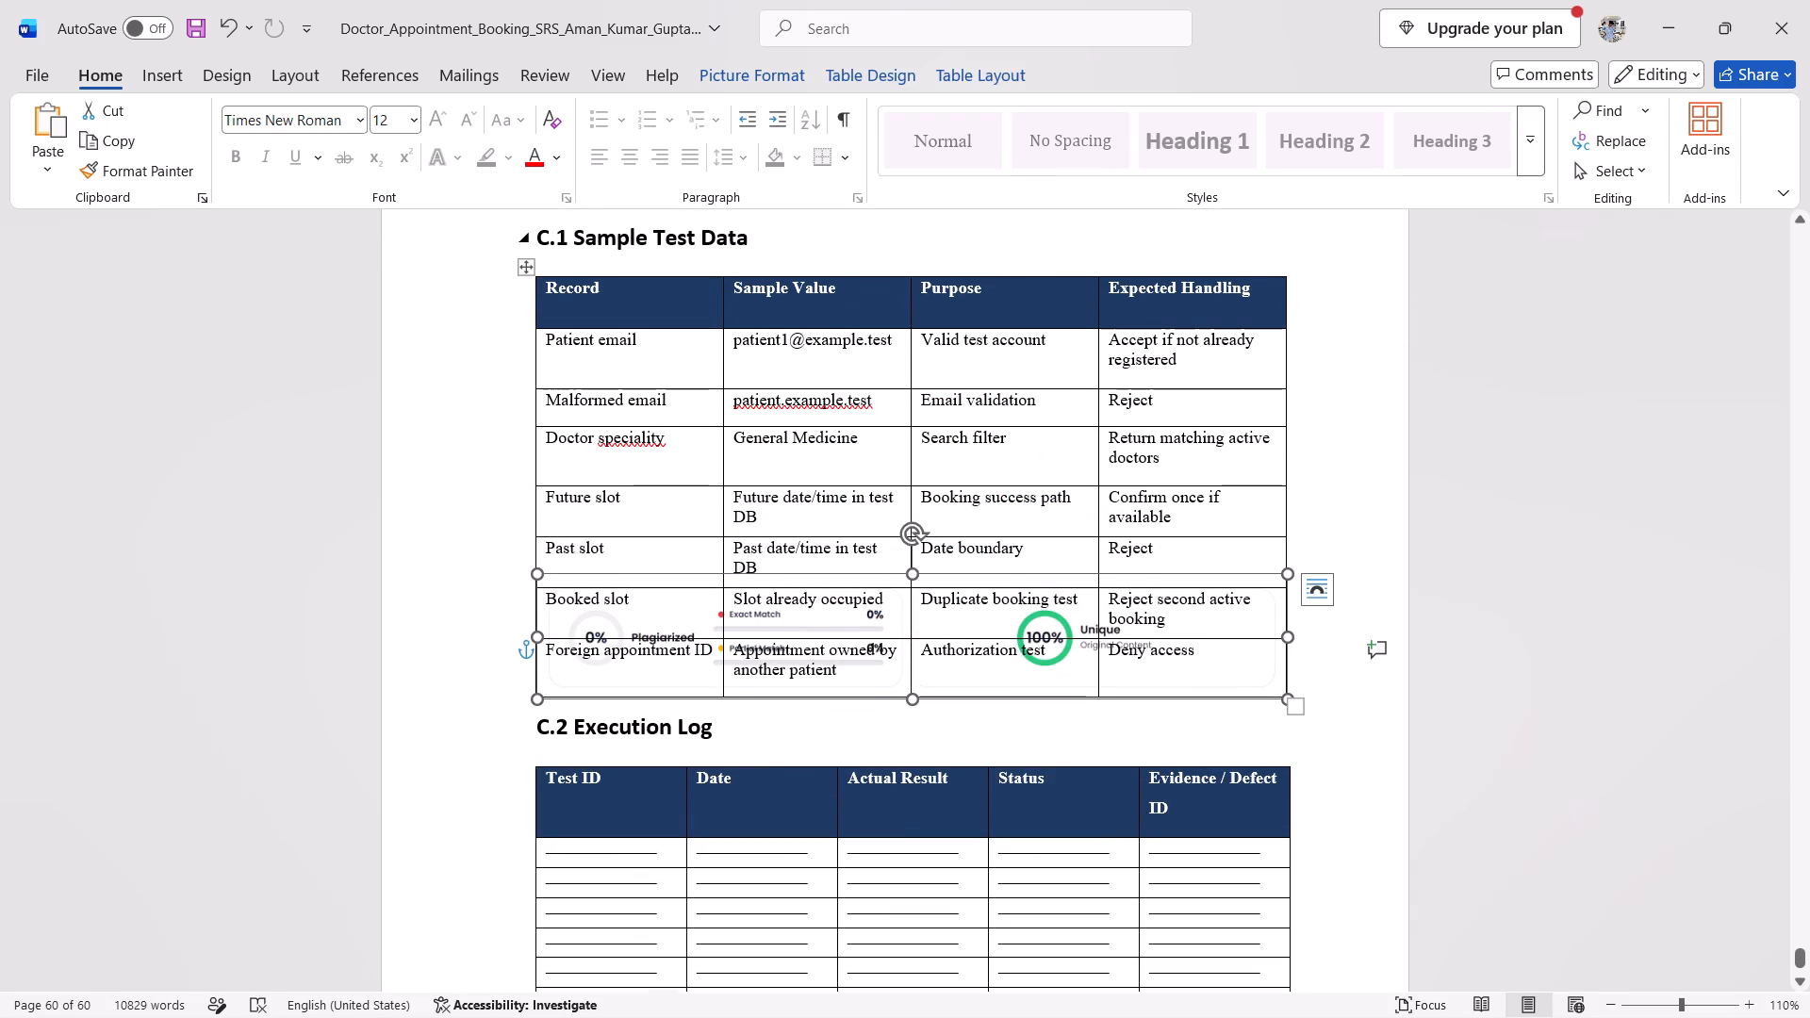
left_click_drag(1268, 680, 1346, 901)
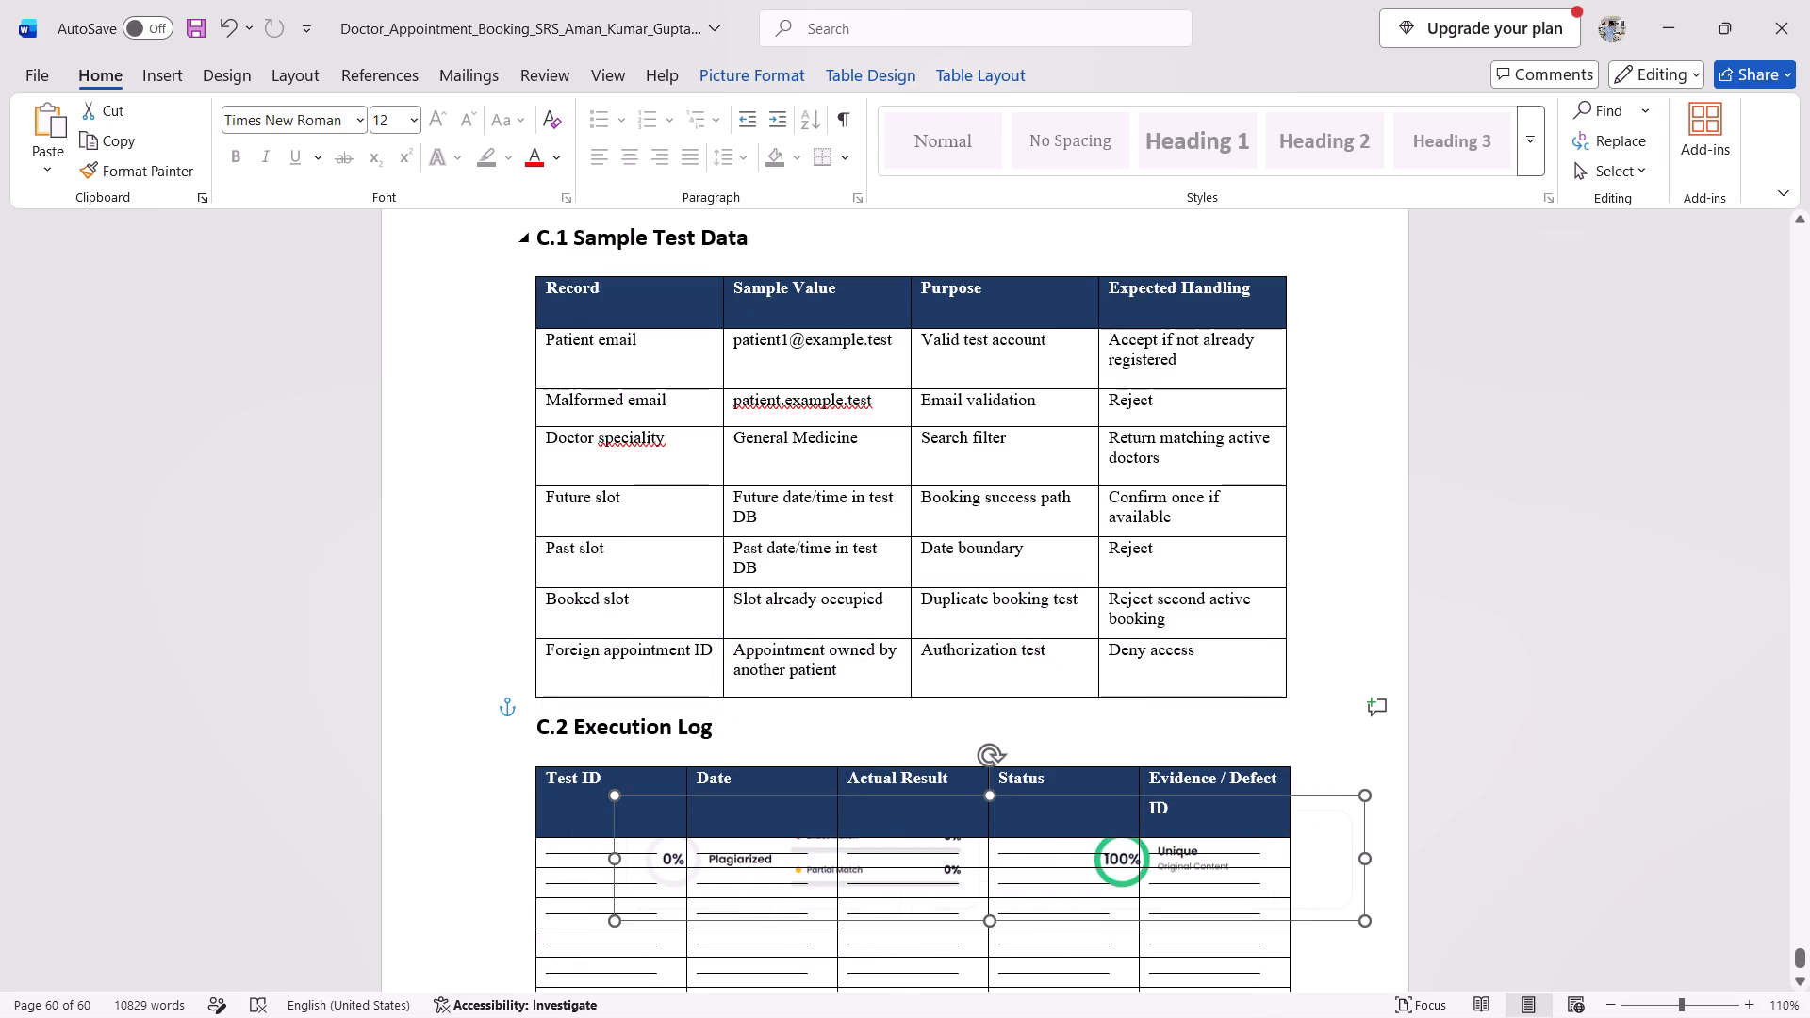
left_click_drag(1346, 901, 1346, 900)
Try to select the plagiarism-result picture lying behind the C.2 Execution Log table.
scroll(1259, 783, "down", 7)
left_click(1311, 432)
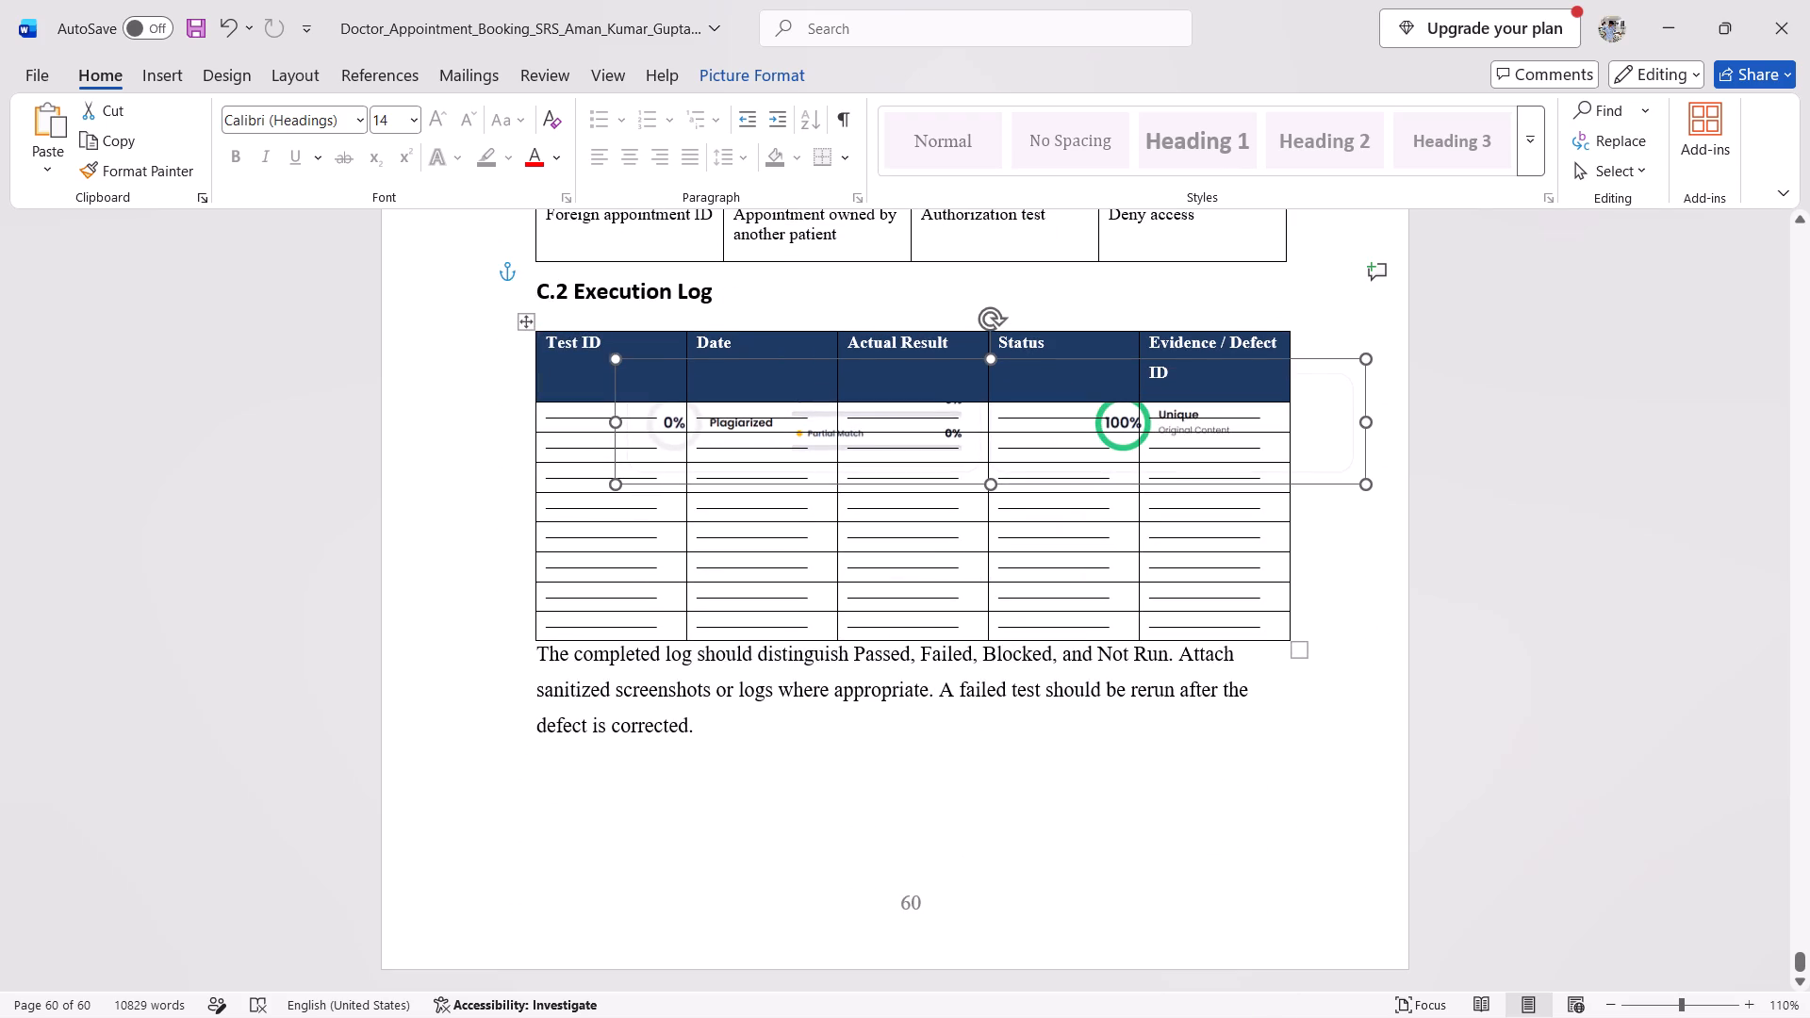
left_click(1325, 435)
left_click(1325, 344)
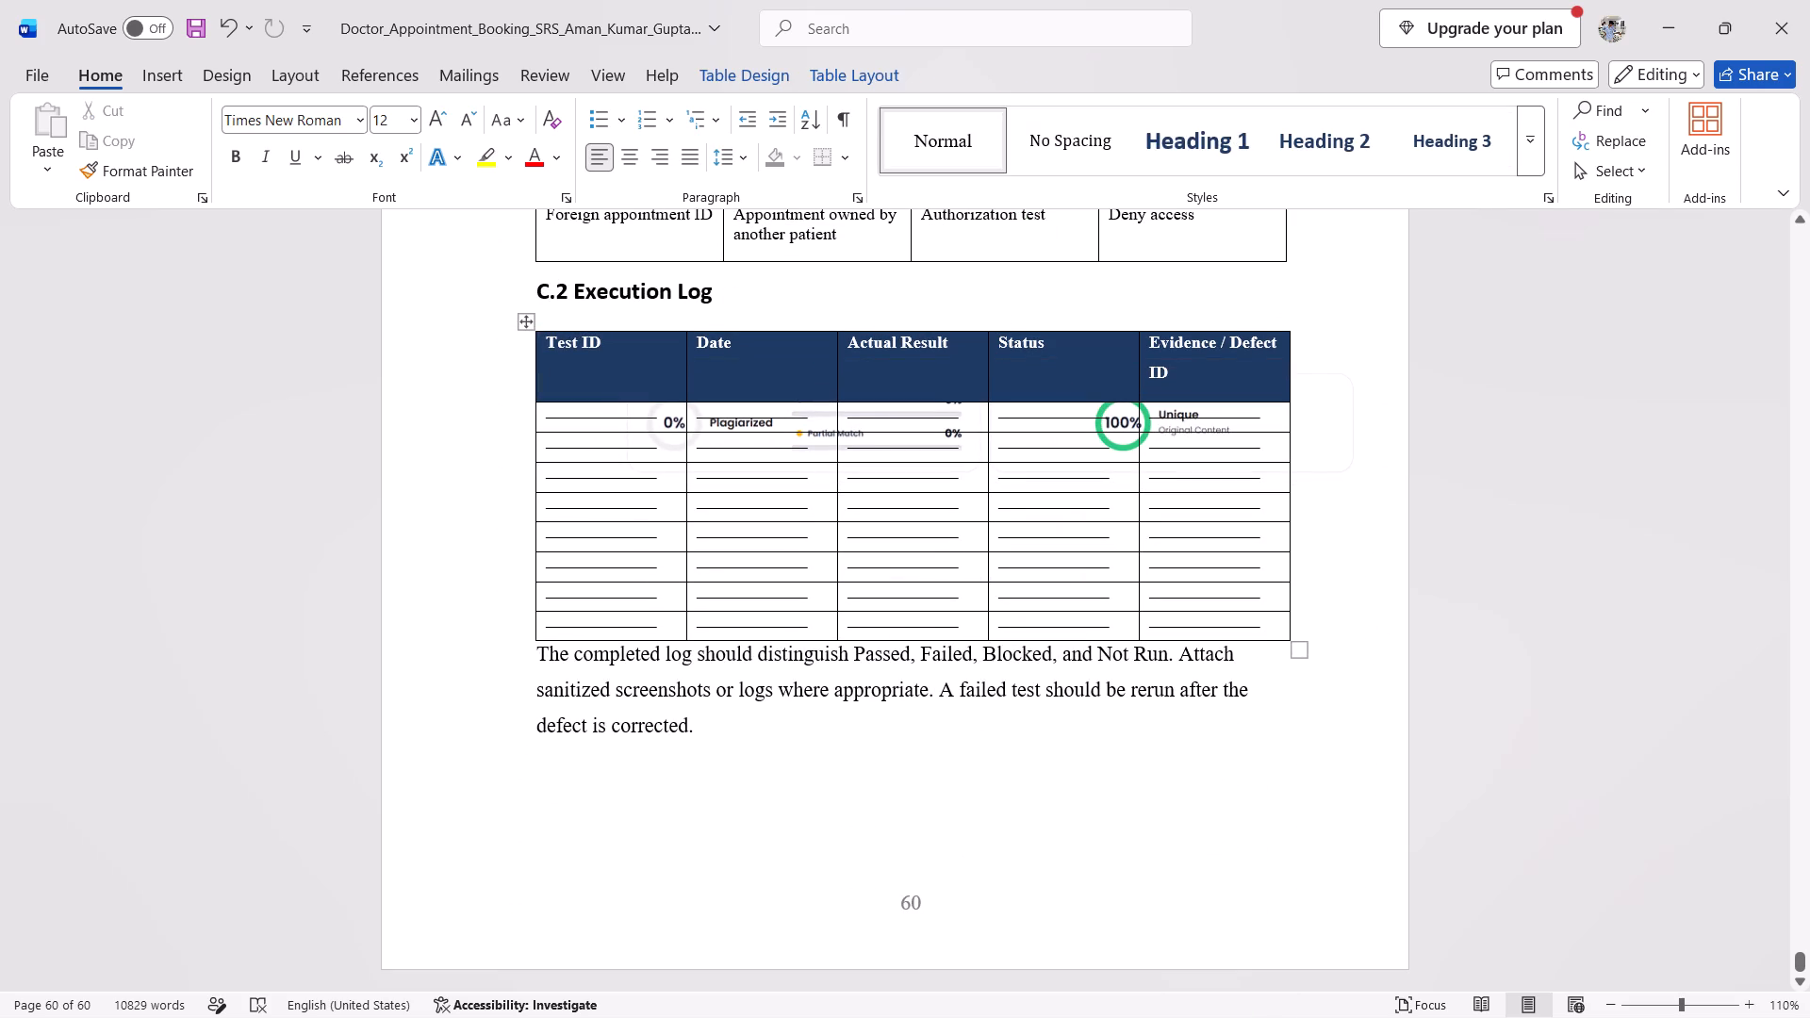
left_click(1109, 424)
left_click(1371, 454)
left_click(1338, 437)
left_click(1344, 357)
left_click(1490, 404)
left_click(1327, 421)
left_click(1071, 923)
Shift the C.2 Execution Log table into the page's left margin to expose part of the picture behind it.
left_click_drag(522, 325, 365, 286)
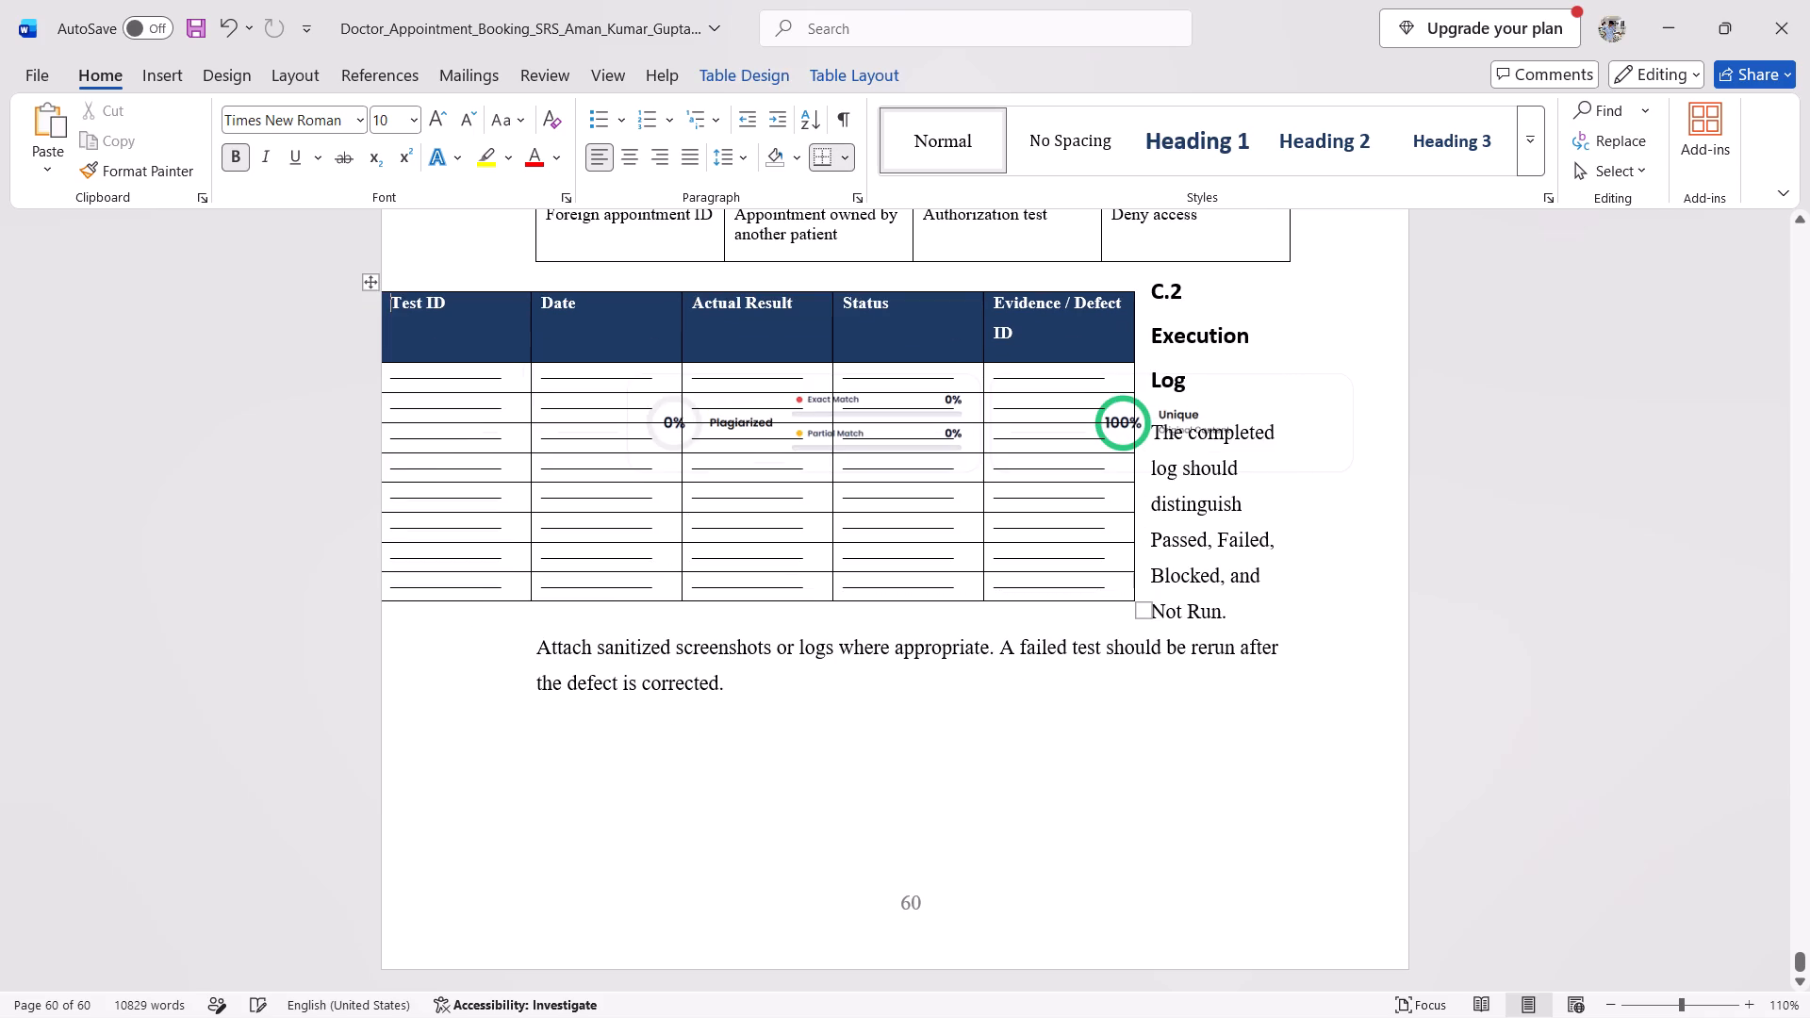
Move the plagiarism-result picture into the blank space between the closing paragraph and the page number.
left_click(1318, 399)
left_click_drag(1318, 399, 1277, 750)
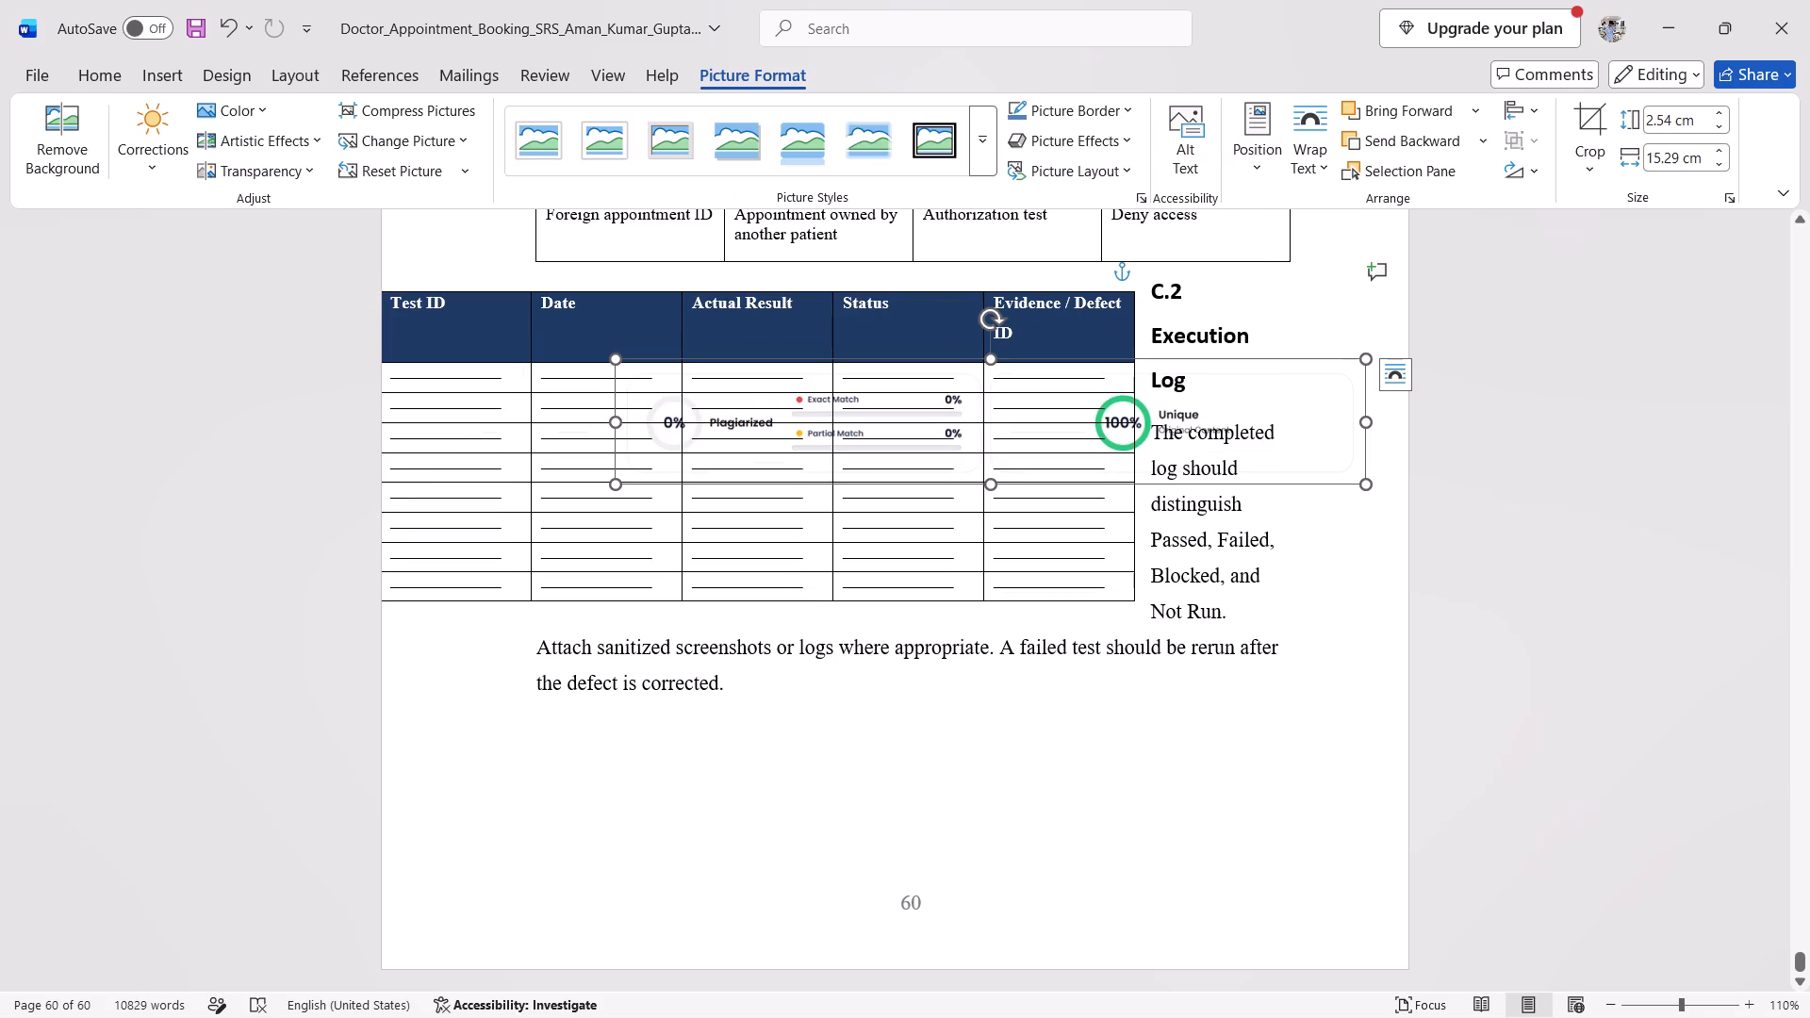
left_click_drag(1277, 750, 1264, 626)
left_click_drag(1302, 421, 1229, 799)
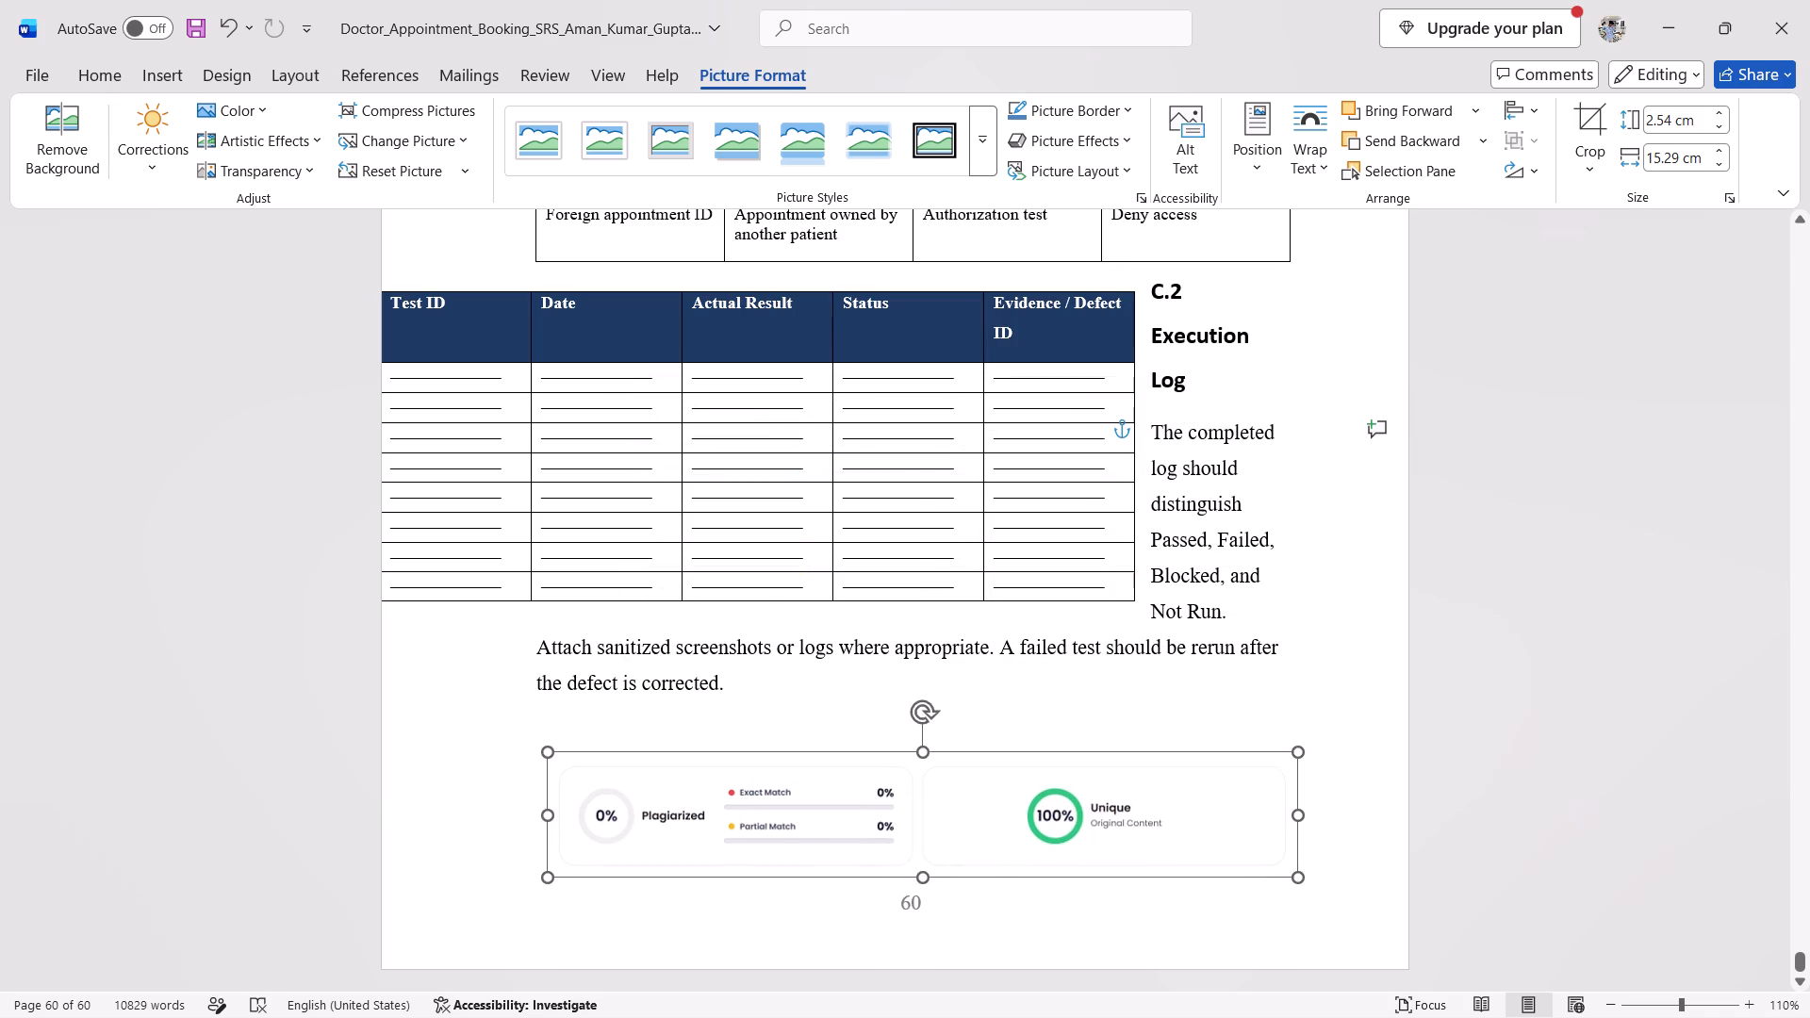
left_click_drag(1229, 799, 1228, 796)
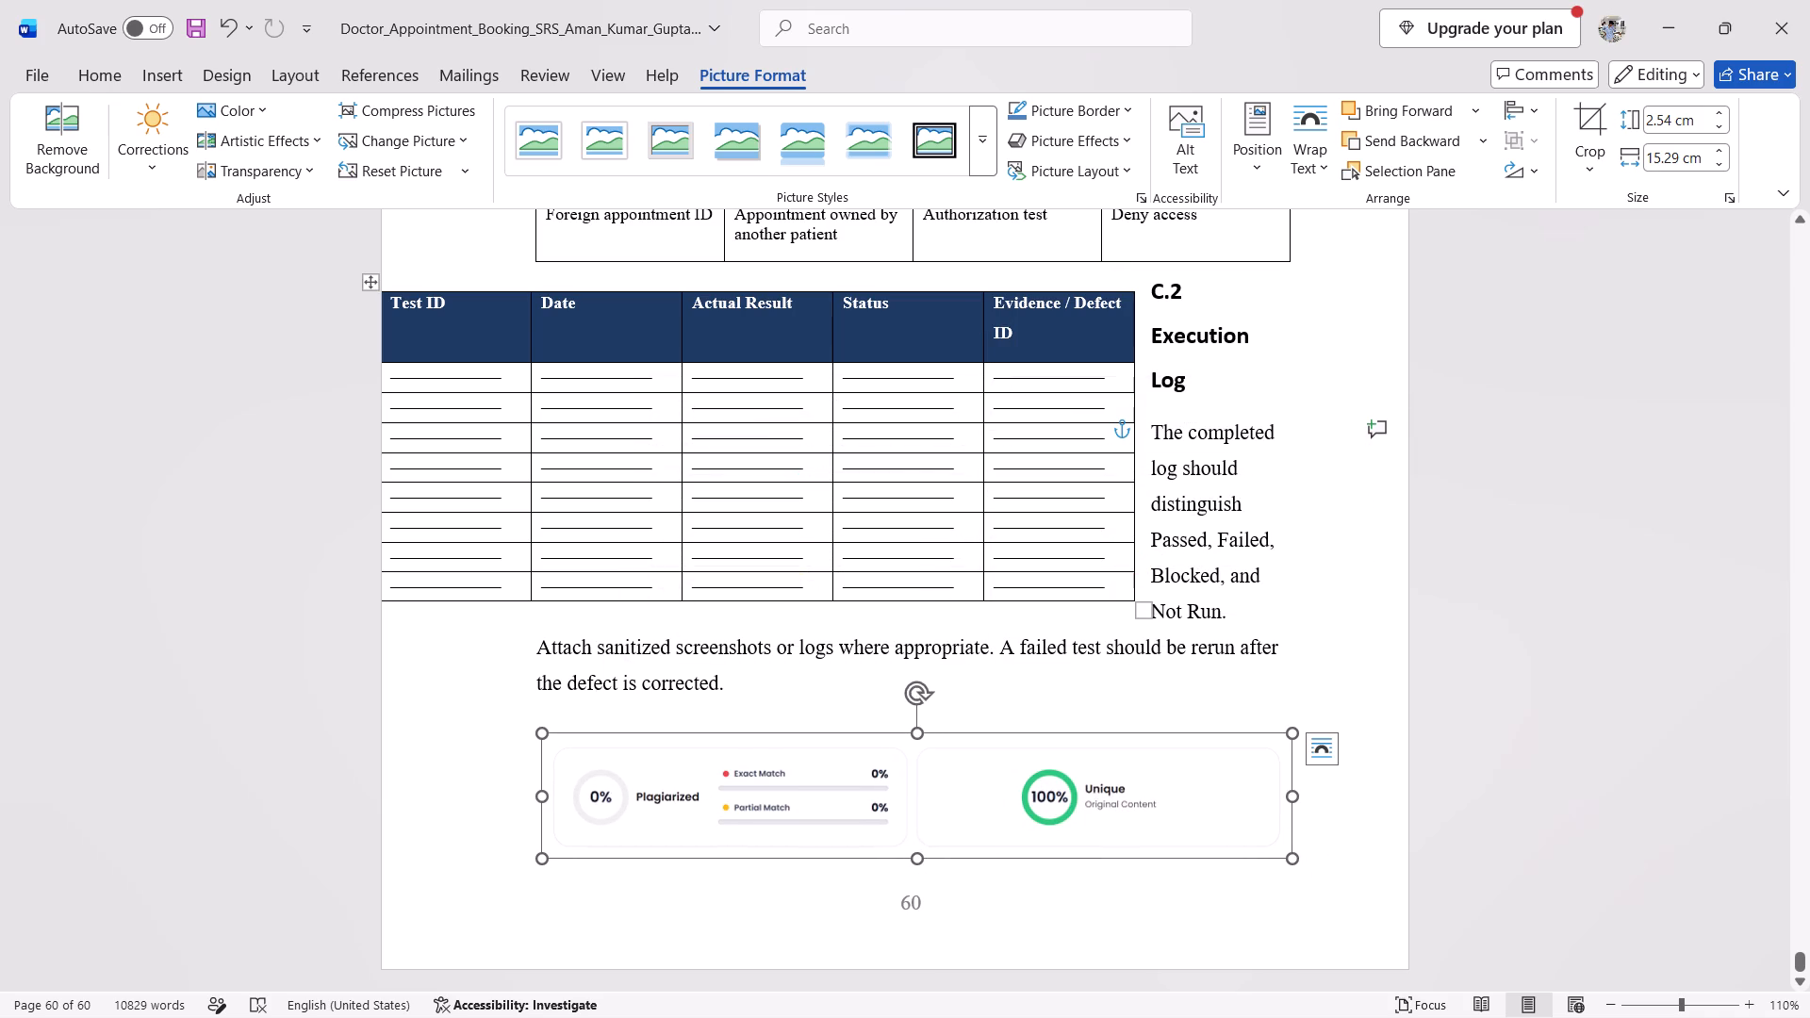
Move the Execution Log table back beneath the C.2 heading, aligned with the page's text margins.
left_click_drag(377, 279, 523, 317)
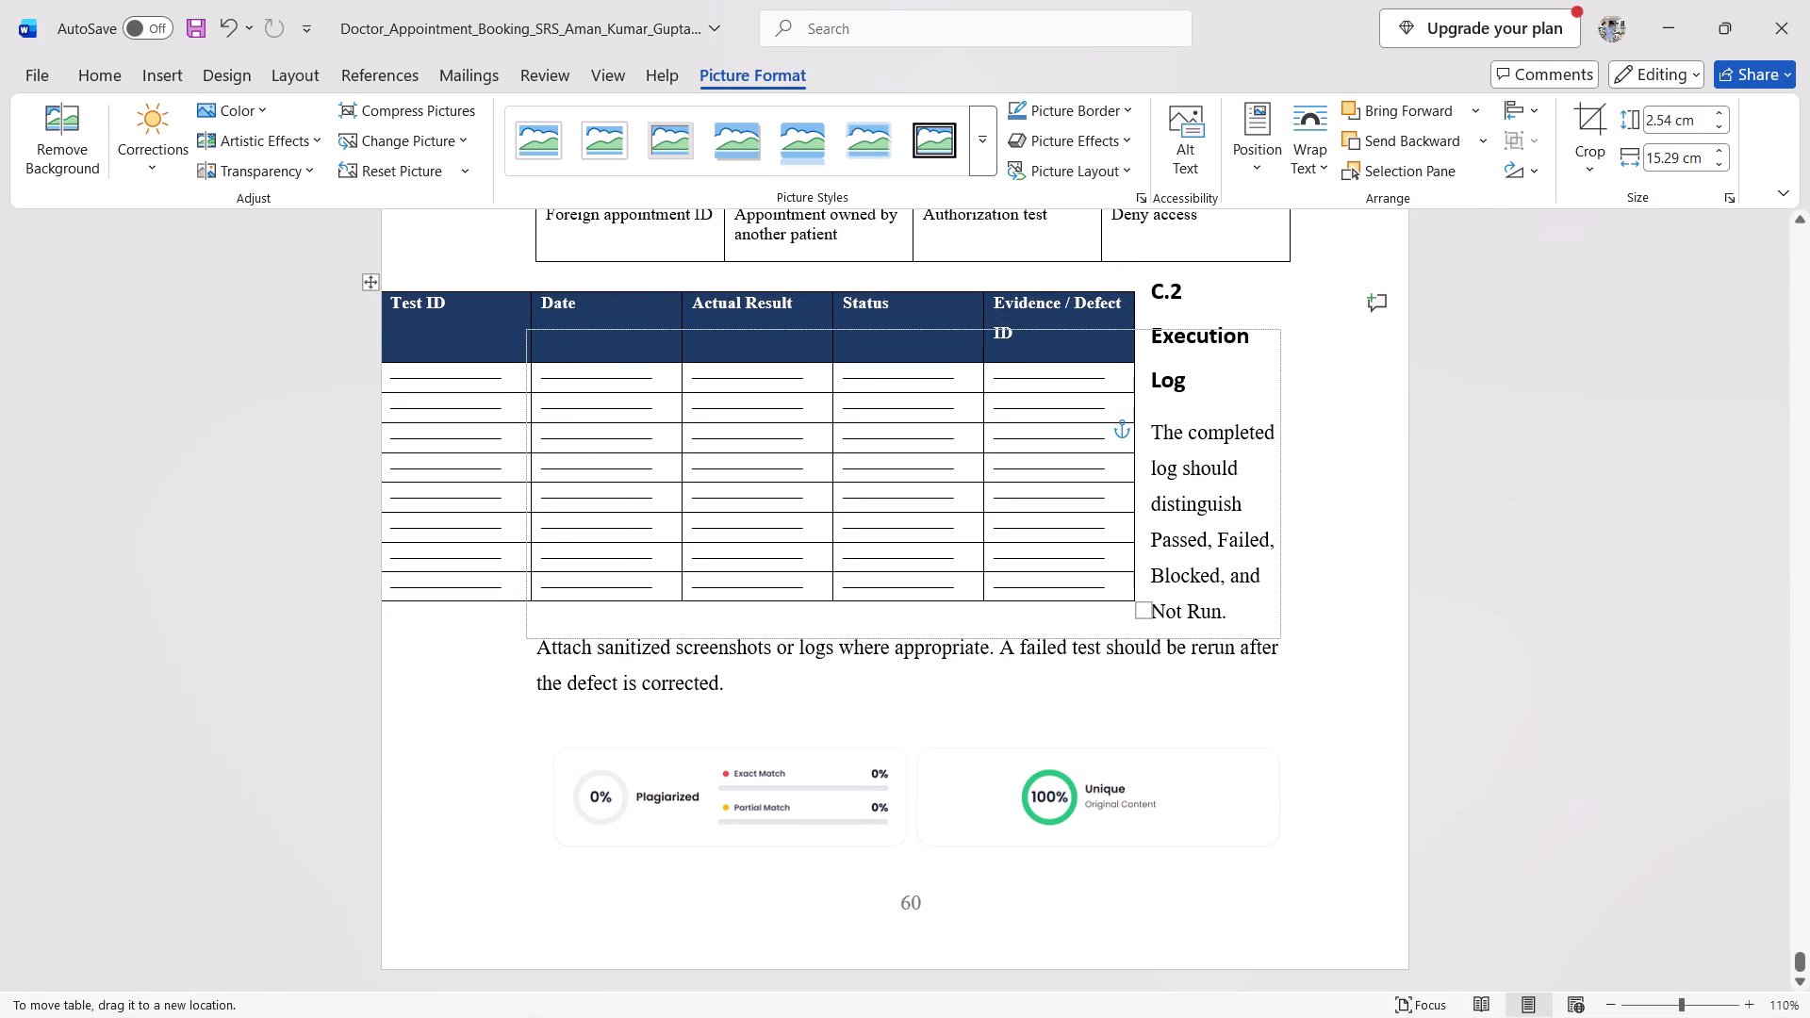
left_click_drag(523, 317, 524, 312)
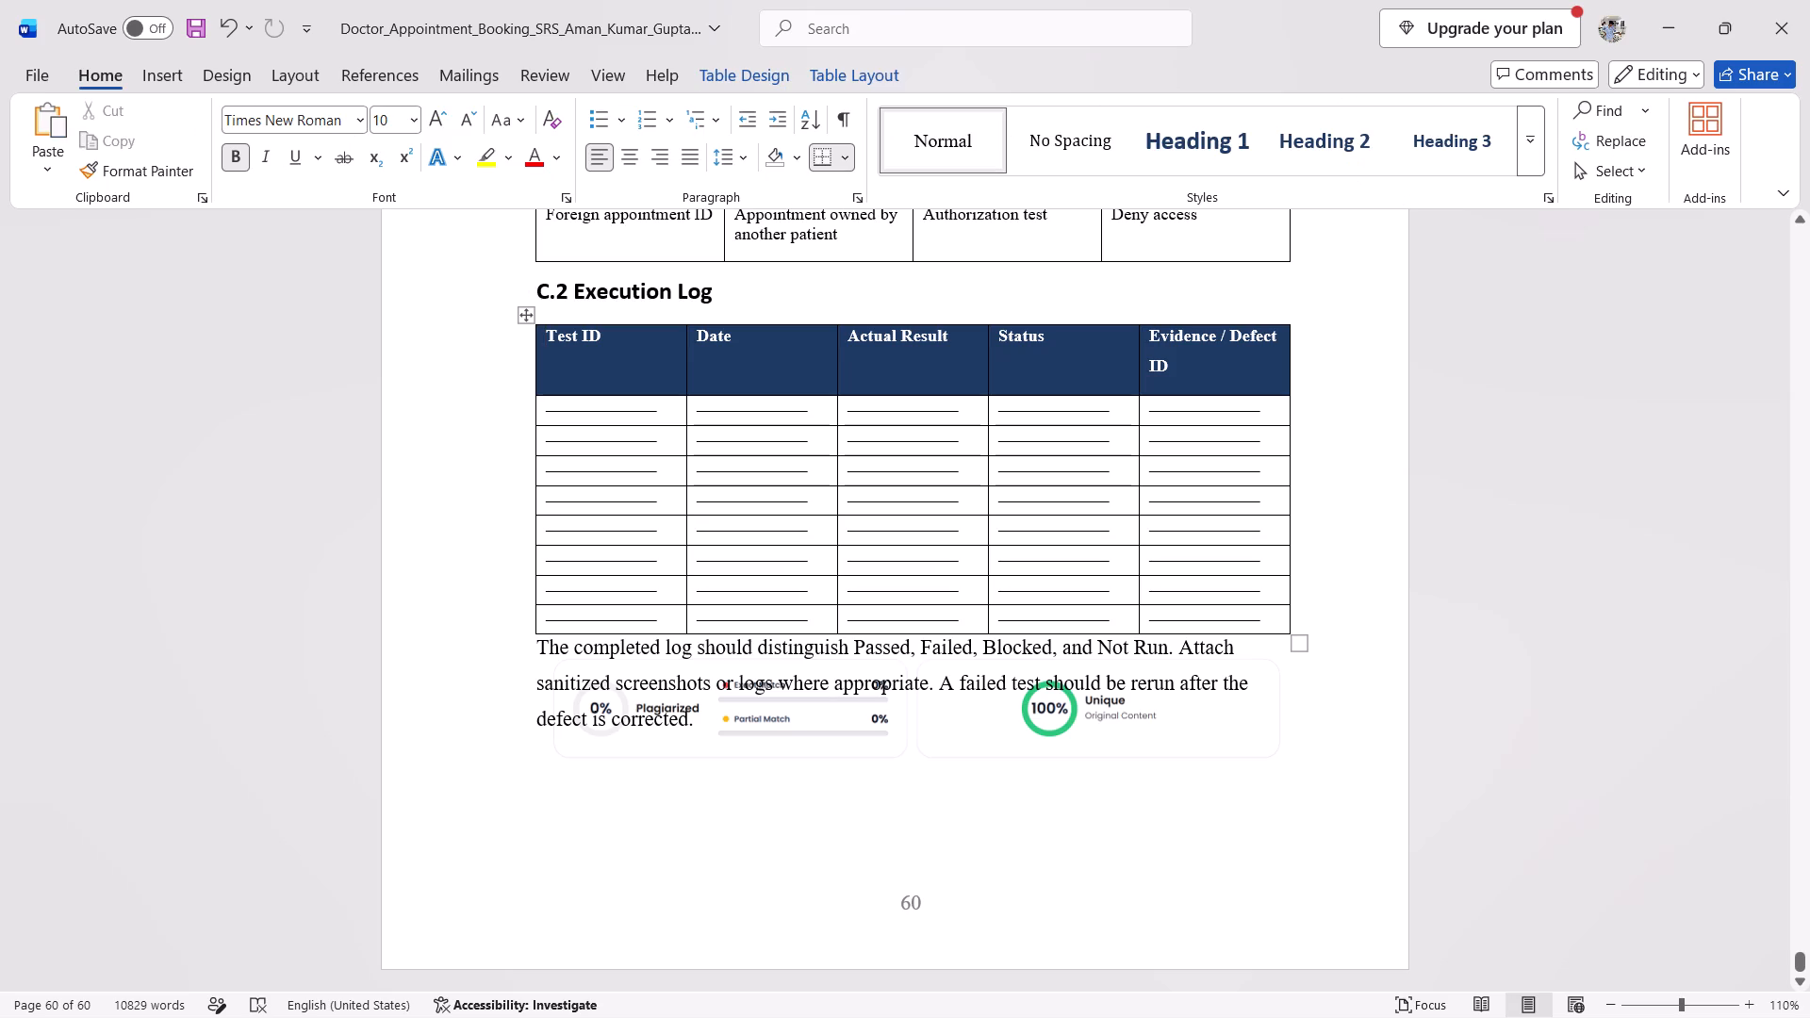
Move the plagiarism-result picture down, clear of the closing paragraph and just above the page number.
left_click(1440, 454)
left_click(1451, 585)
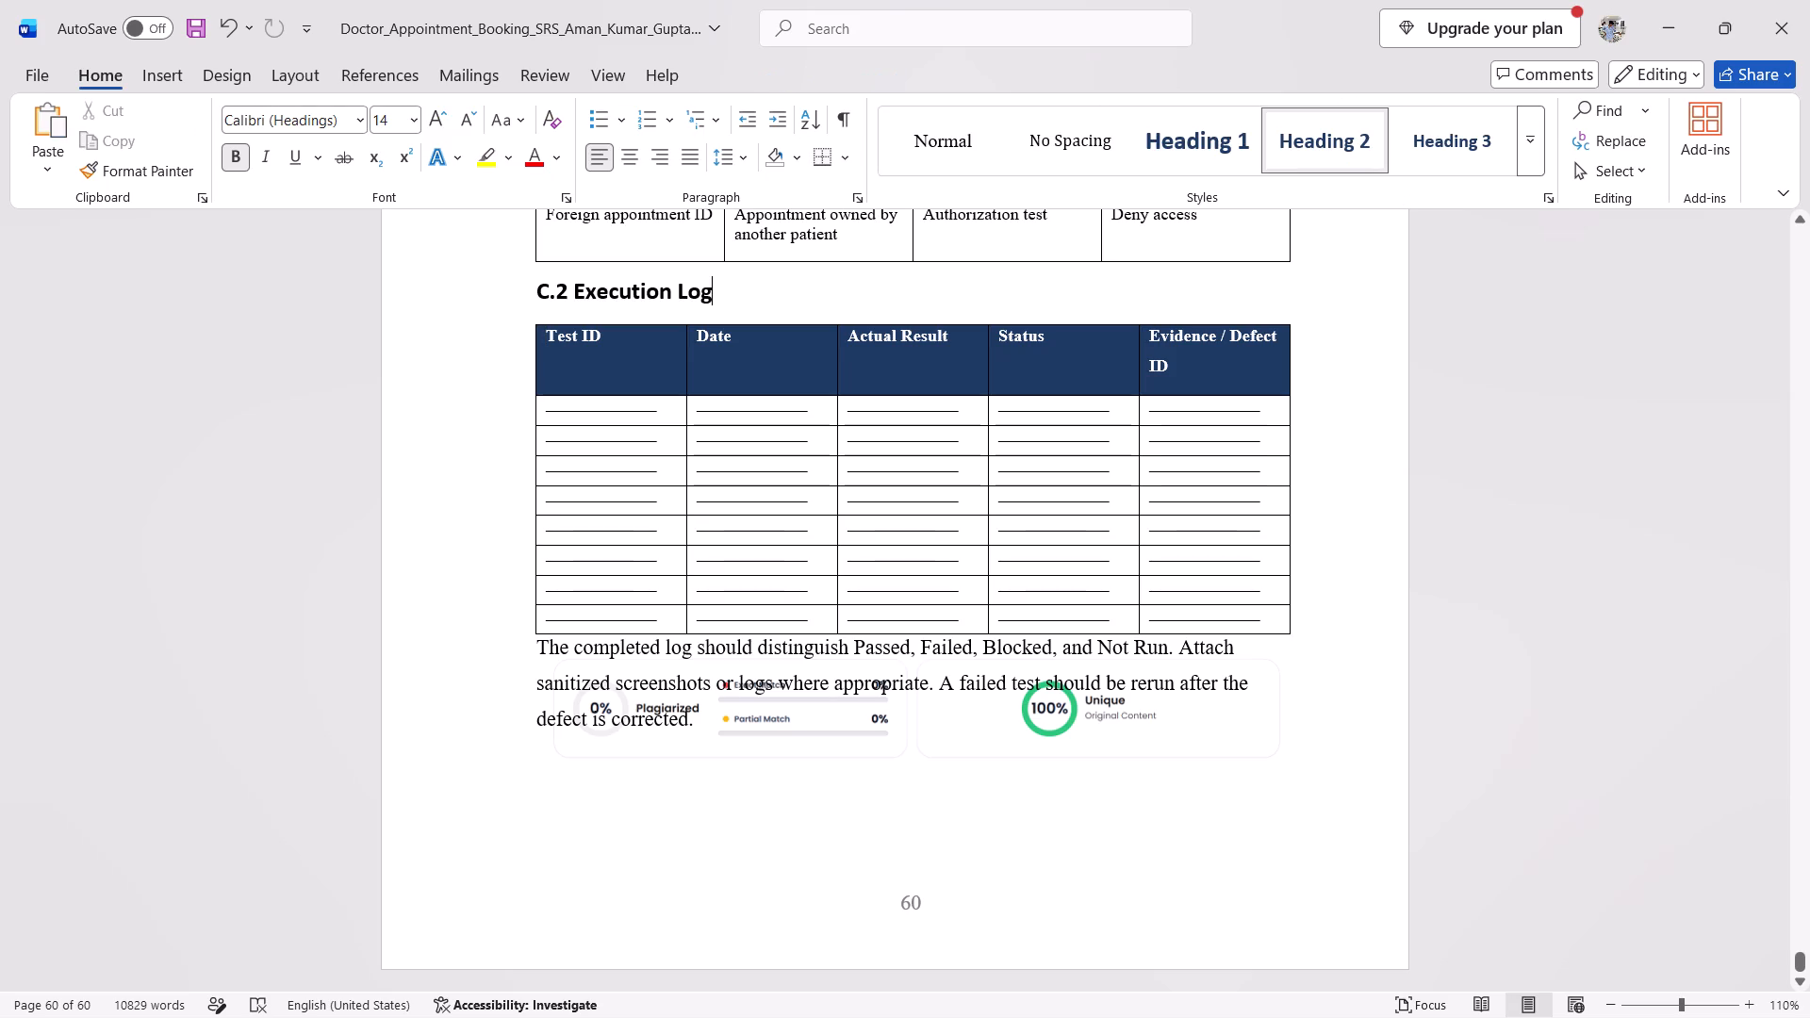
left_click_drag(1244, 738, 1245, 846)
left_click(1626, 771)
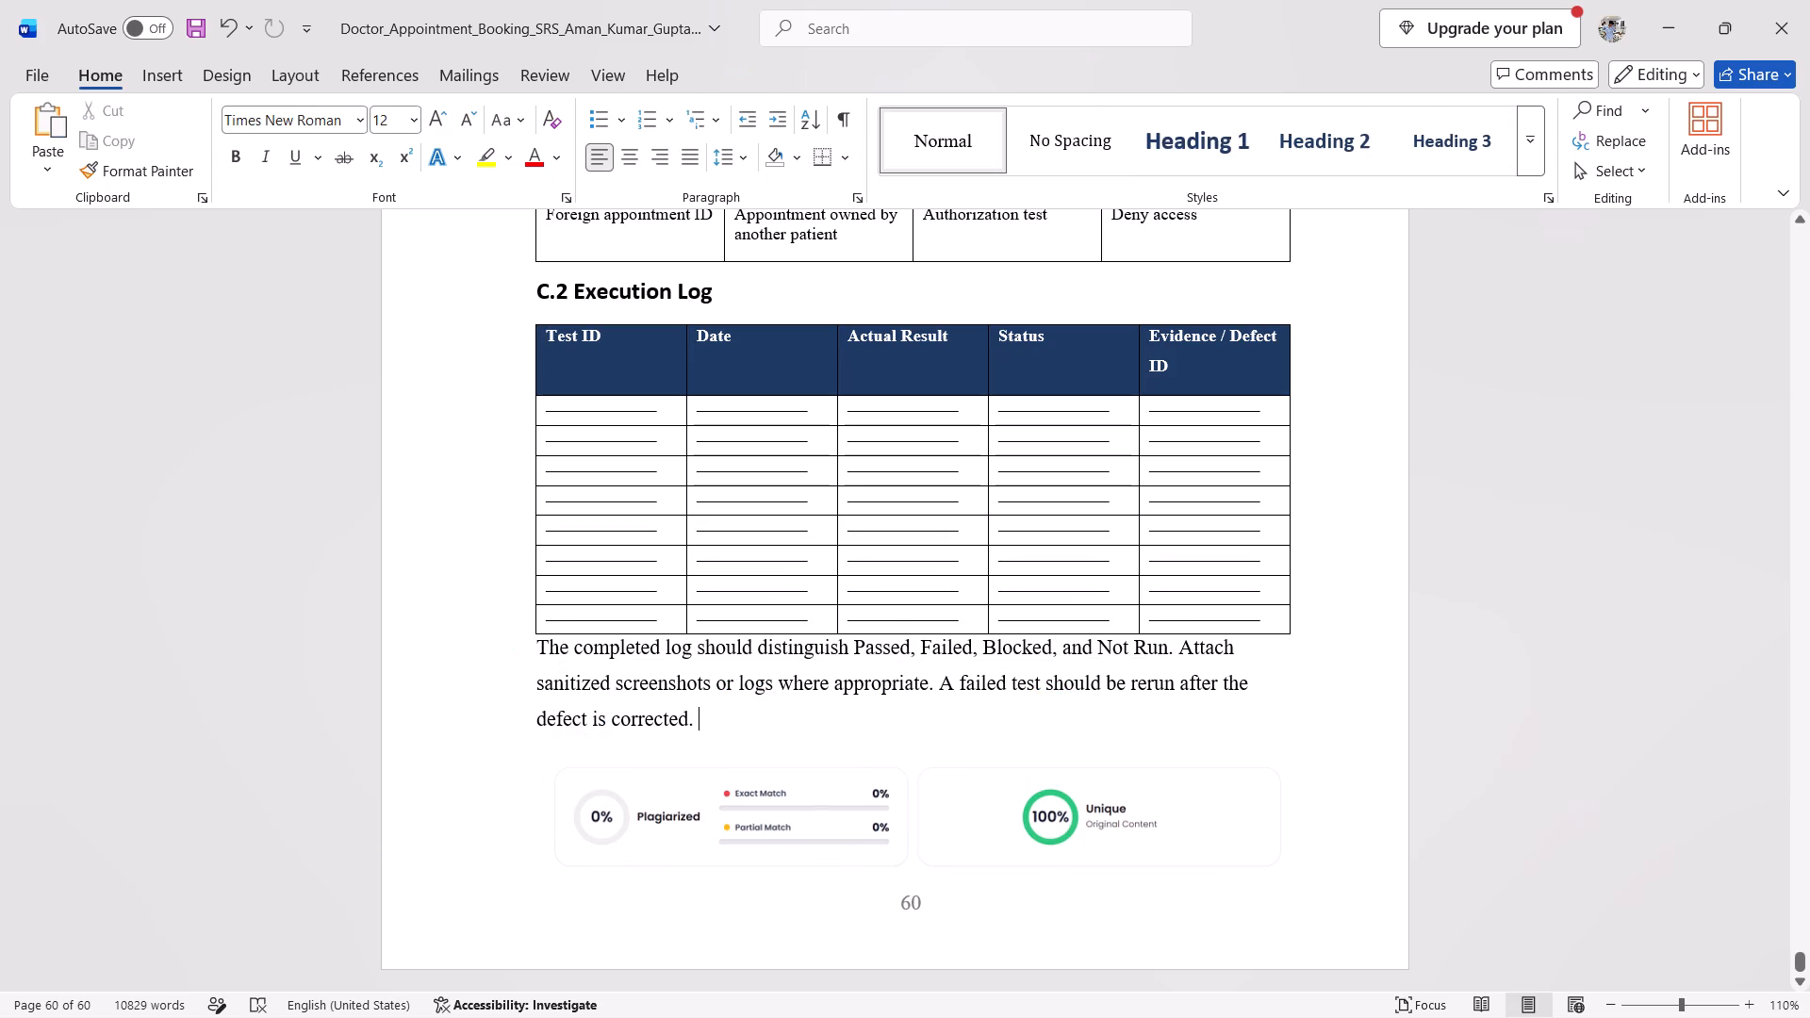
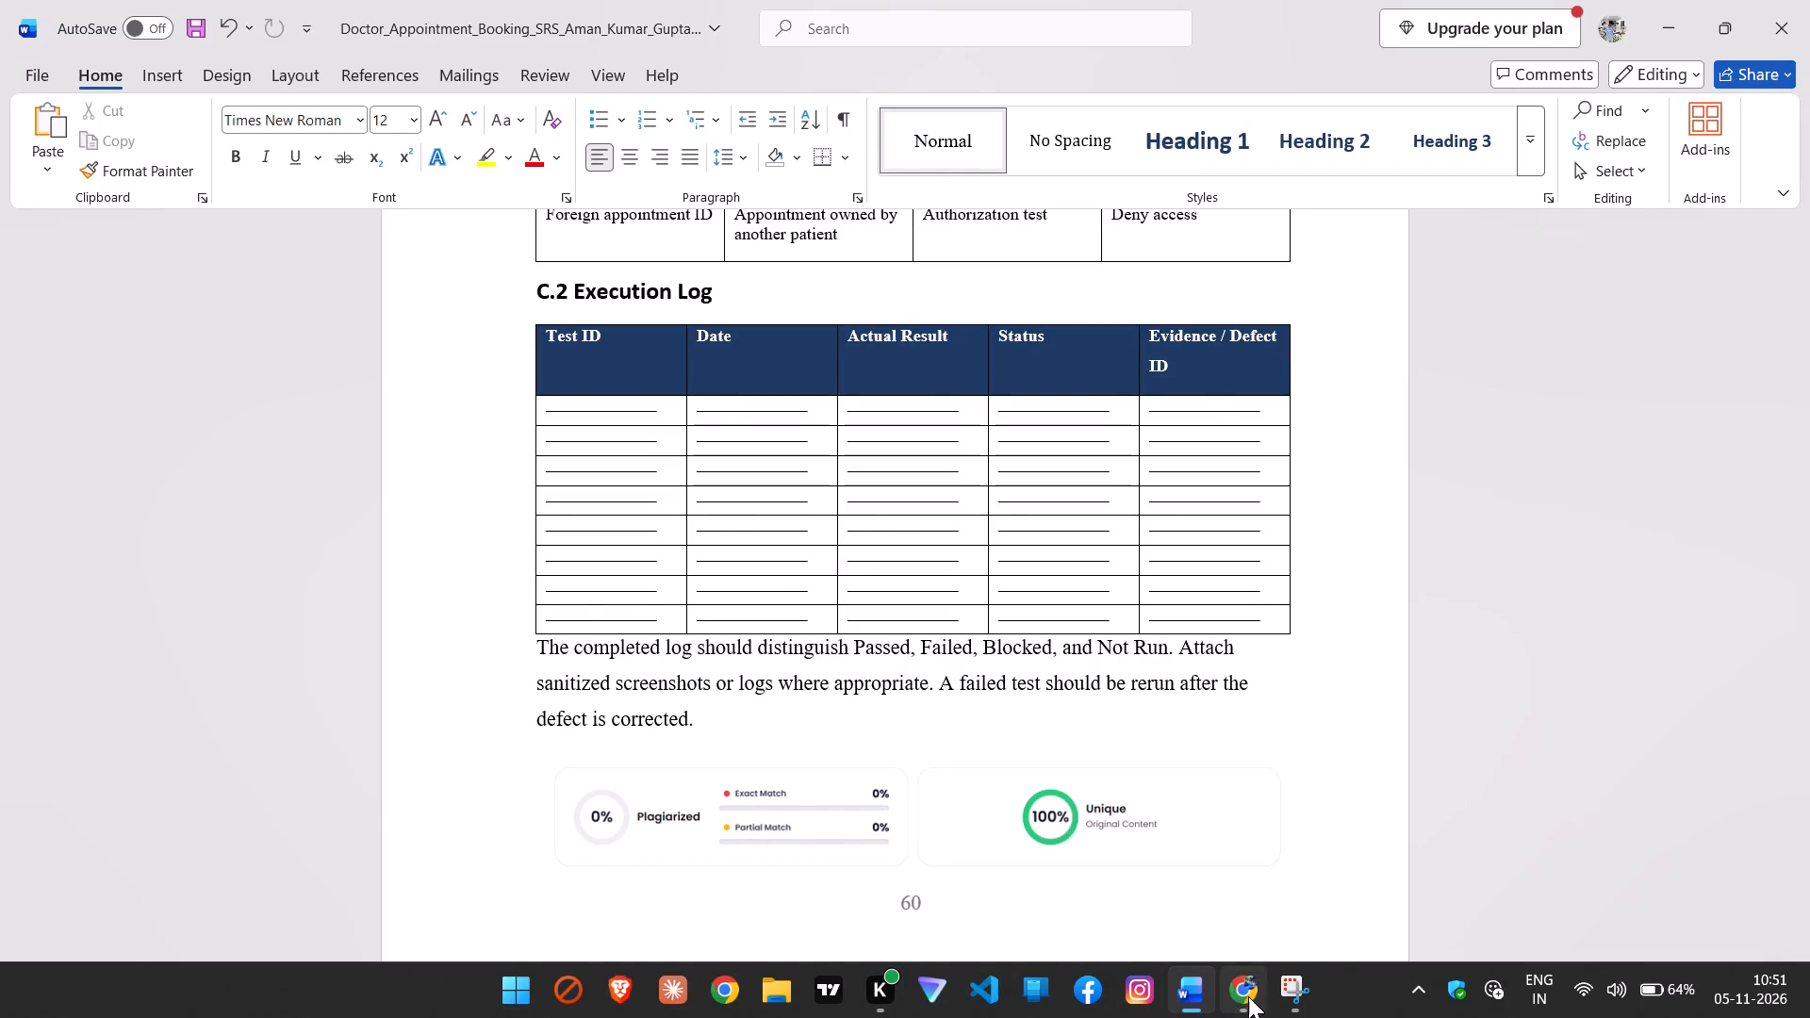
Switch to Chrome and request the DOC report of the DupliChecker plagiarism result.
left_click(1248, 996)
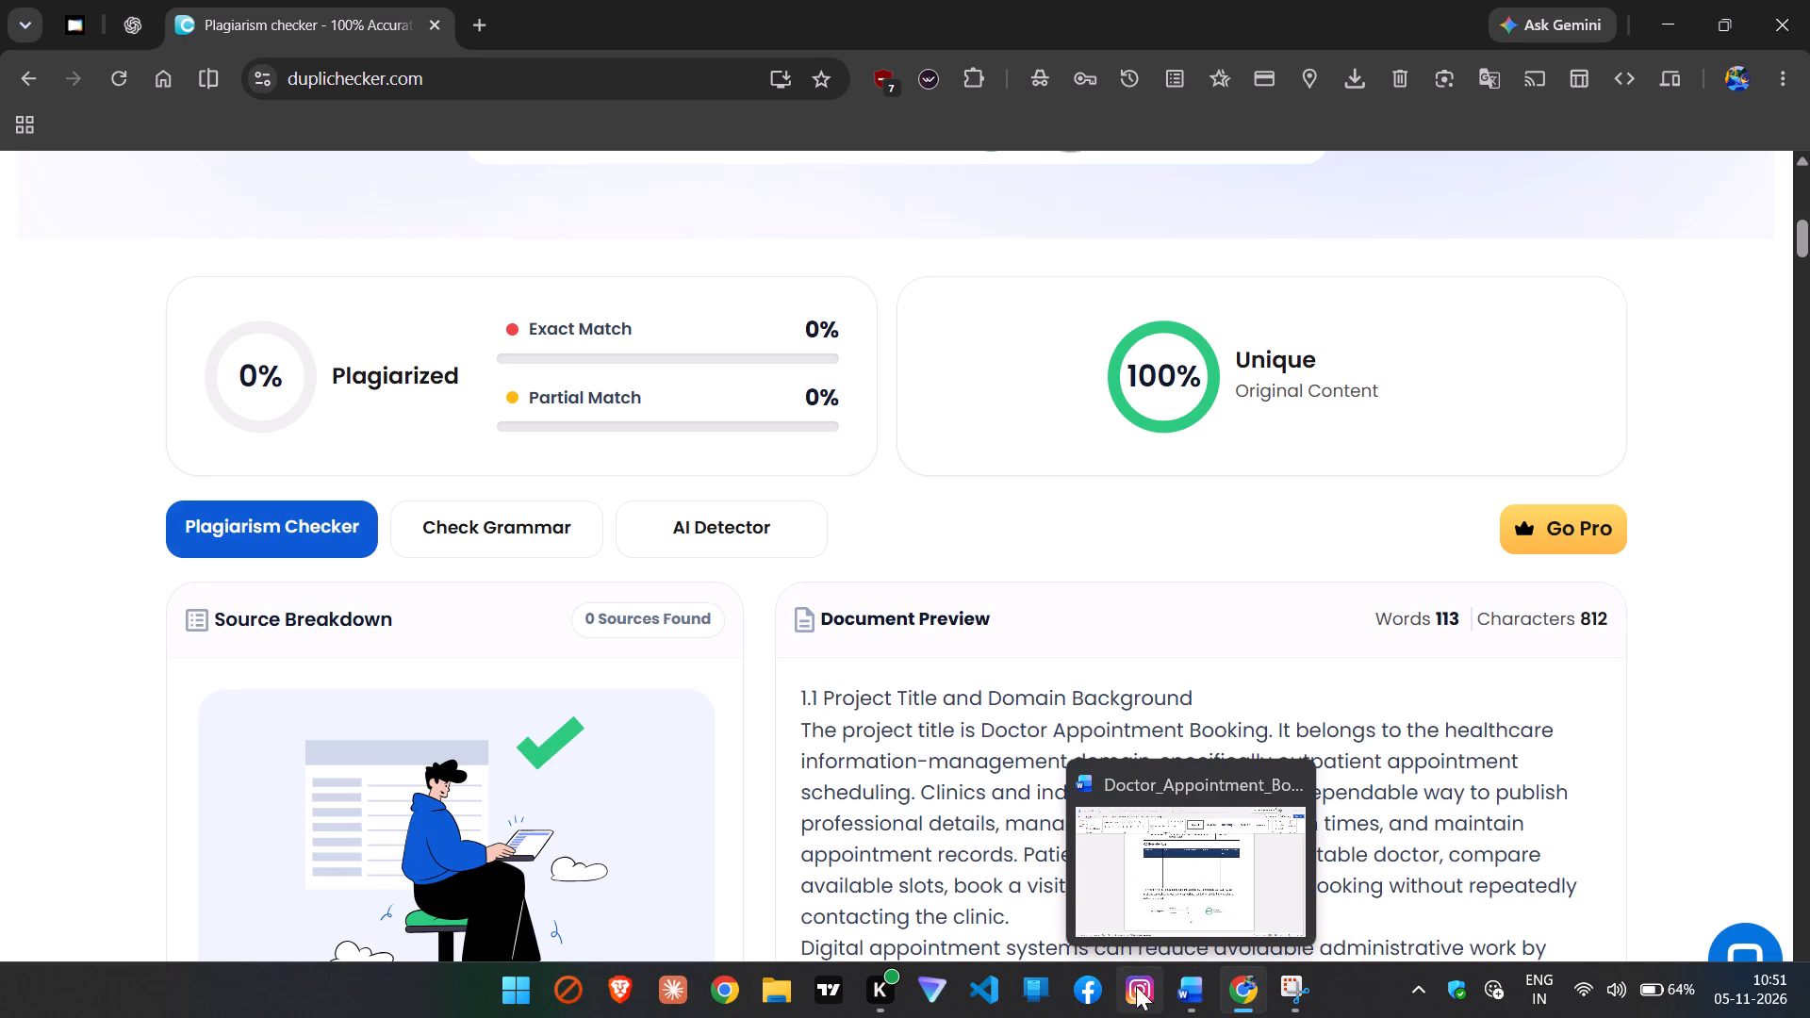
scroll(1475, 664, "down", 3)
scroll(1282, 623, "down", 5)
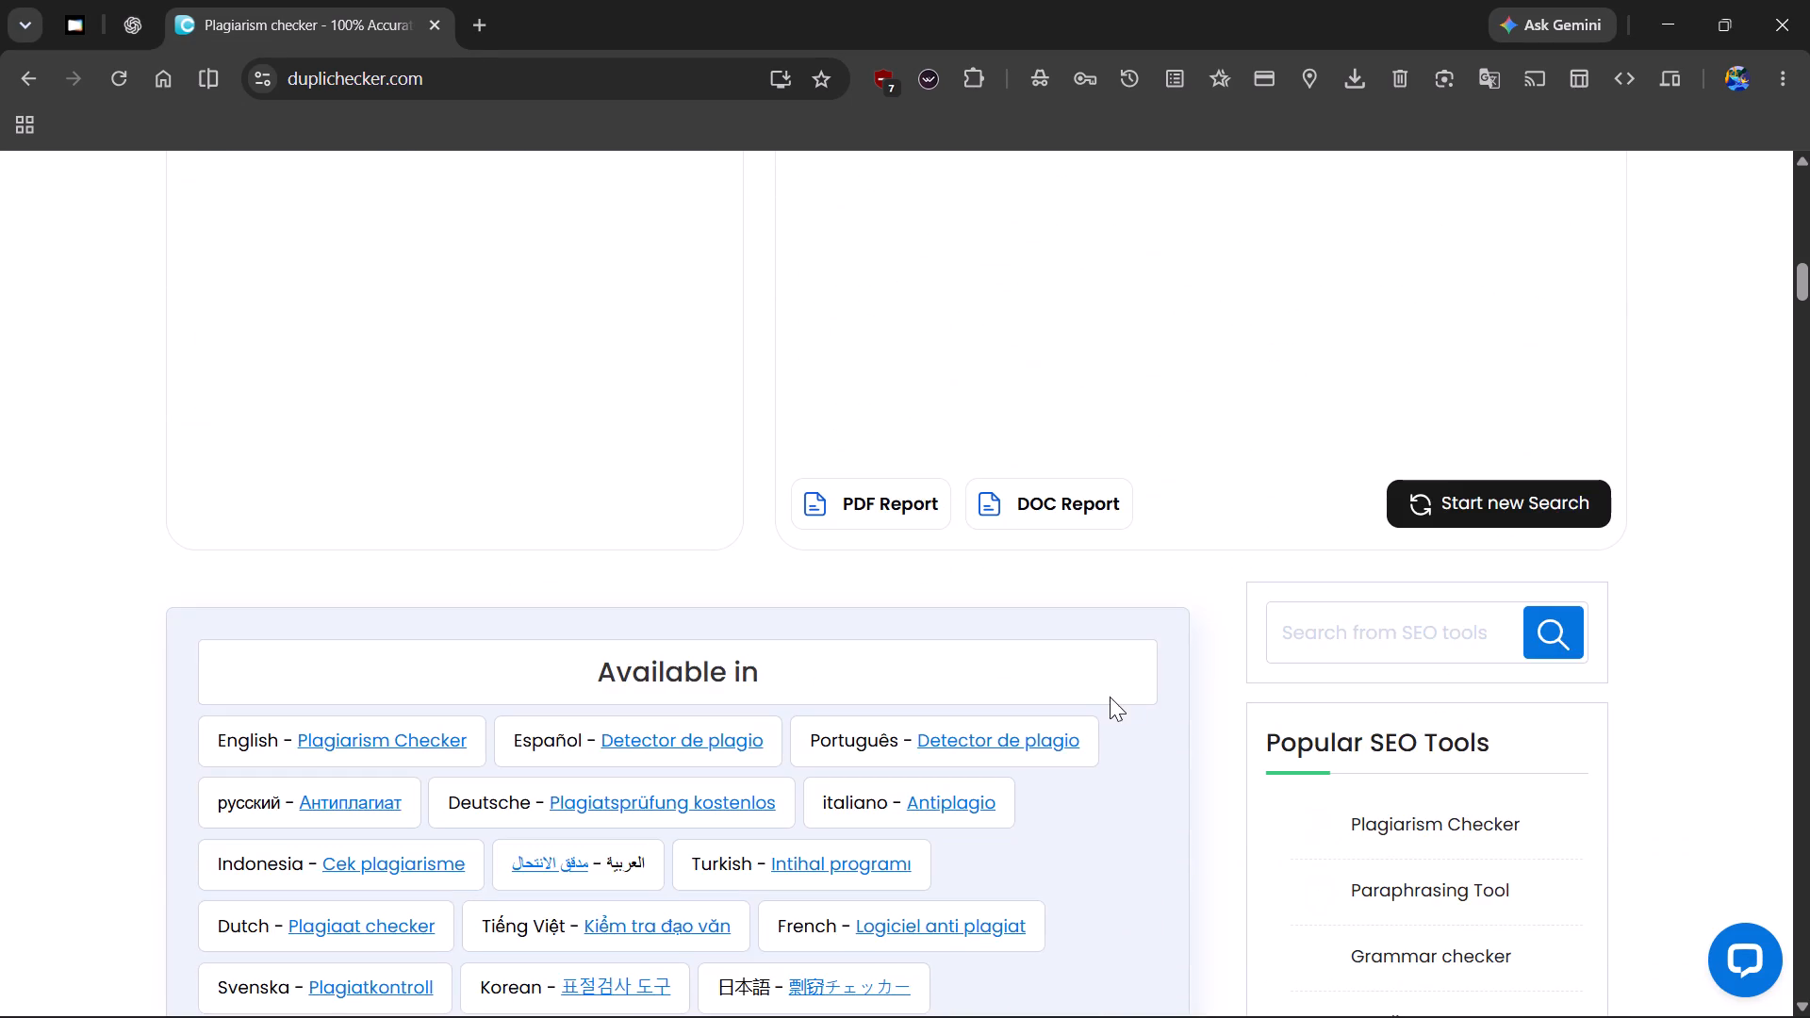
scroll(1095, 692, "down", 14)
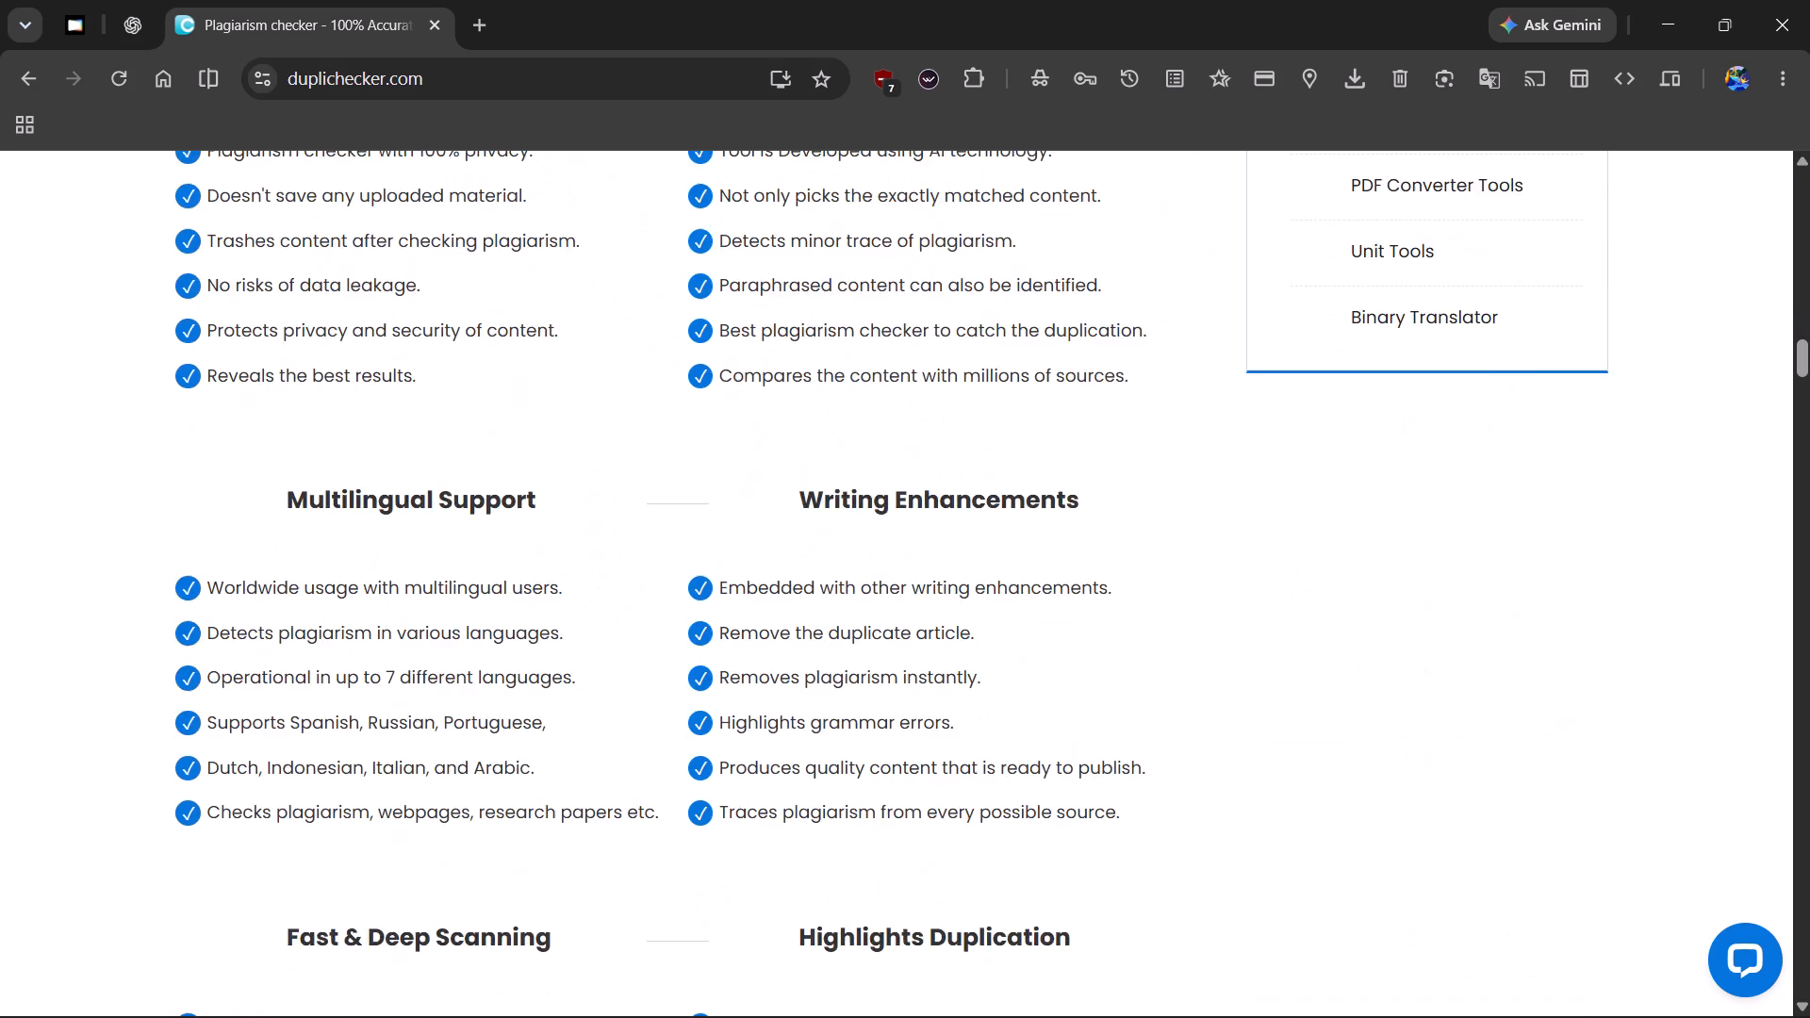
scroll(1053, 694, "up", 13)
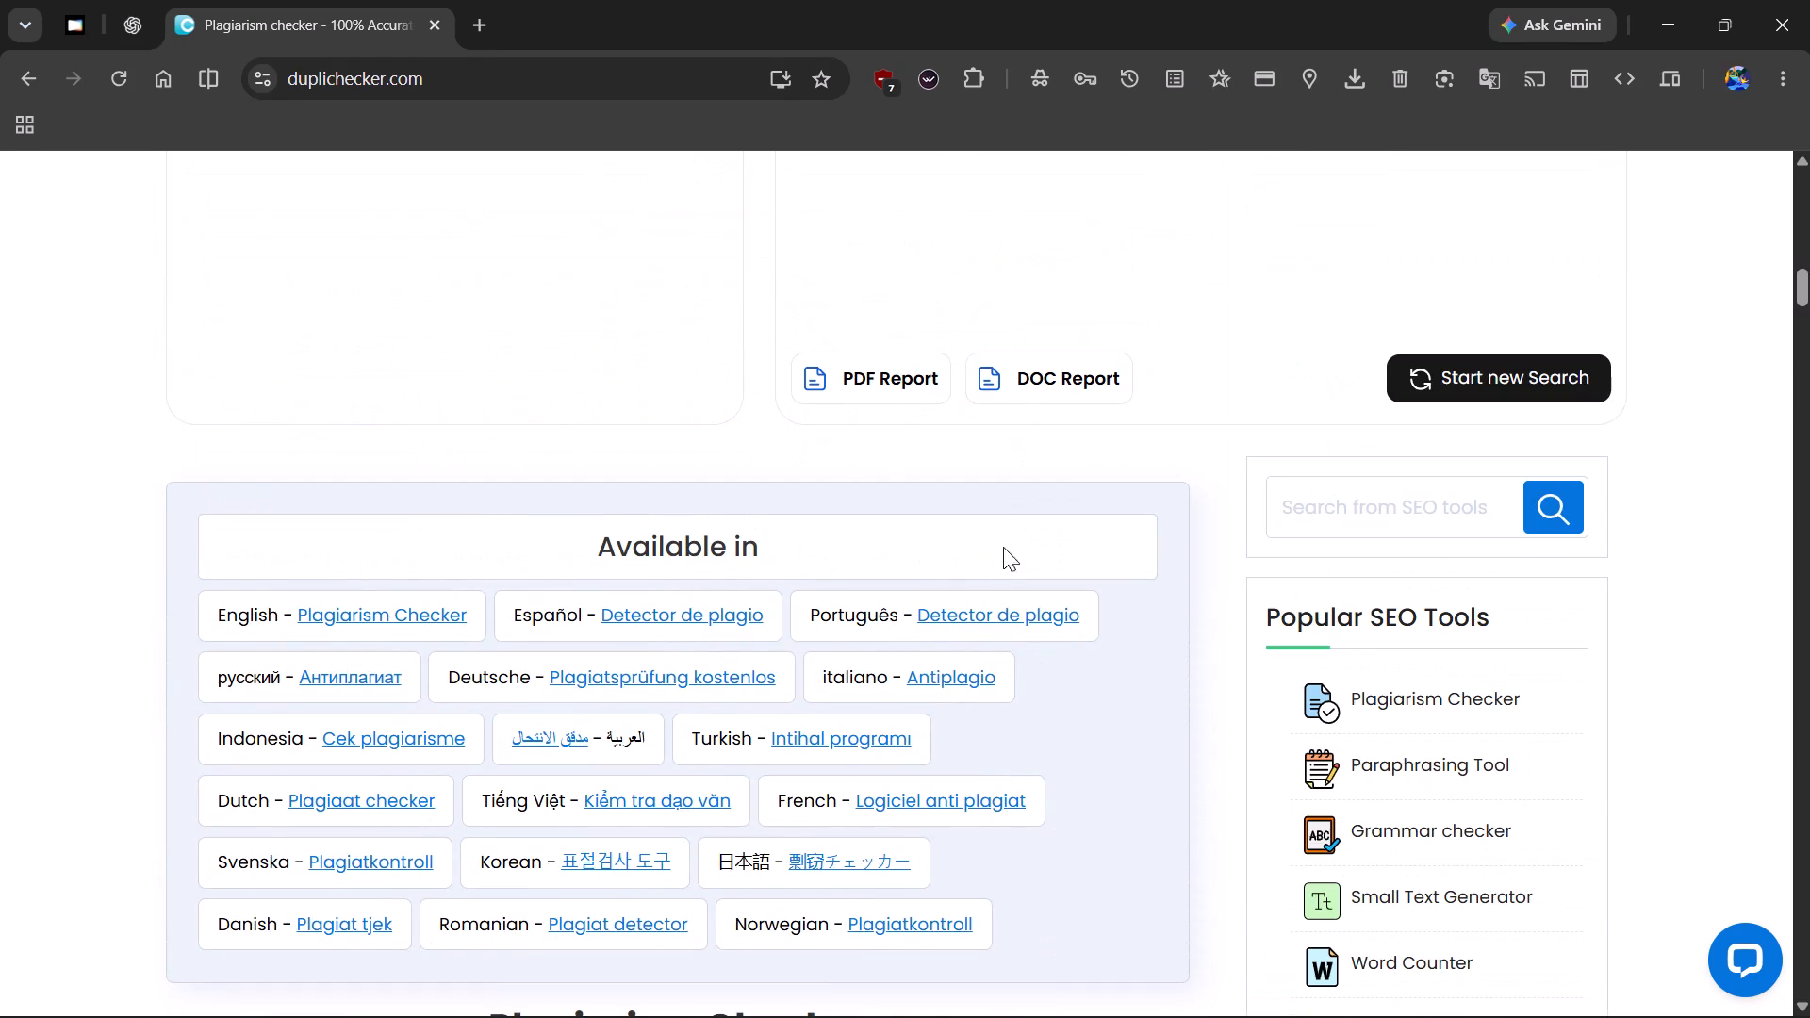
left_click(977, 377)
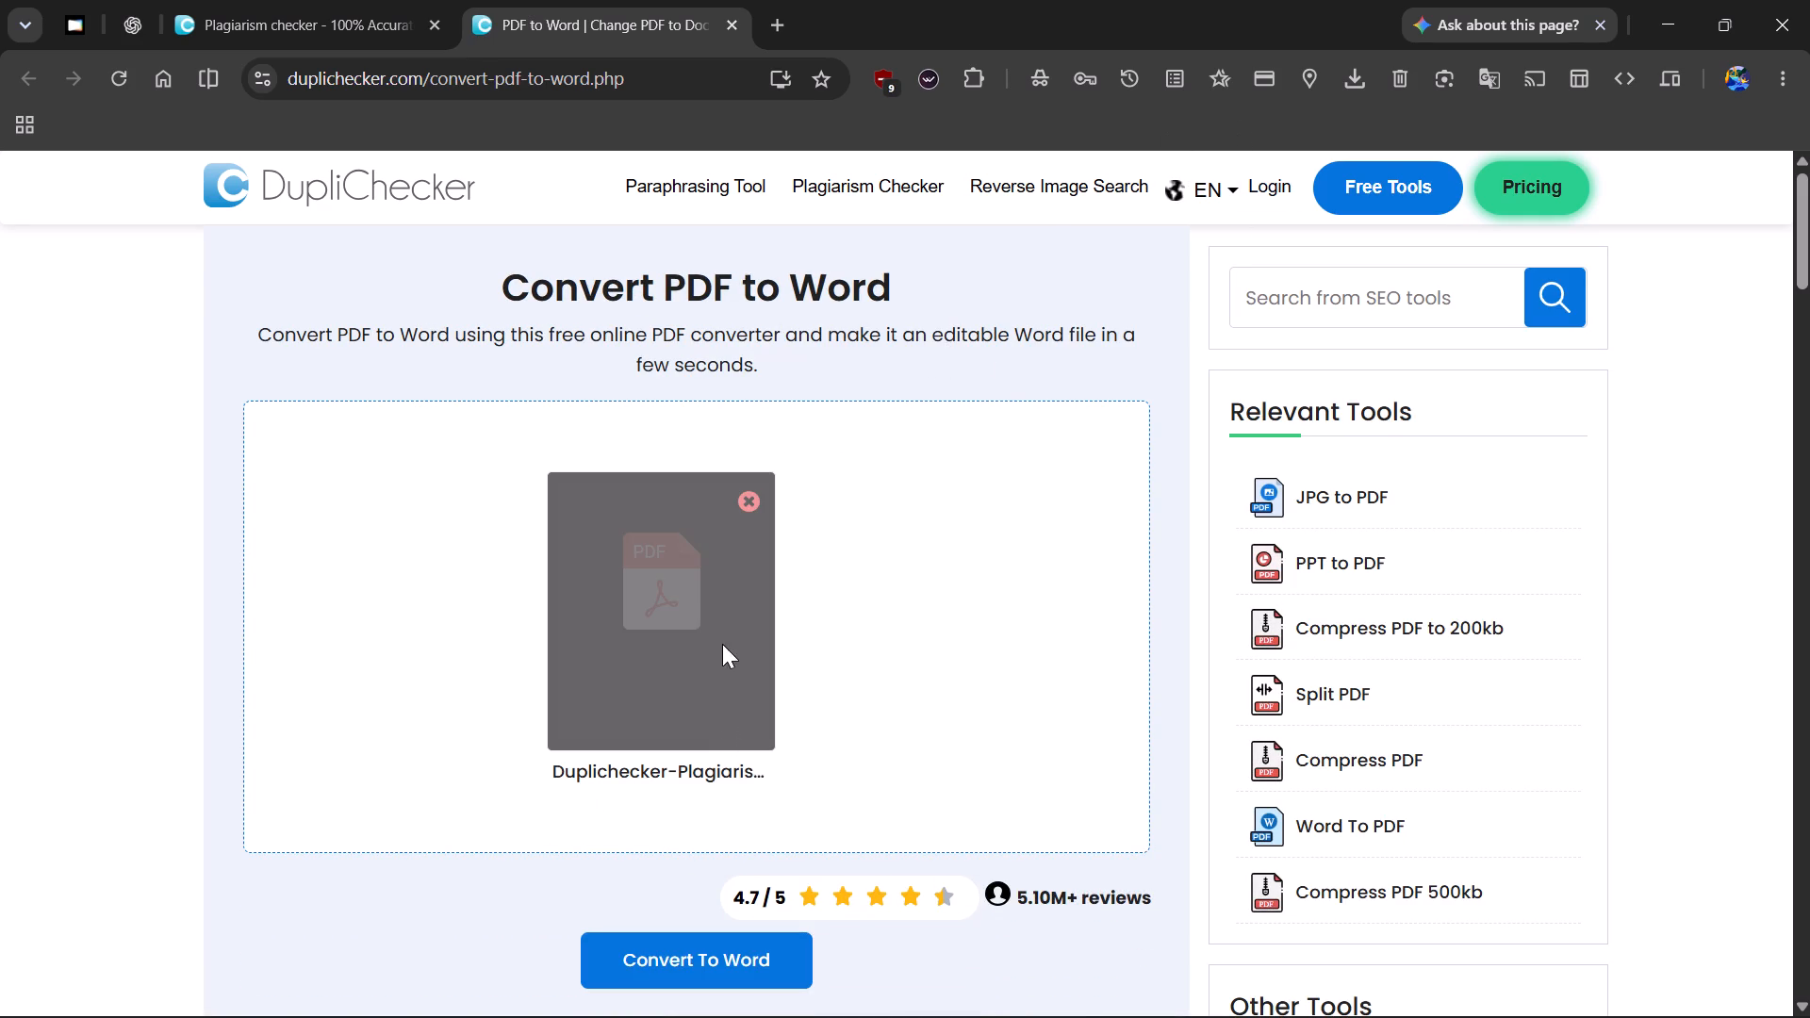
Convert the uploaded DupliChecker PDF report to Word and download the converted file.
left_click(642, 970)
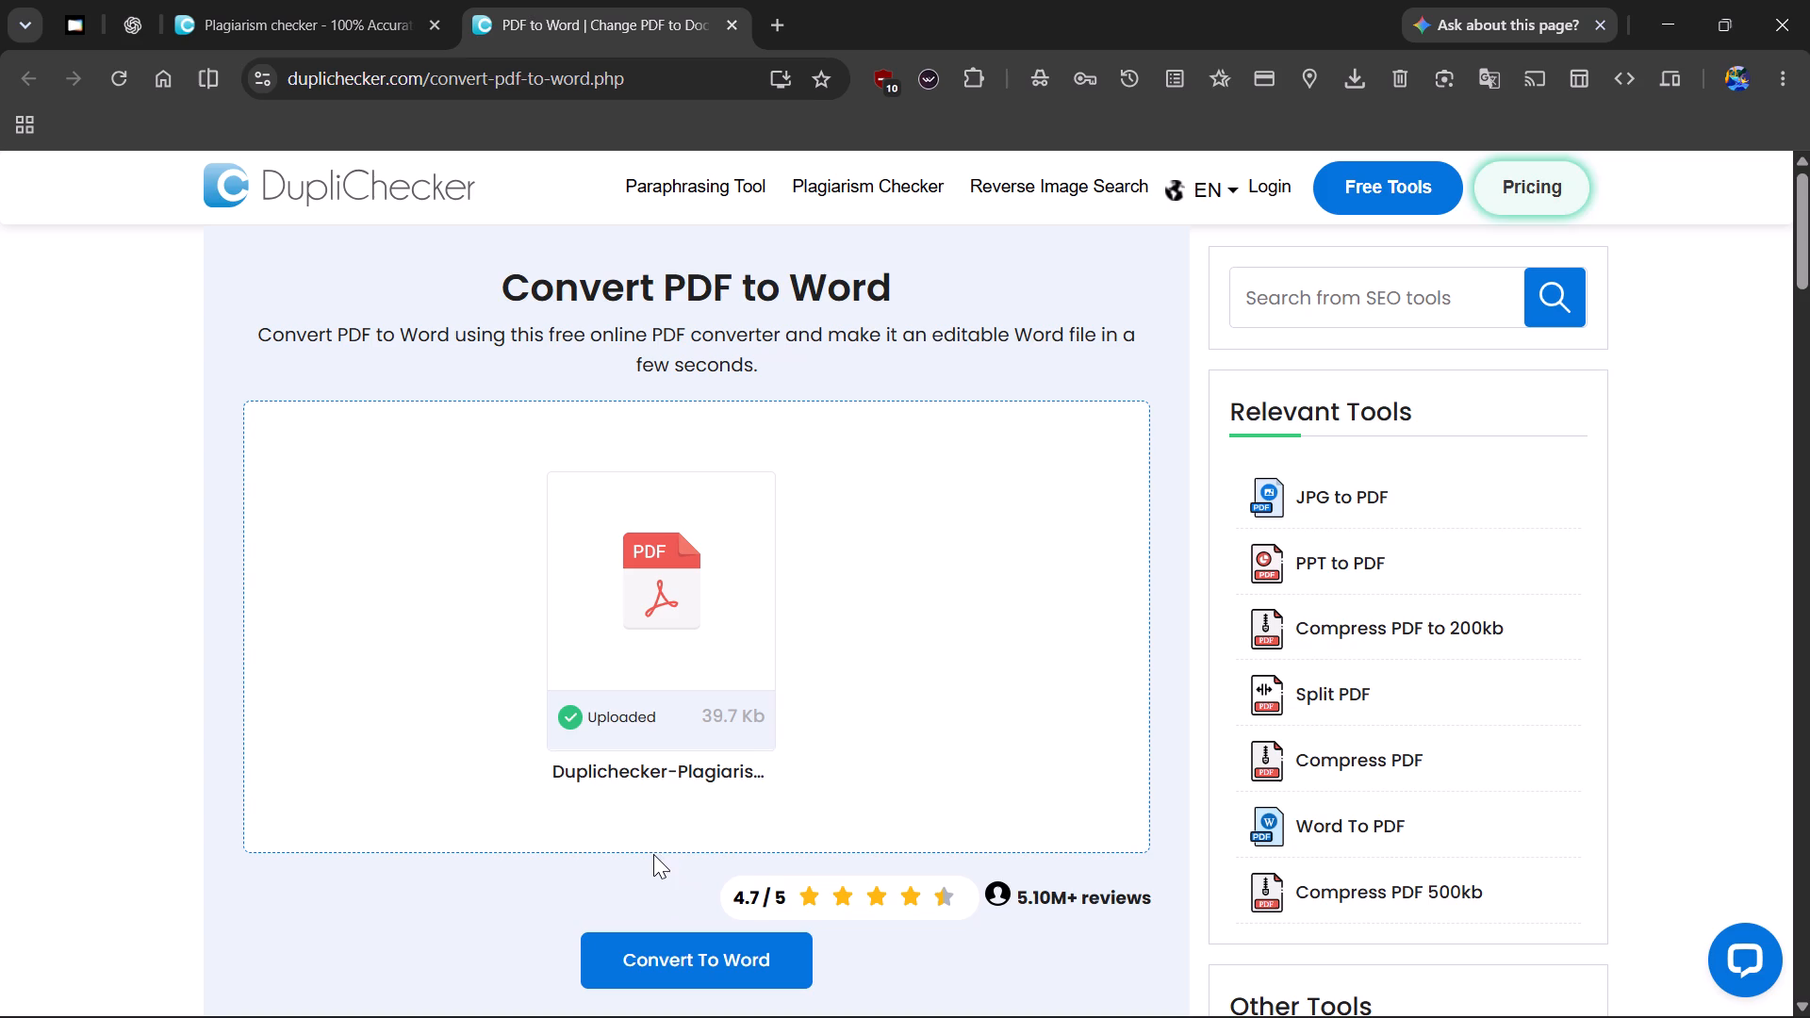
left_click(645, 955)
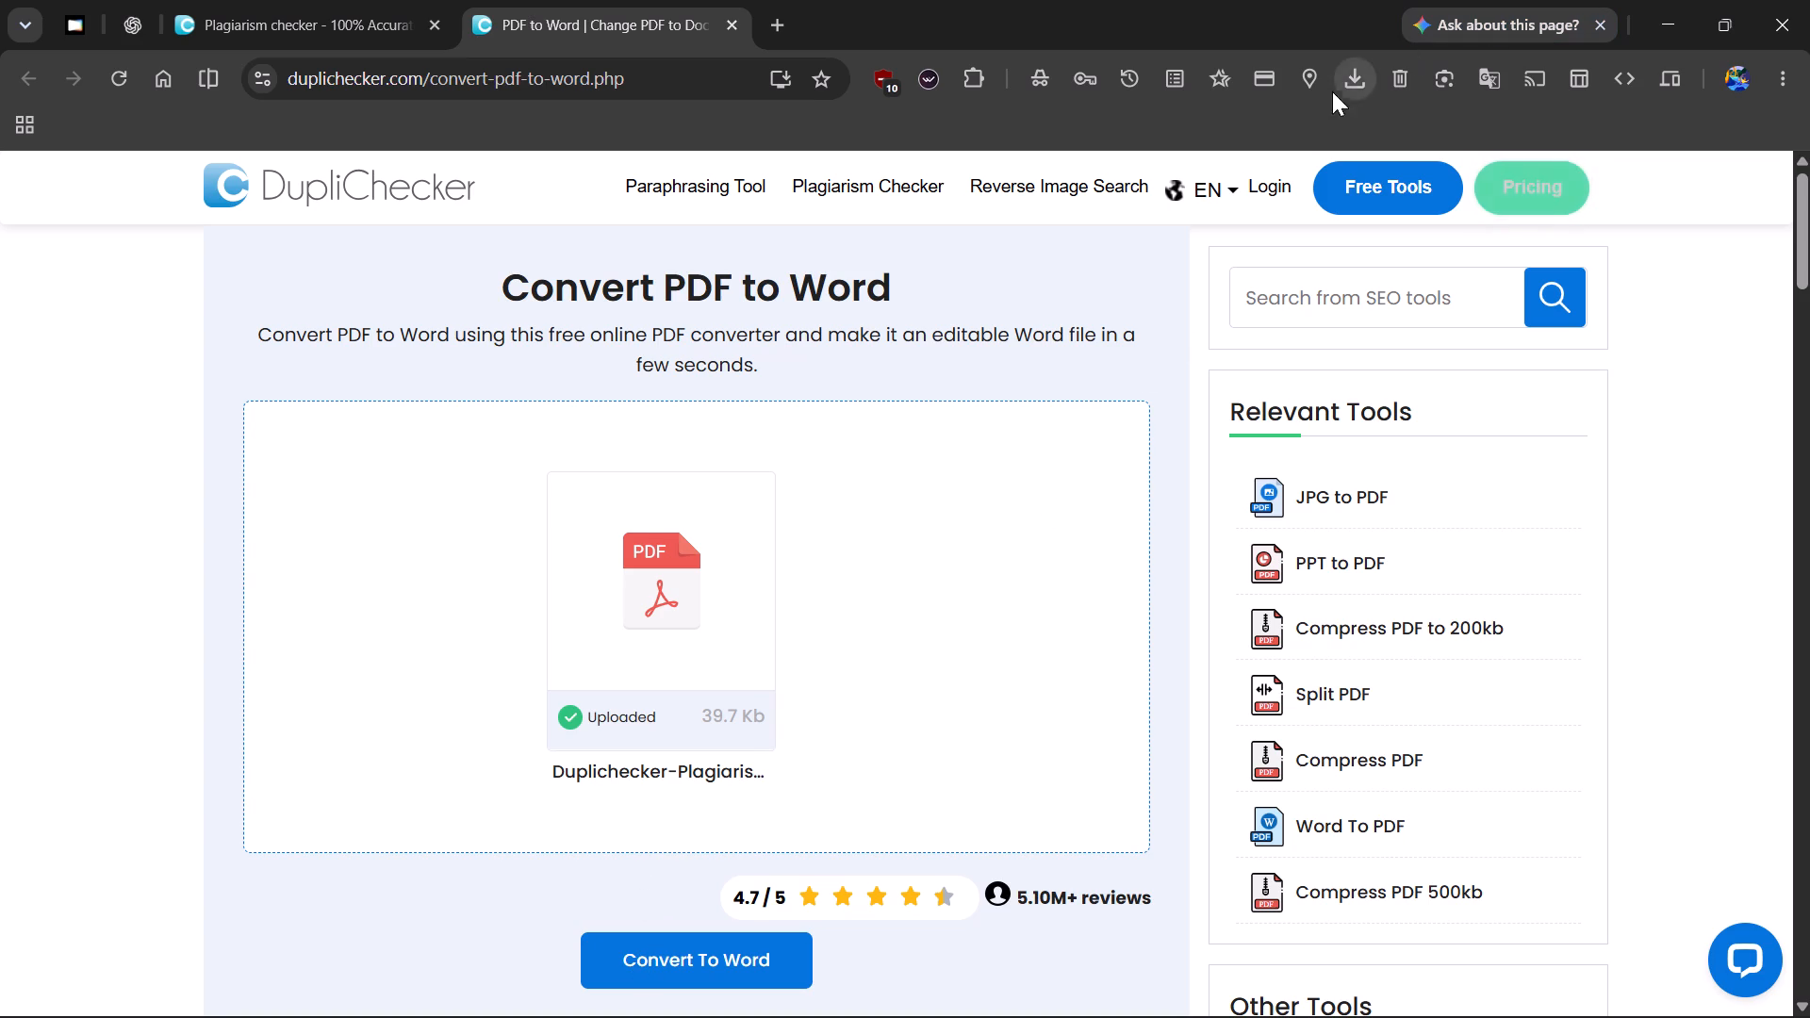
left_click(1355, 83)
left_click(1660, 359)
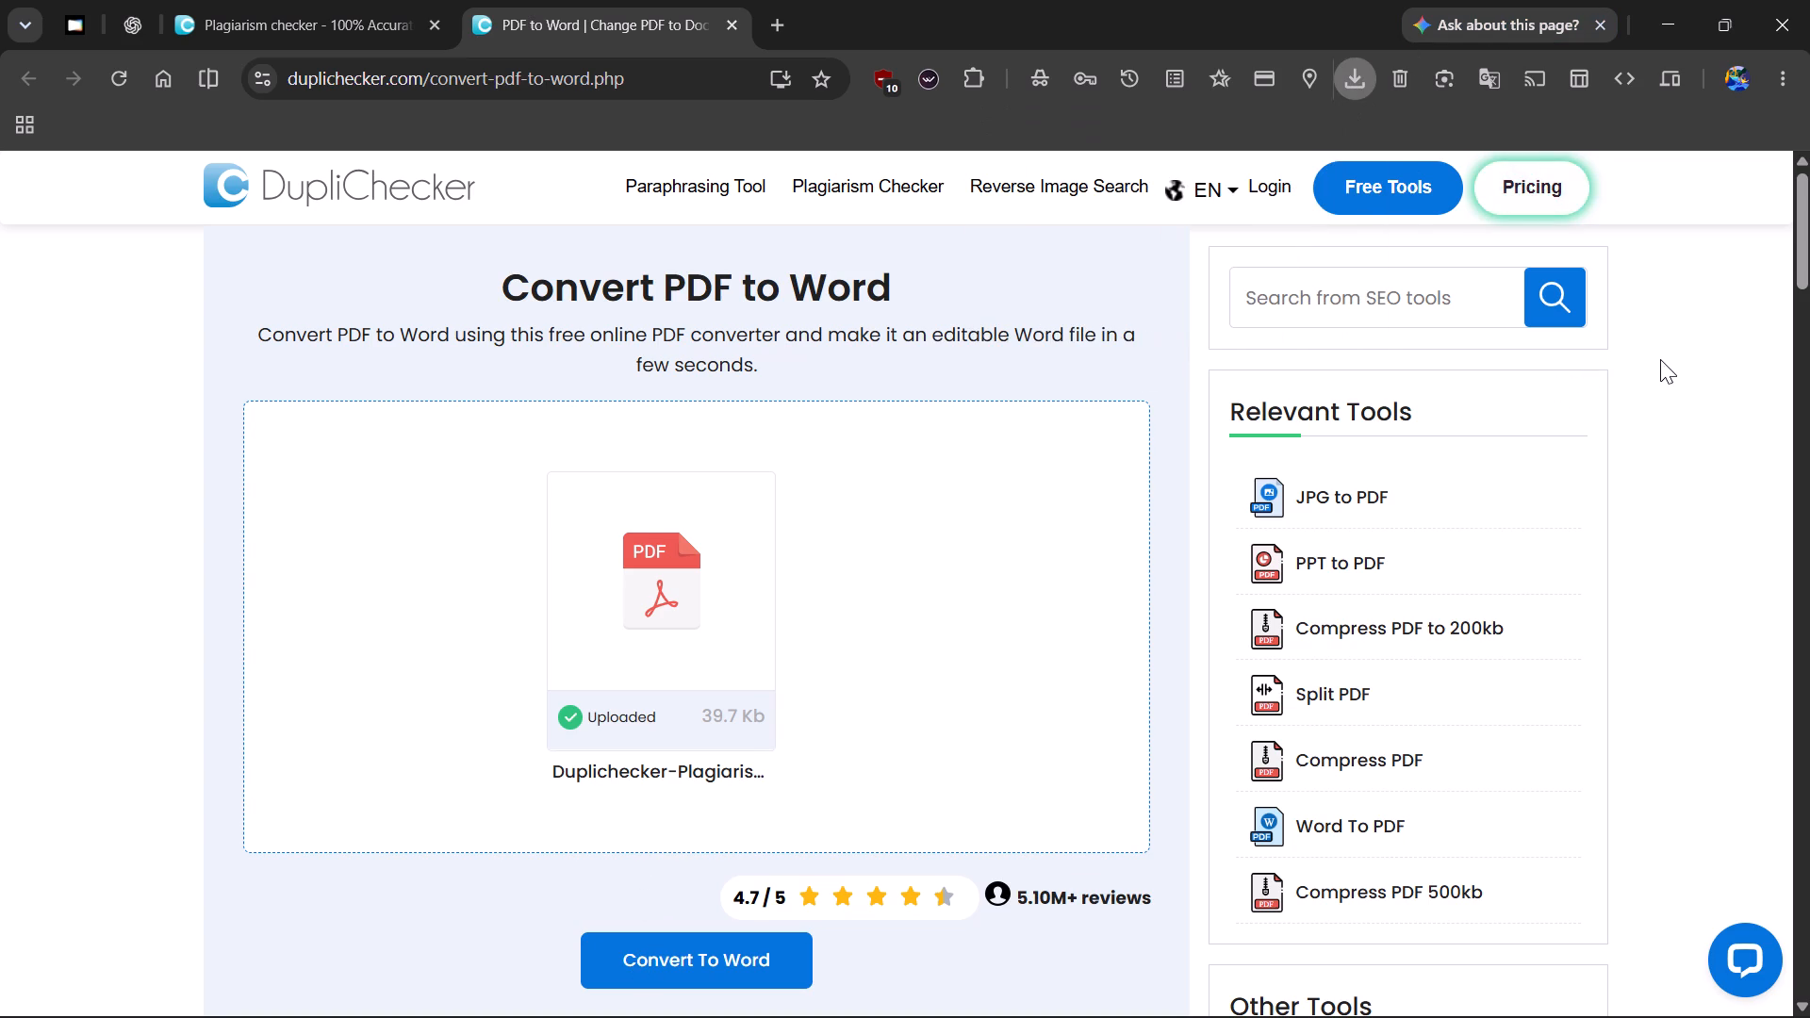
scroll(938, 663, "down", 10)
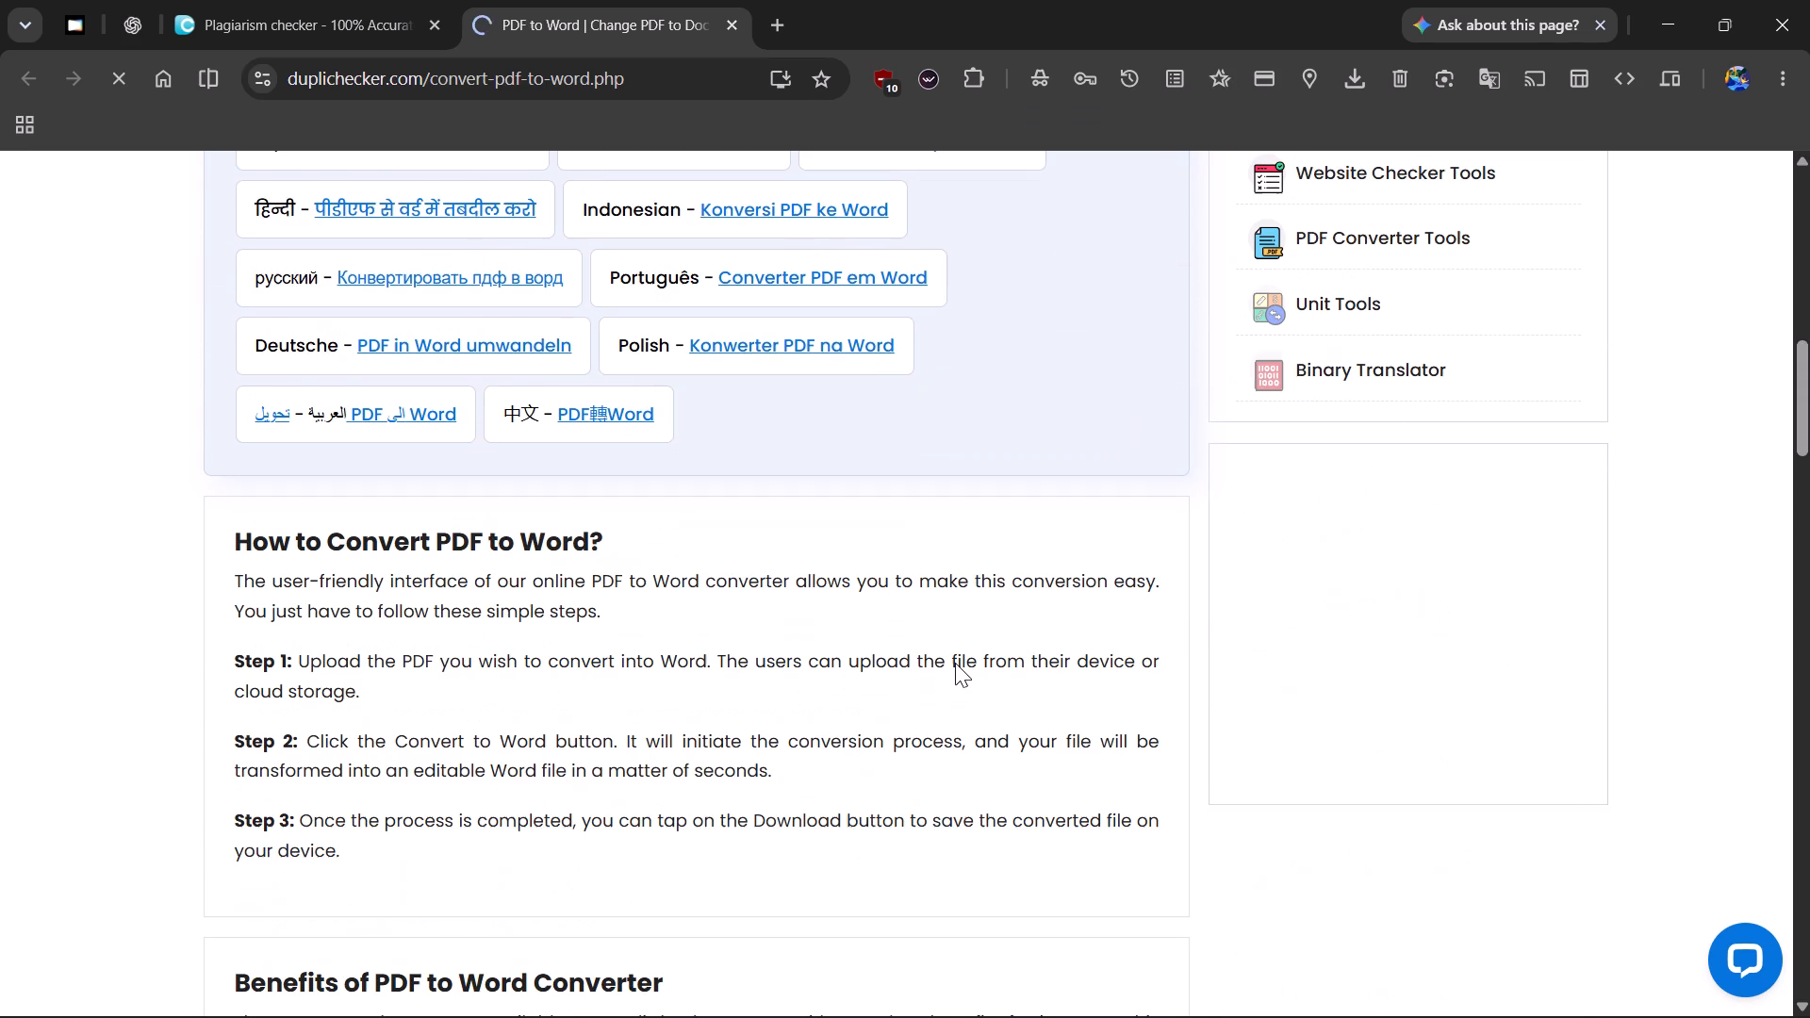
scroll(955, 663, "up", 12)
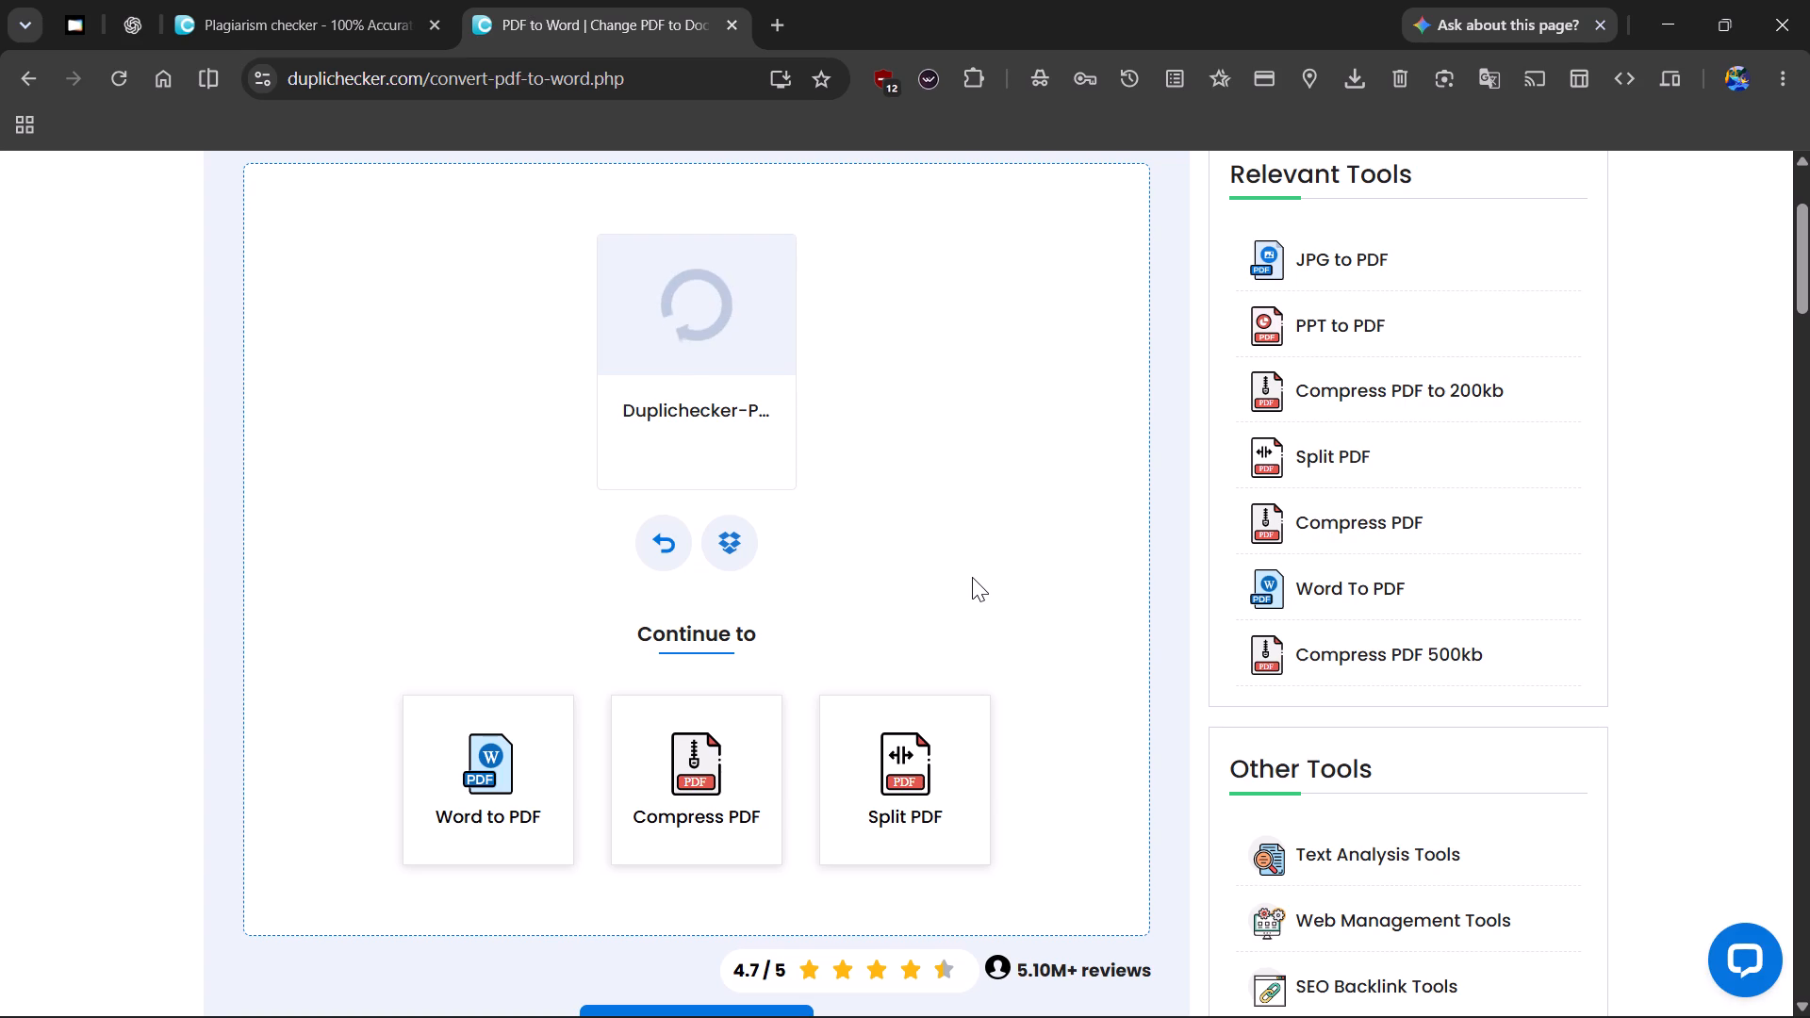
scroll(995, 577, "up", 4)
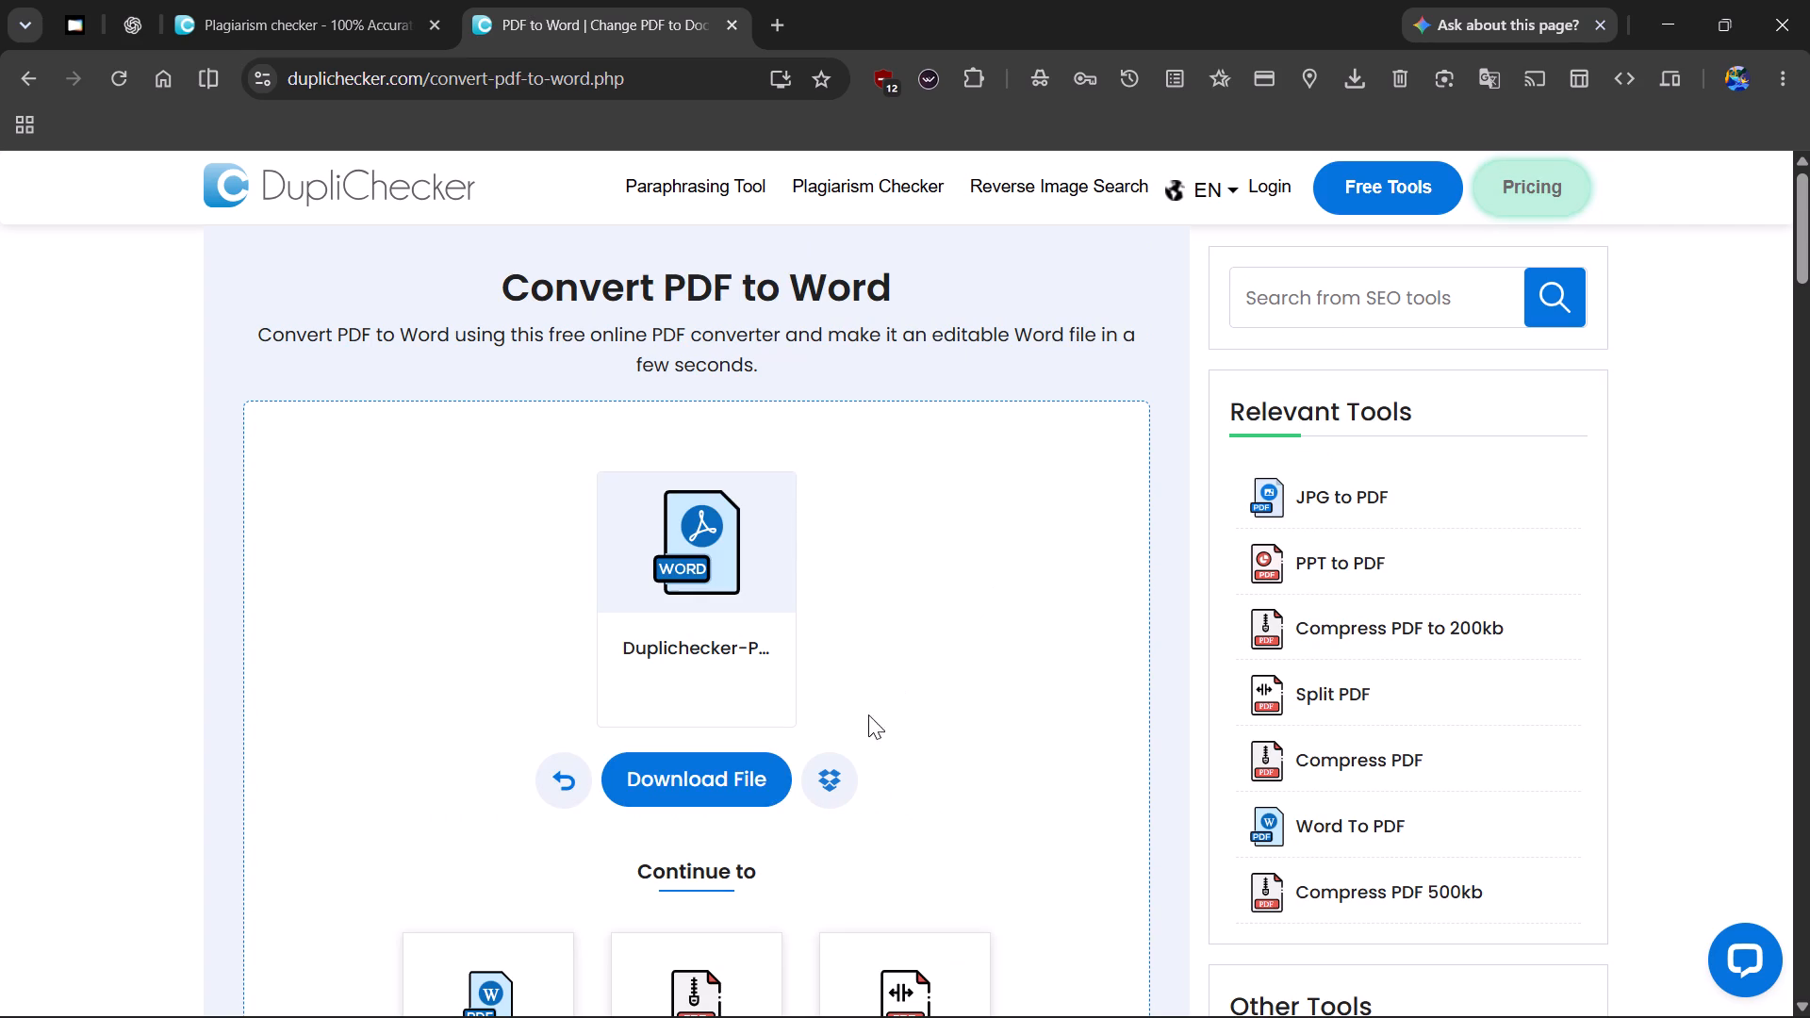
left_click(758, 779)
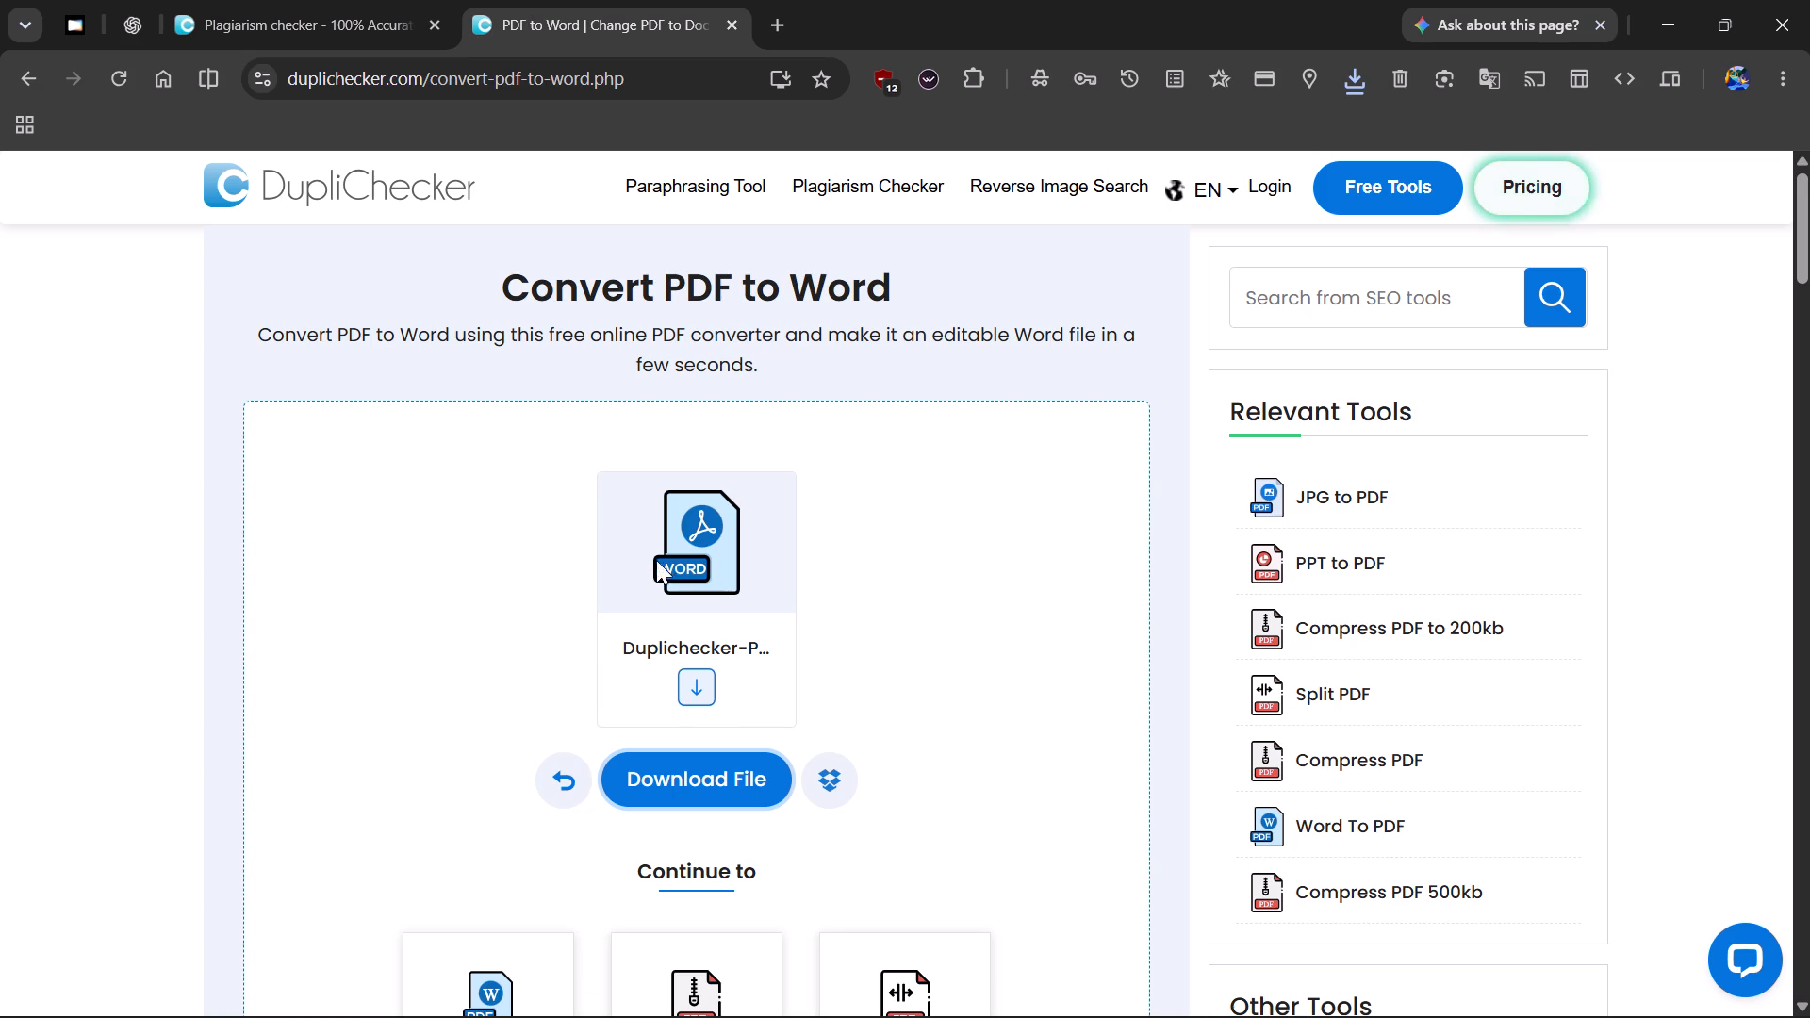
Open the newly downloaded DupliChecker plagiarism report in Word.
left_click(1365, 83)
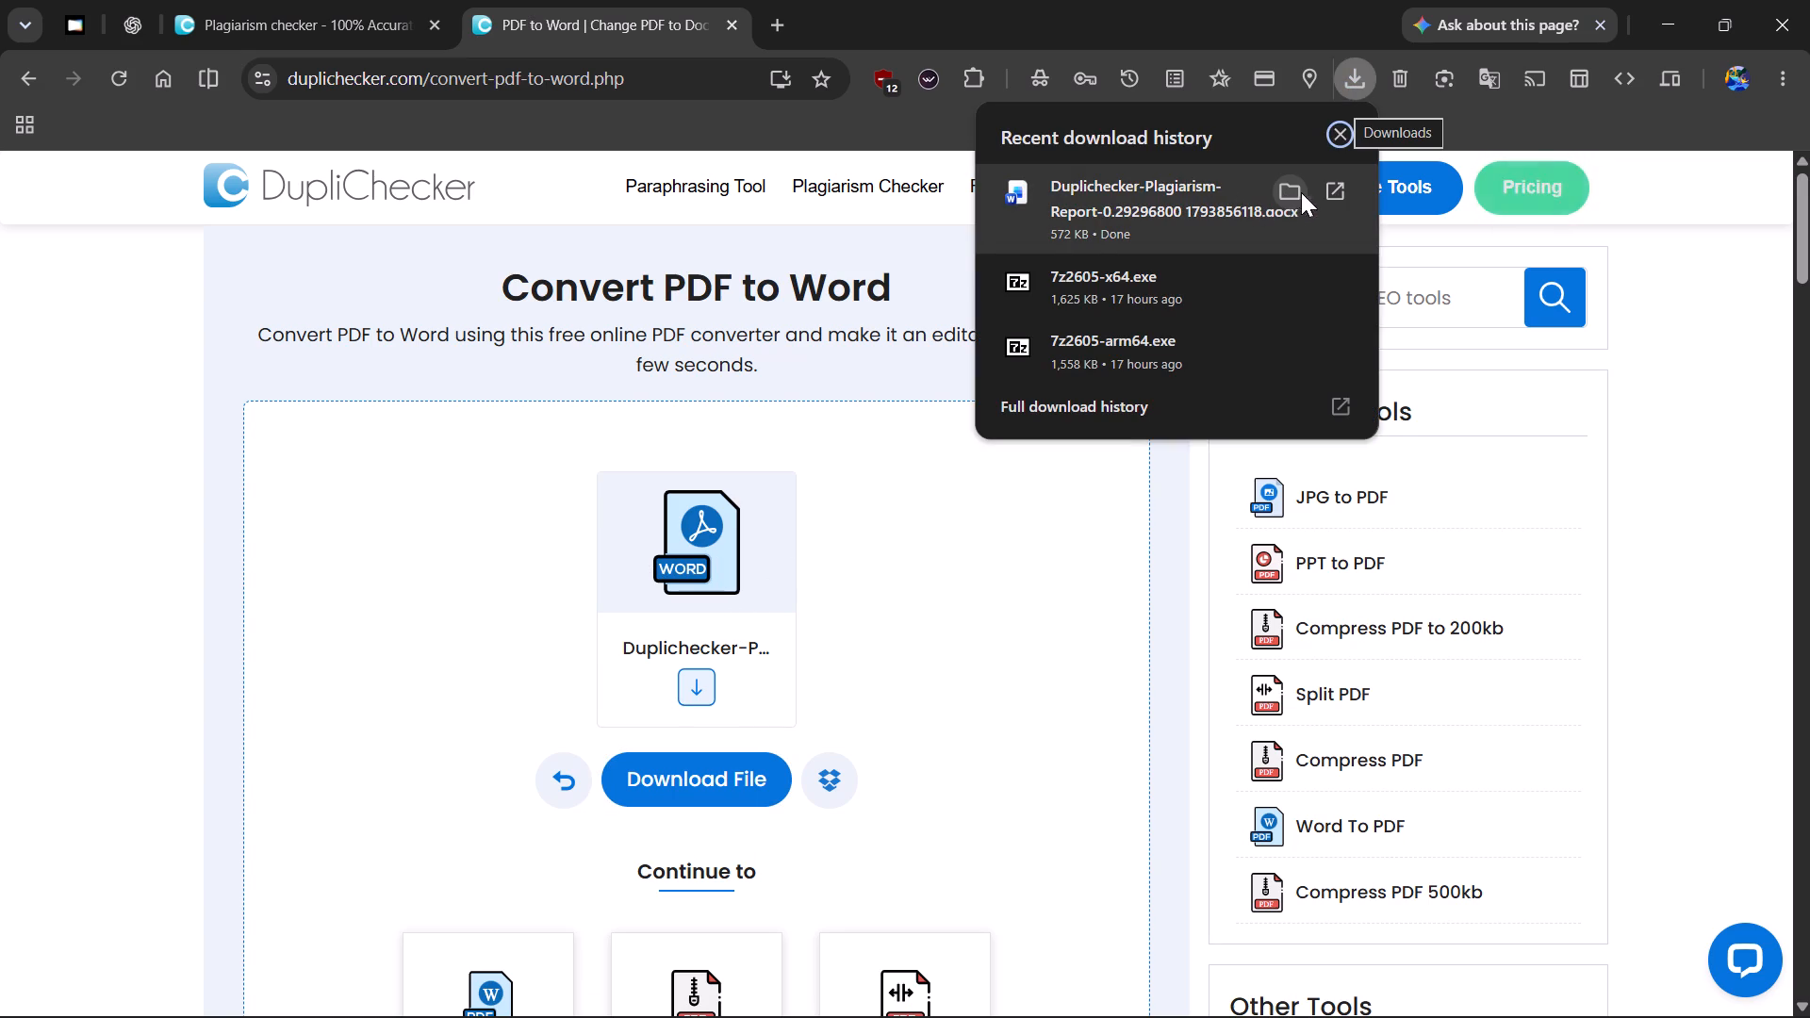
left_click(1327, 191)
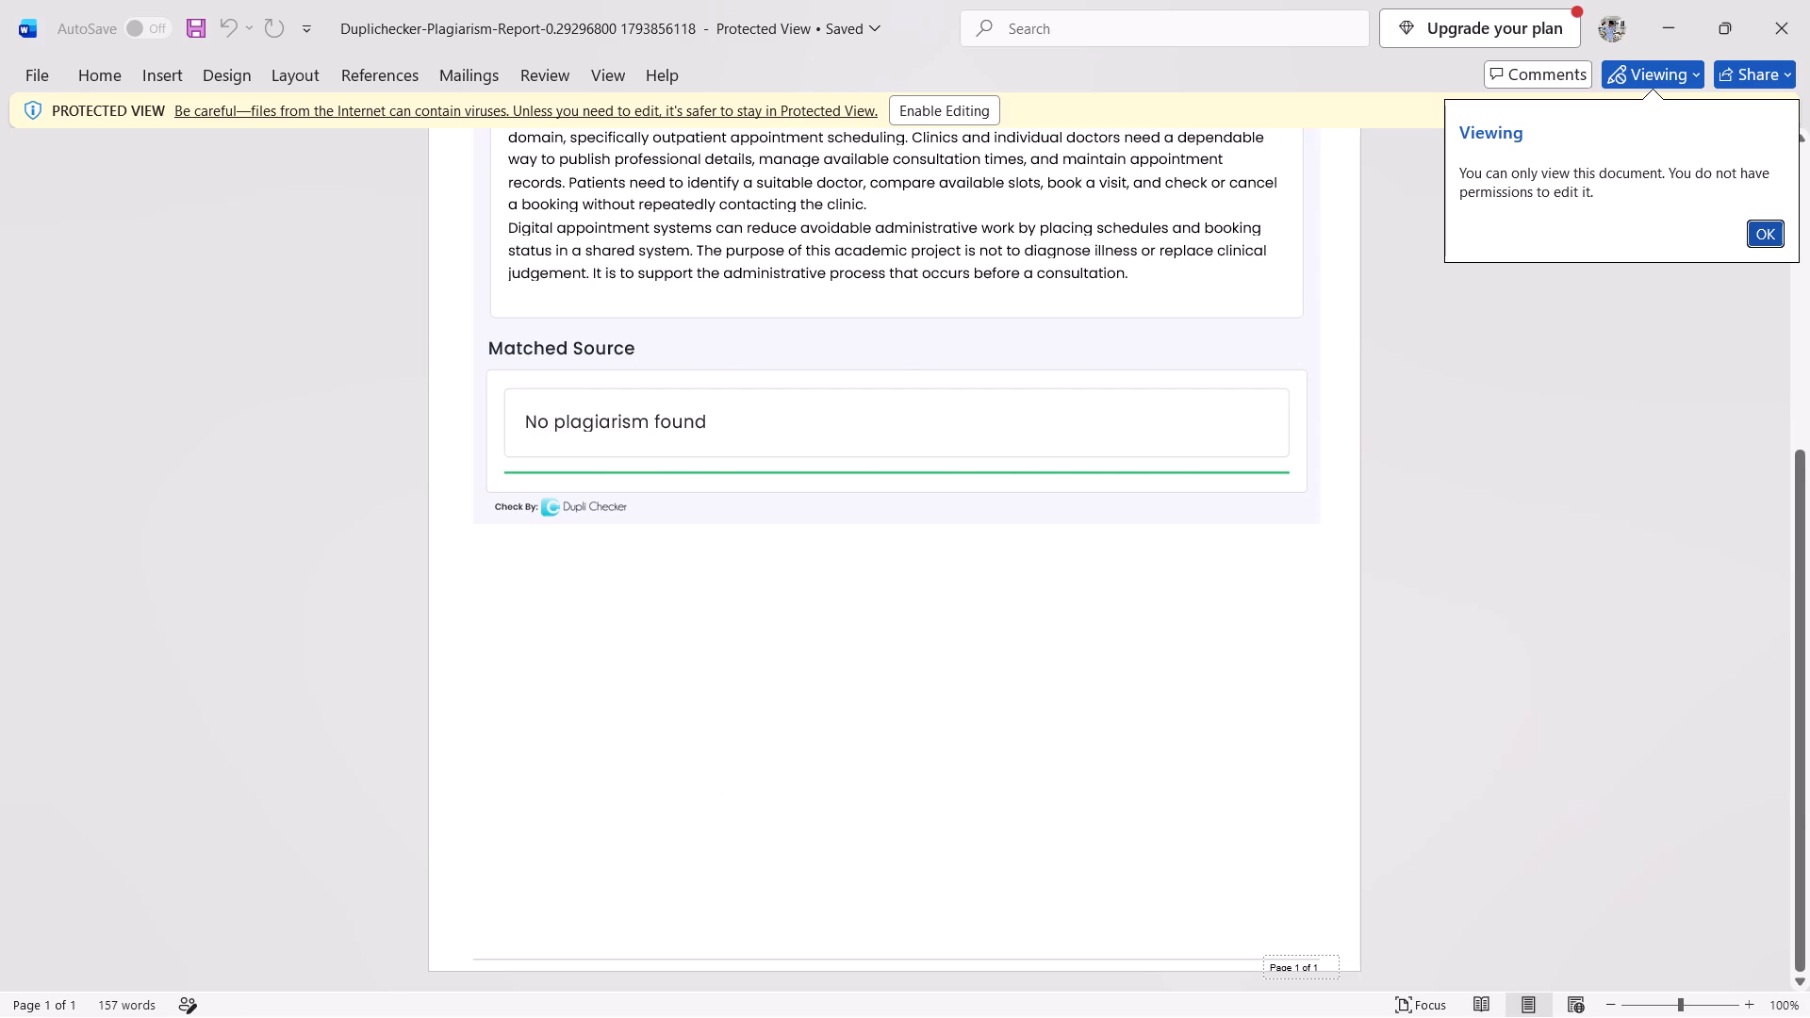
Look over the plagiarism scan report page and dismiss the notice about viewing mode.
scroll(855, 719, "up", 10)
scroll(924, 771, "up", 1)
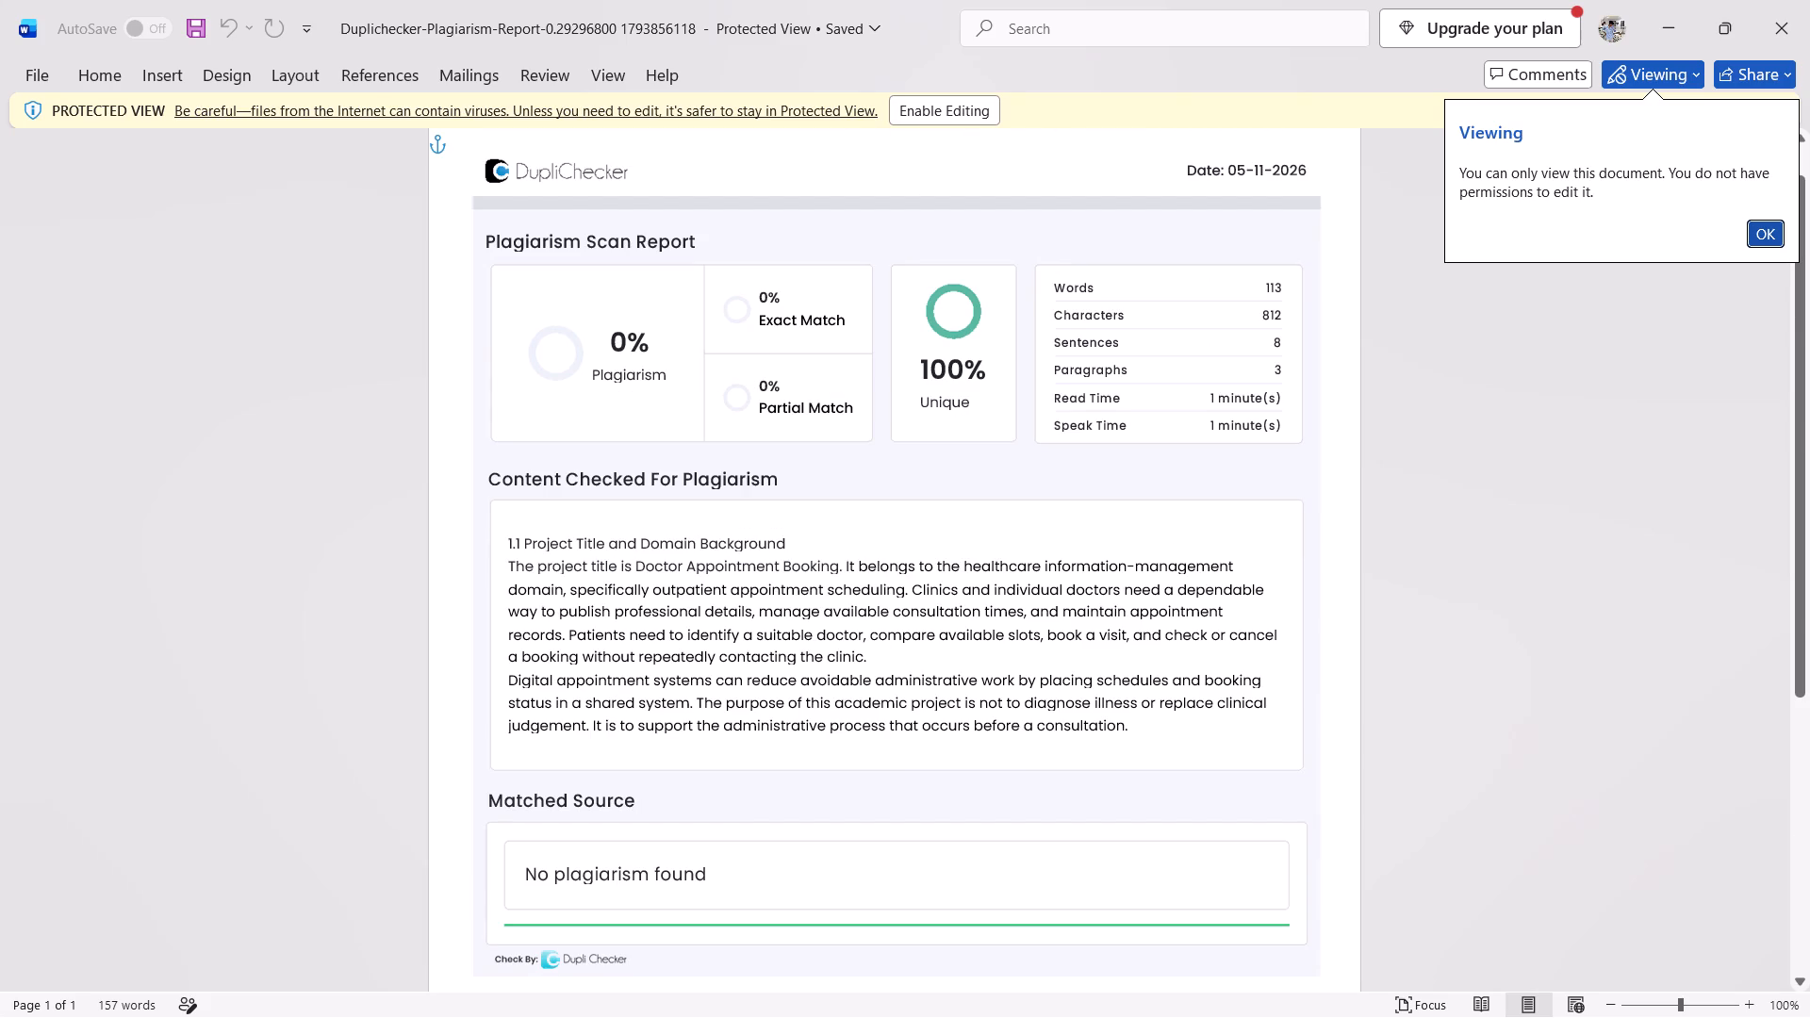
scroll(894, 647, "down", 1)
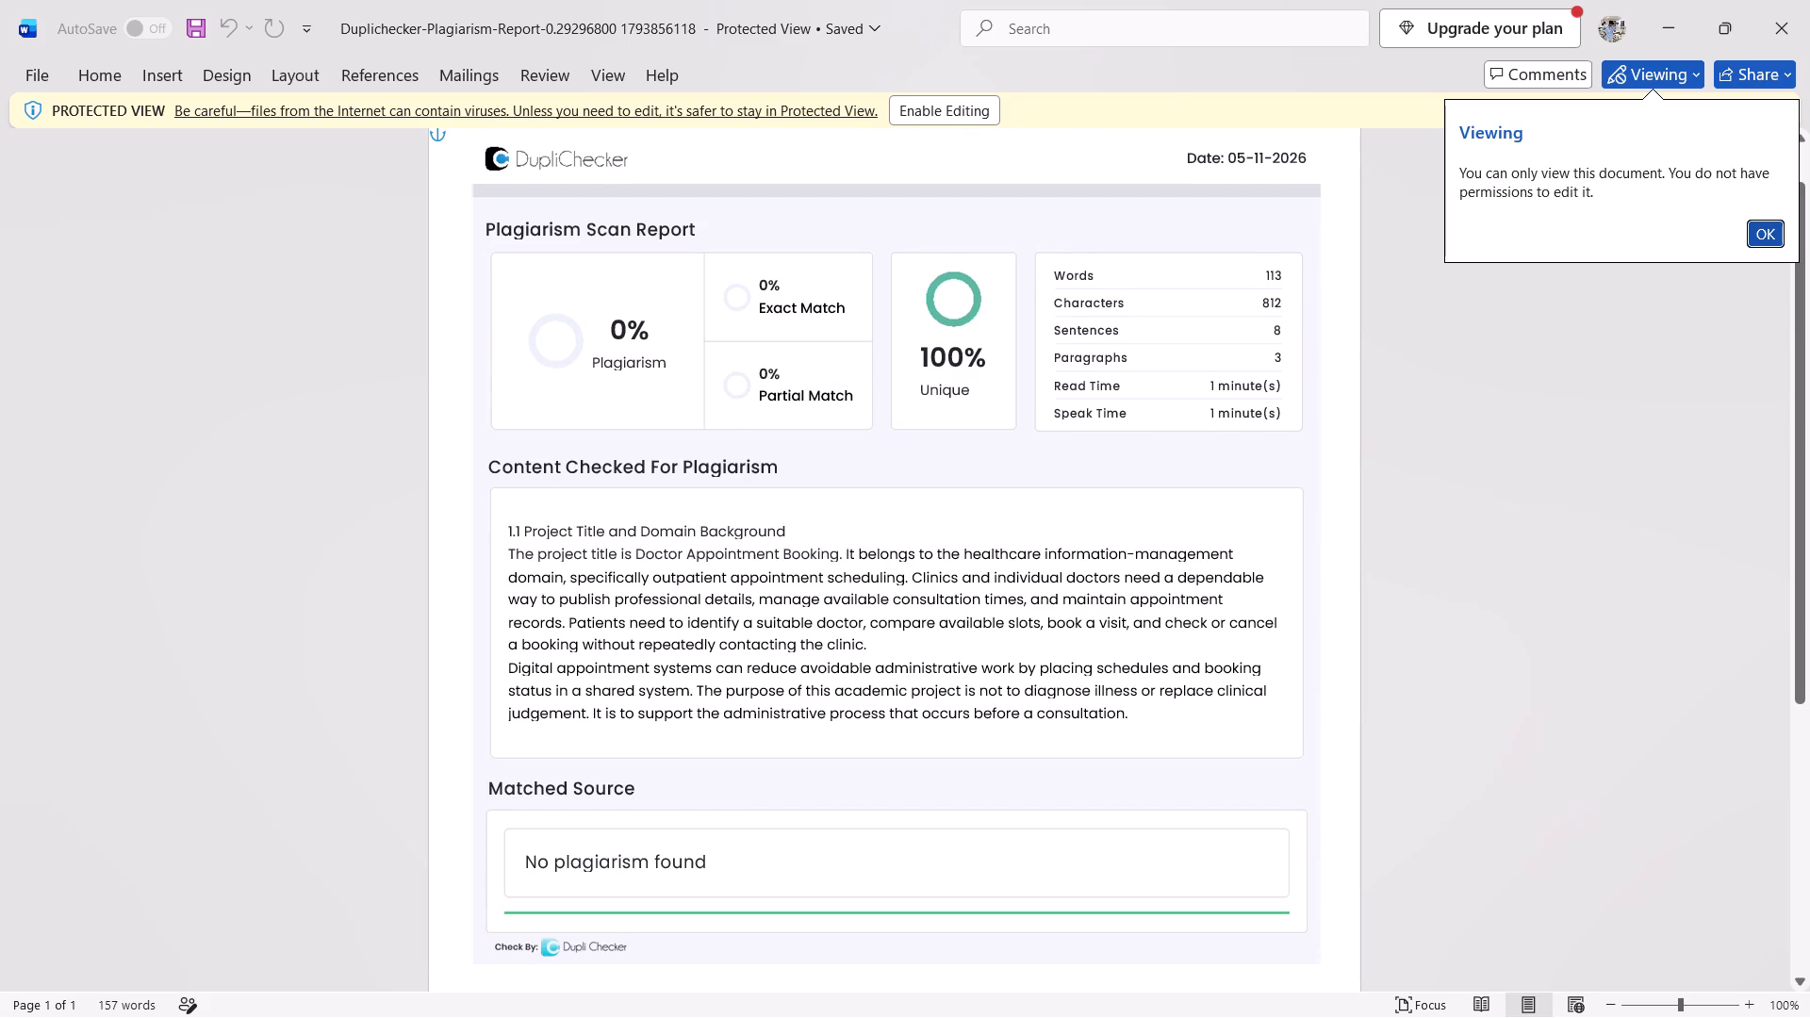
scroll(886, 655, "down", 6)
scroll(878, 680, "up", 5)
left_click(845, 628)
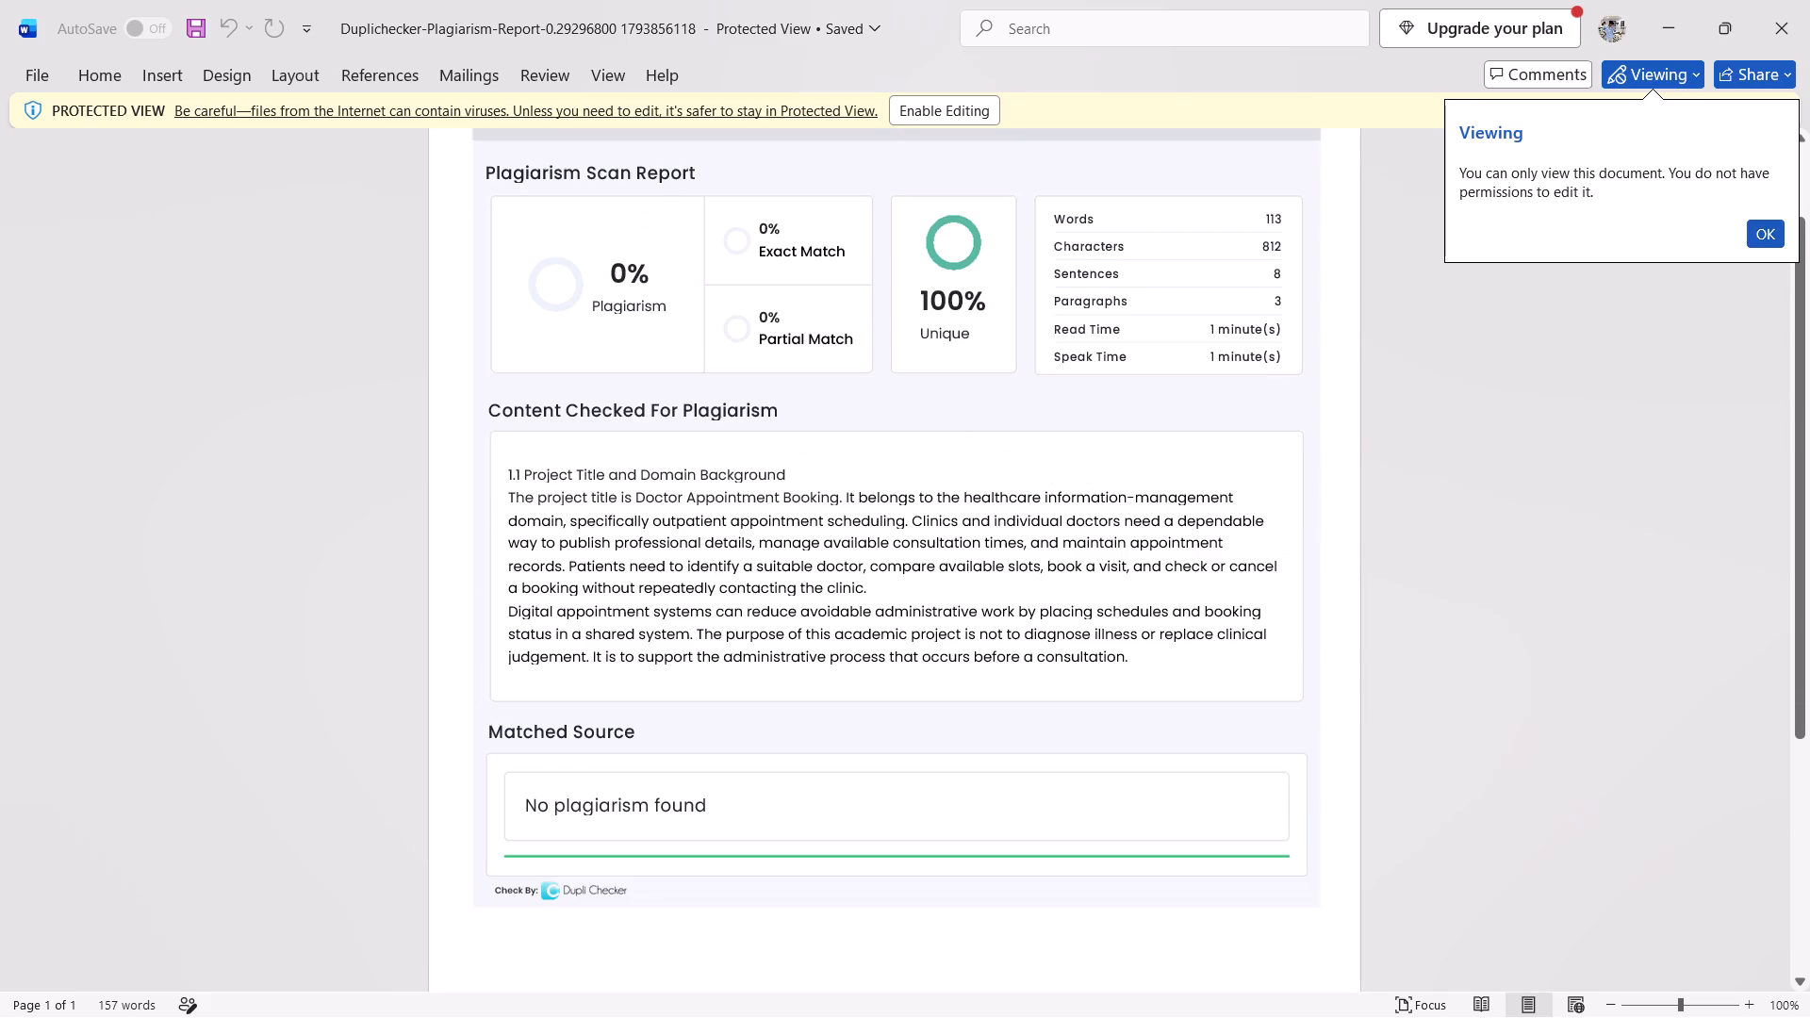
left_click(223, 562)
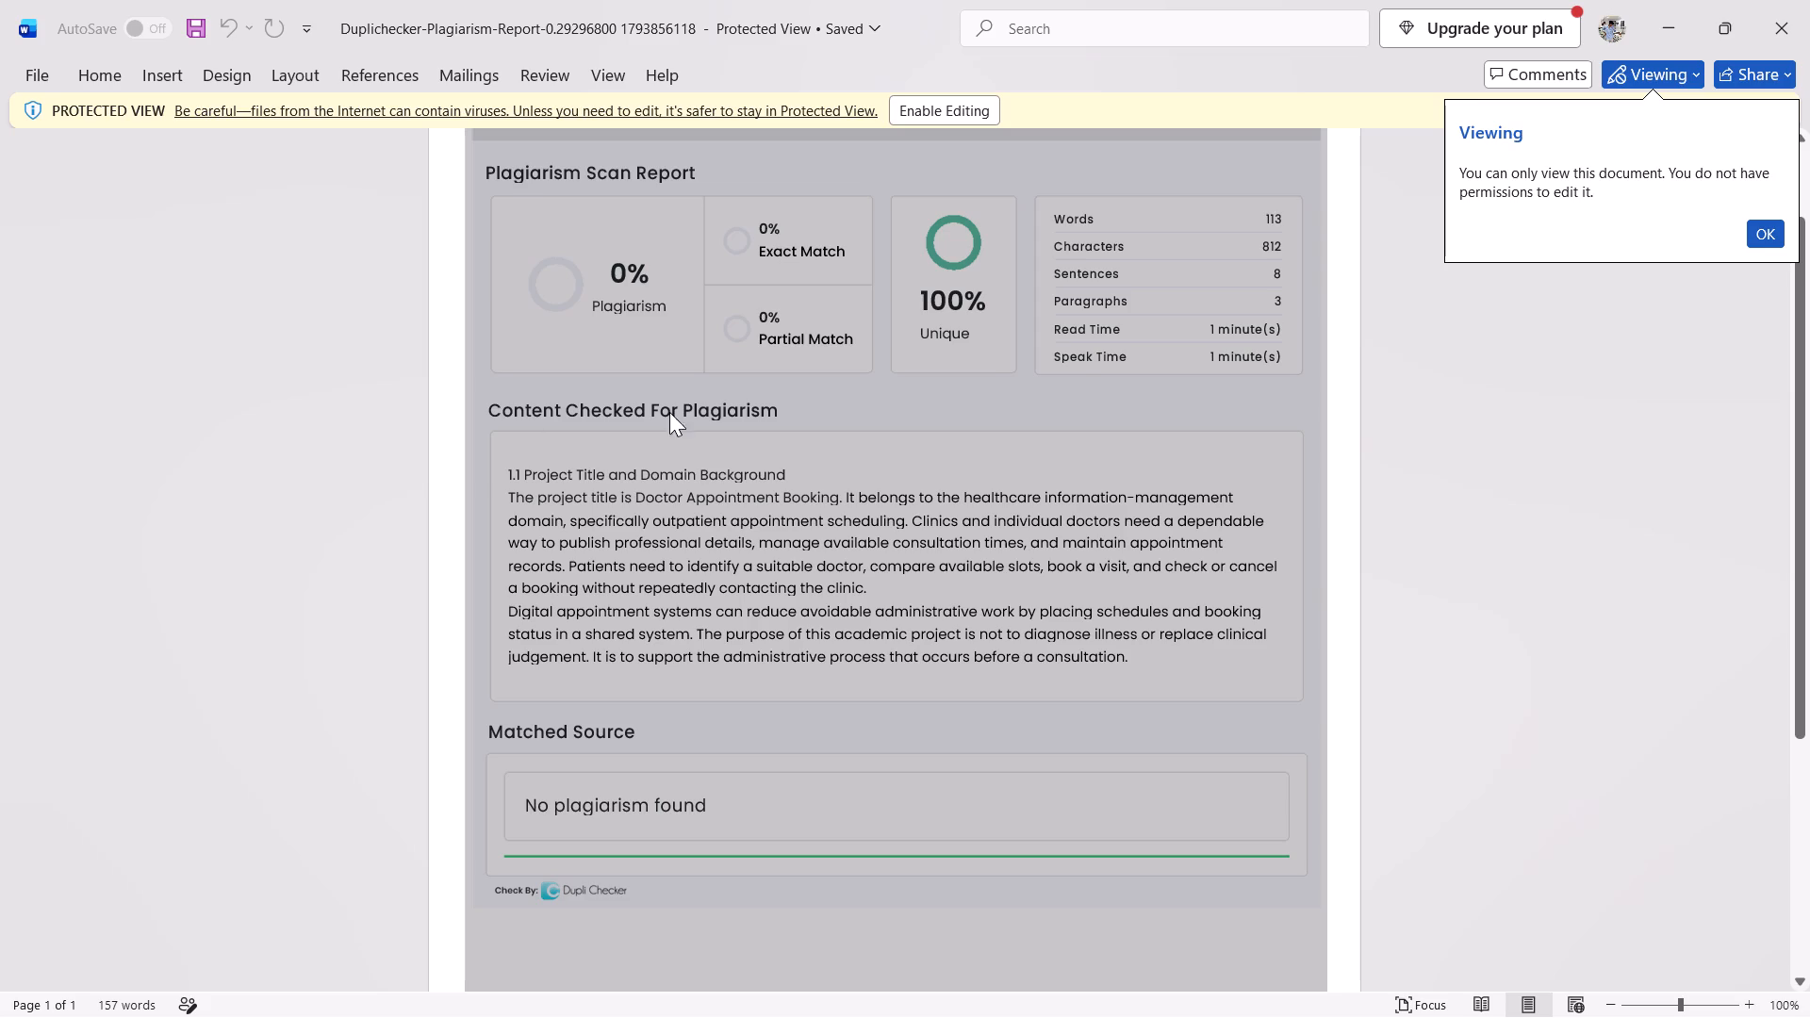
left_click(1773, 225)
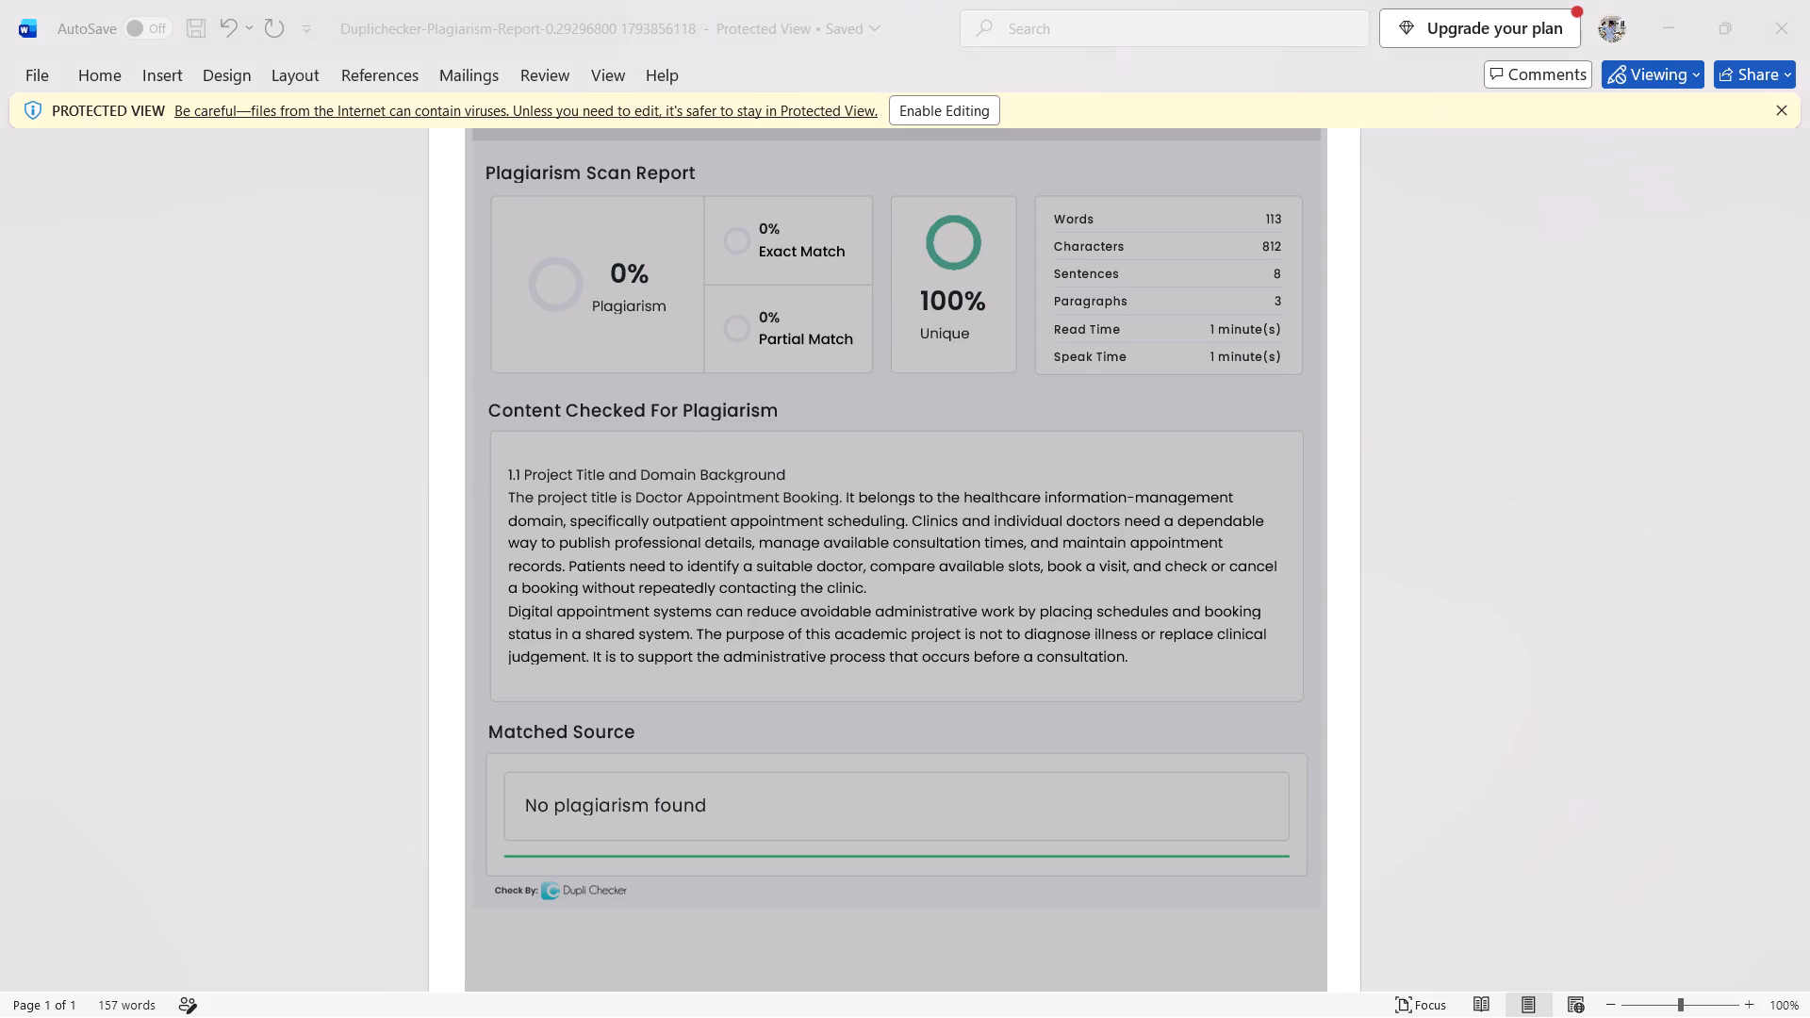
left_click(1481, 395)
left_click(646, 427)
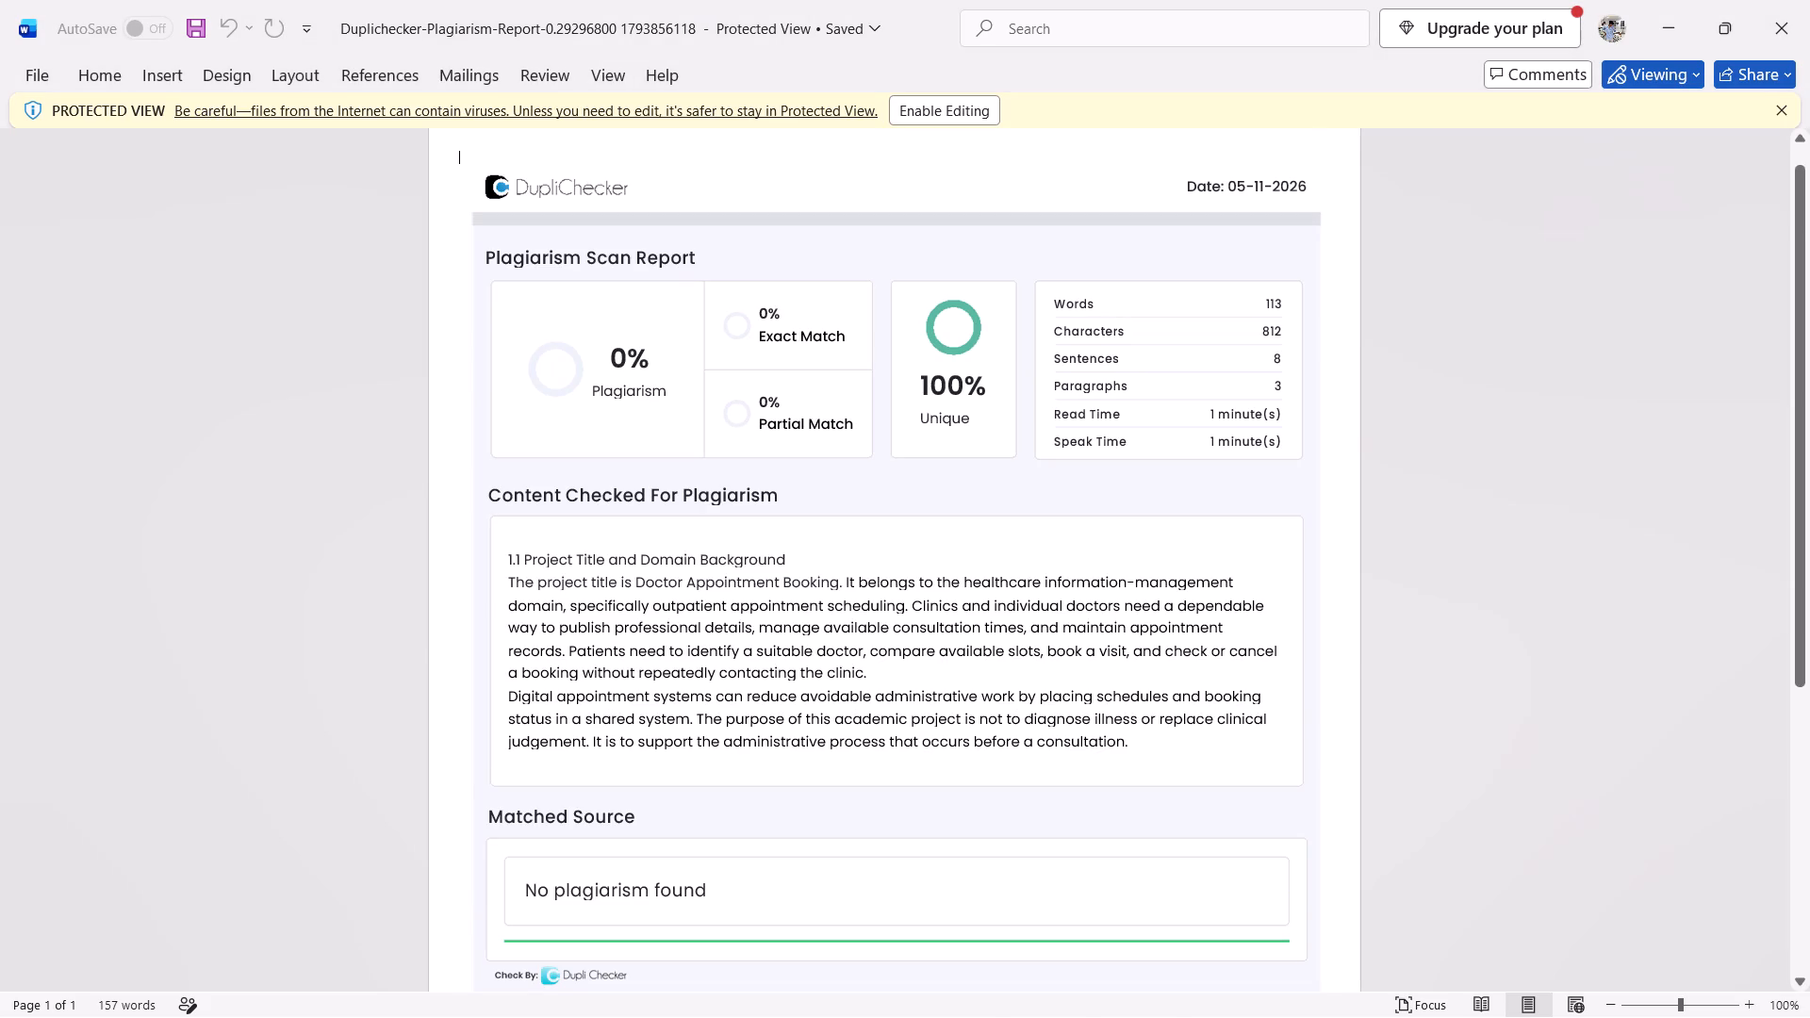
left_click(1524, 658)
Capture the report from the DupliChecker header to below the Matched Source section, copy the screenshot, and close the report.
scroll(738, 419, "up", 3)
scroll(749, 412, "down", 1)
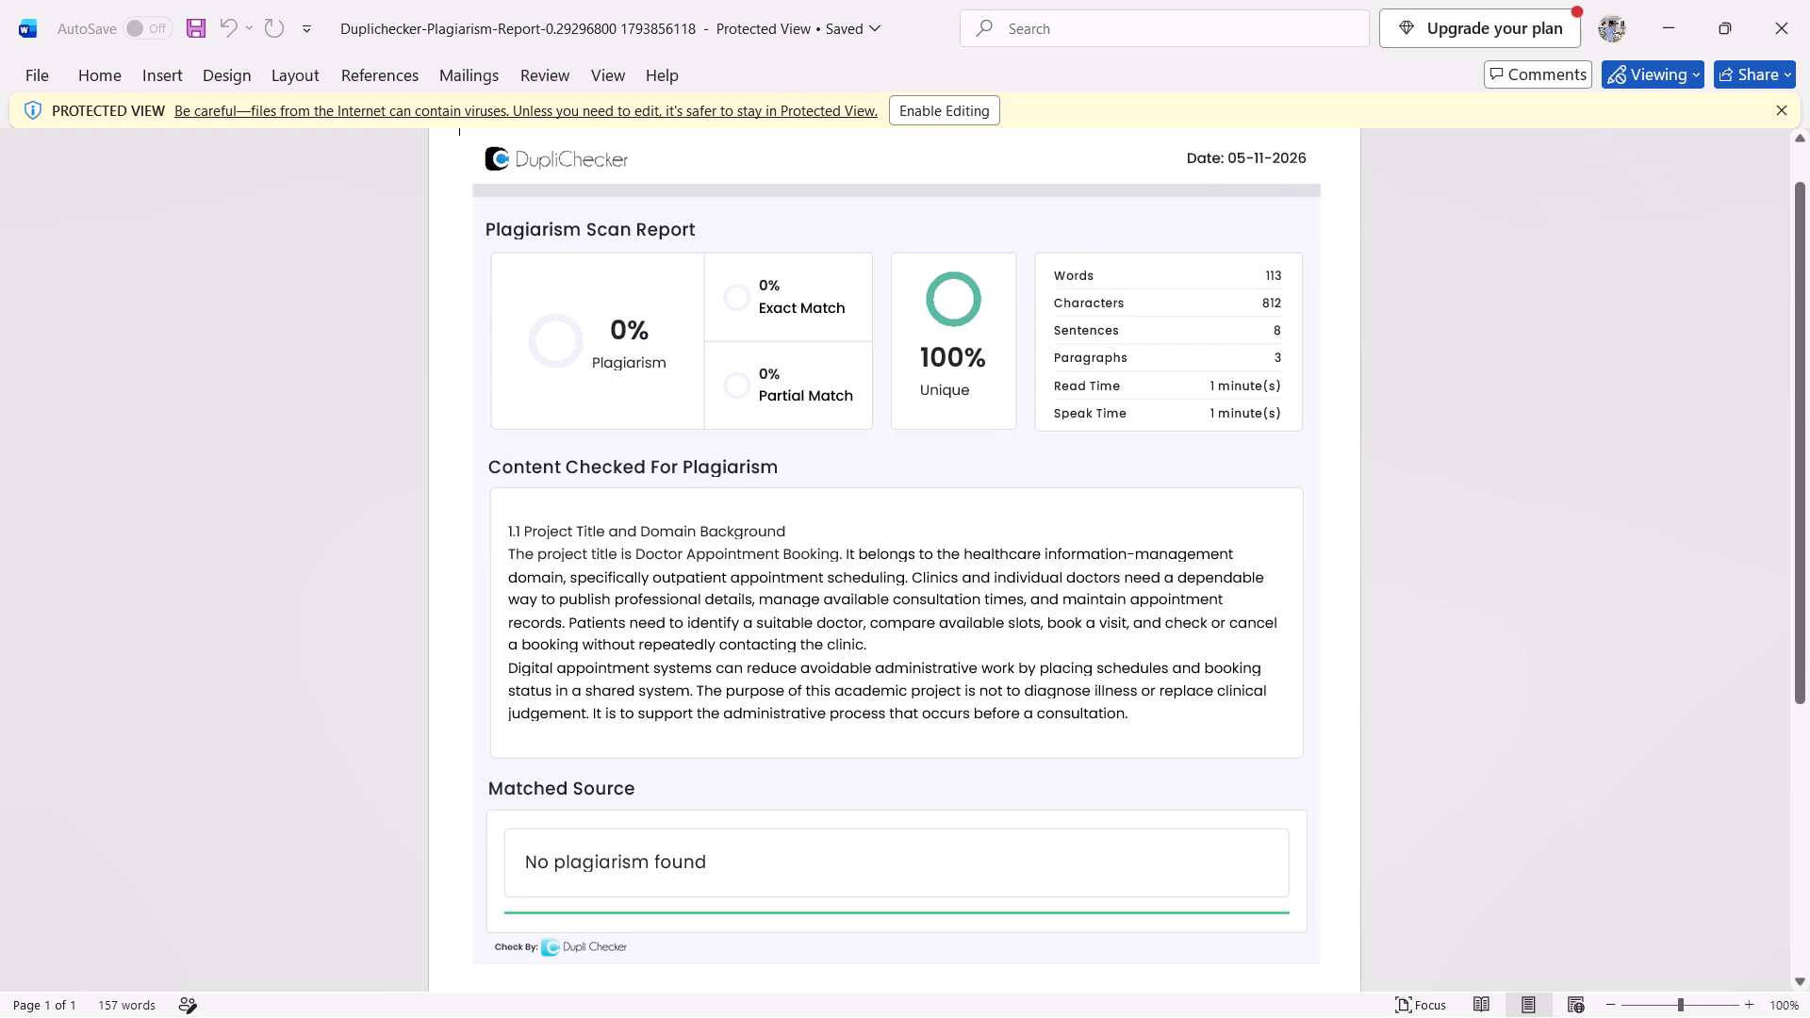
scroll(720, 443, "down", 2, "ctrl")
scroll(738, 446, "up", 1)
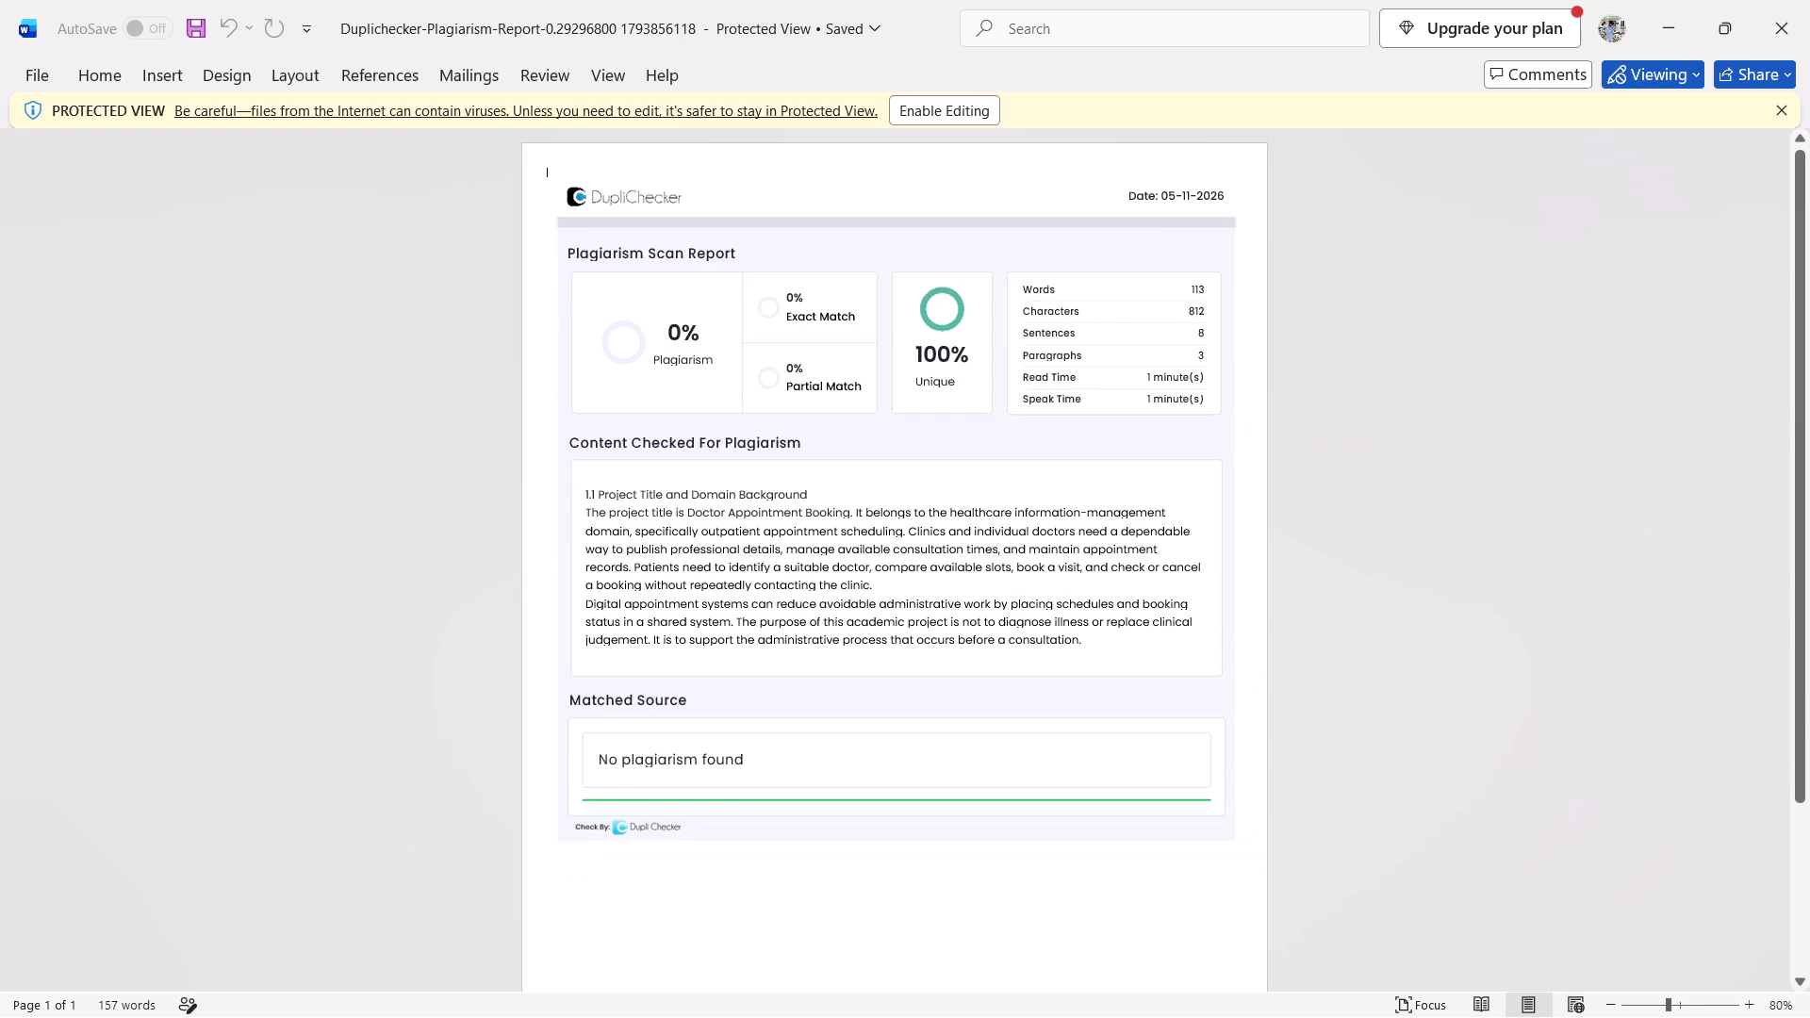
key("shift+super+s")
key("bracketleft")
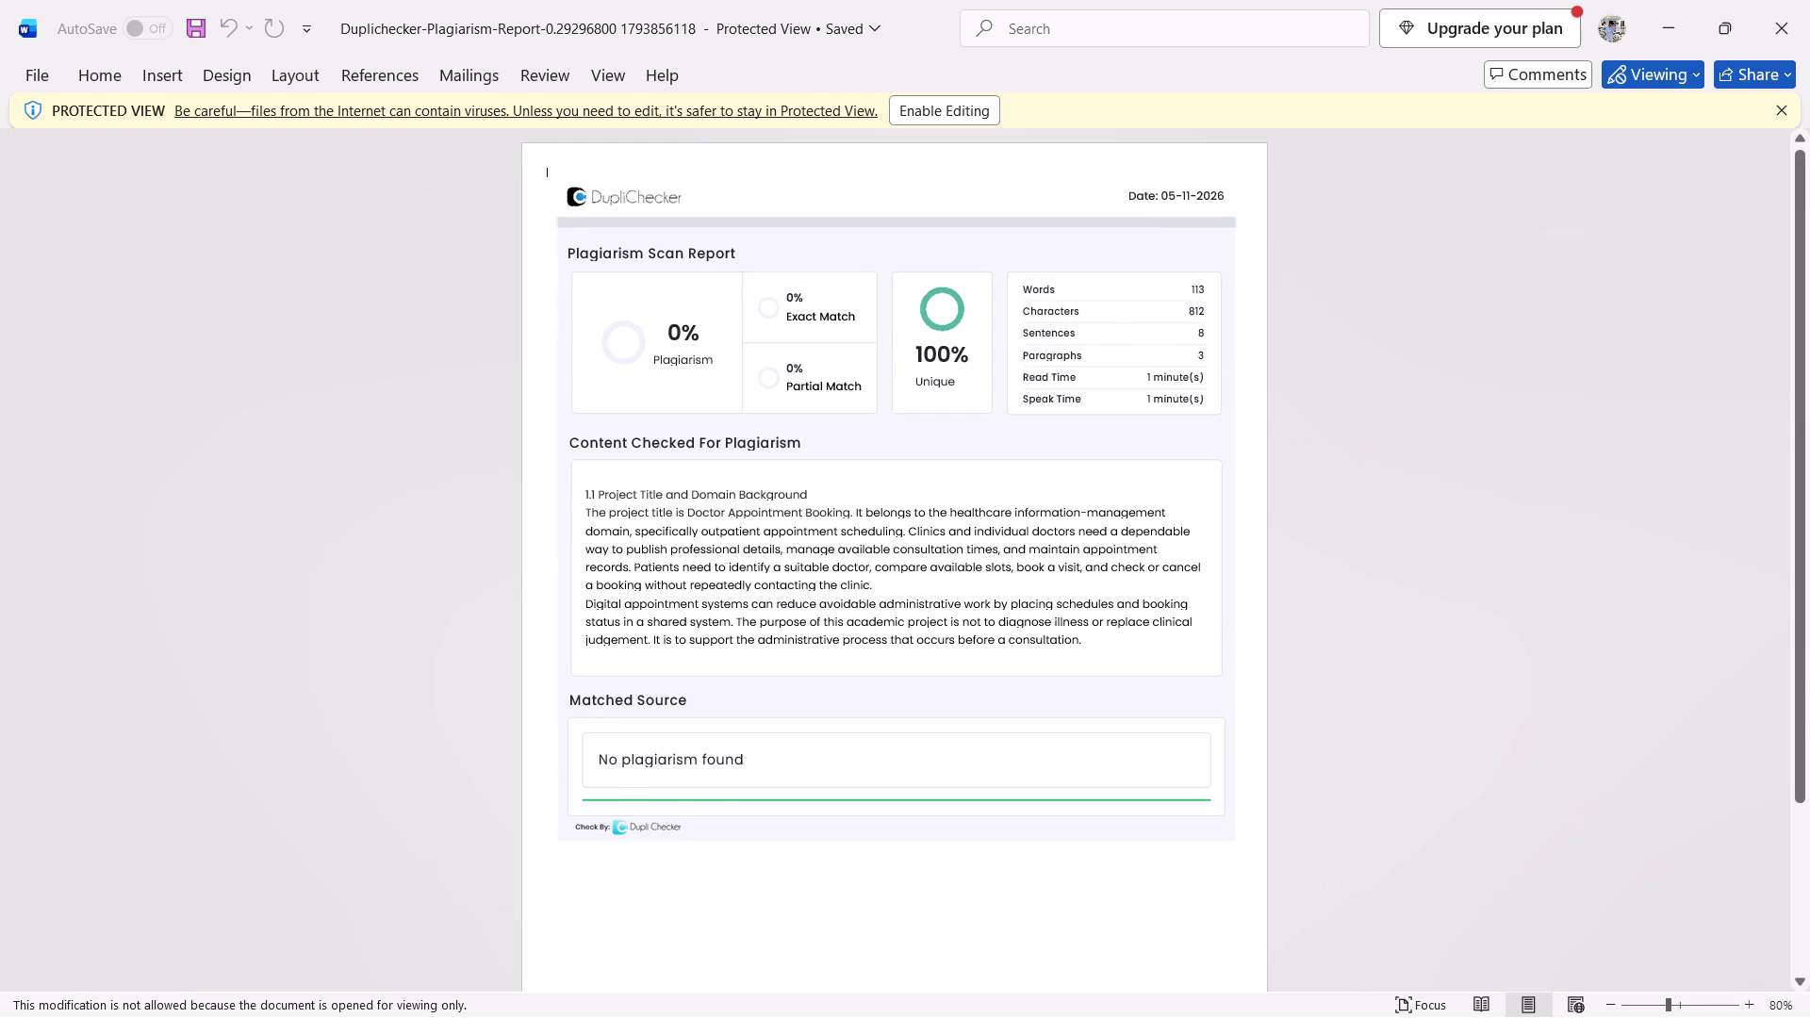
left_click_drag(532, 154, 1252, 903)
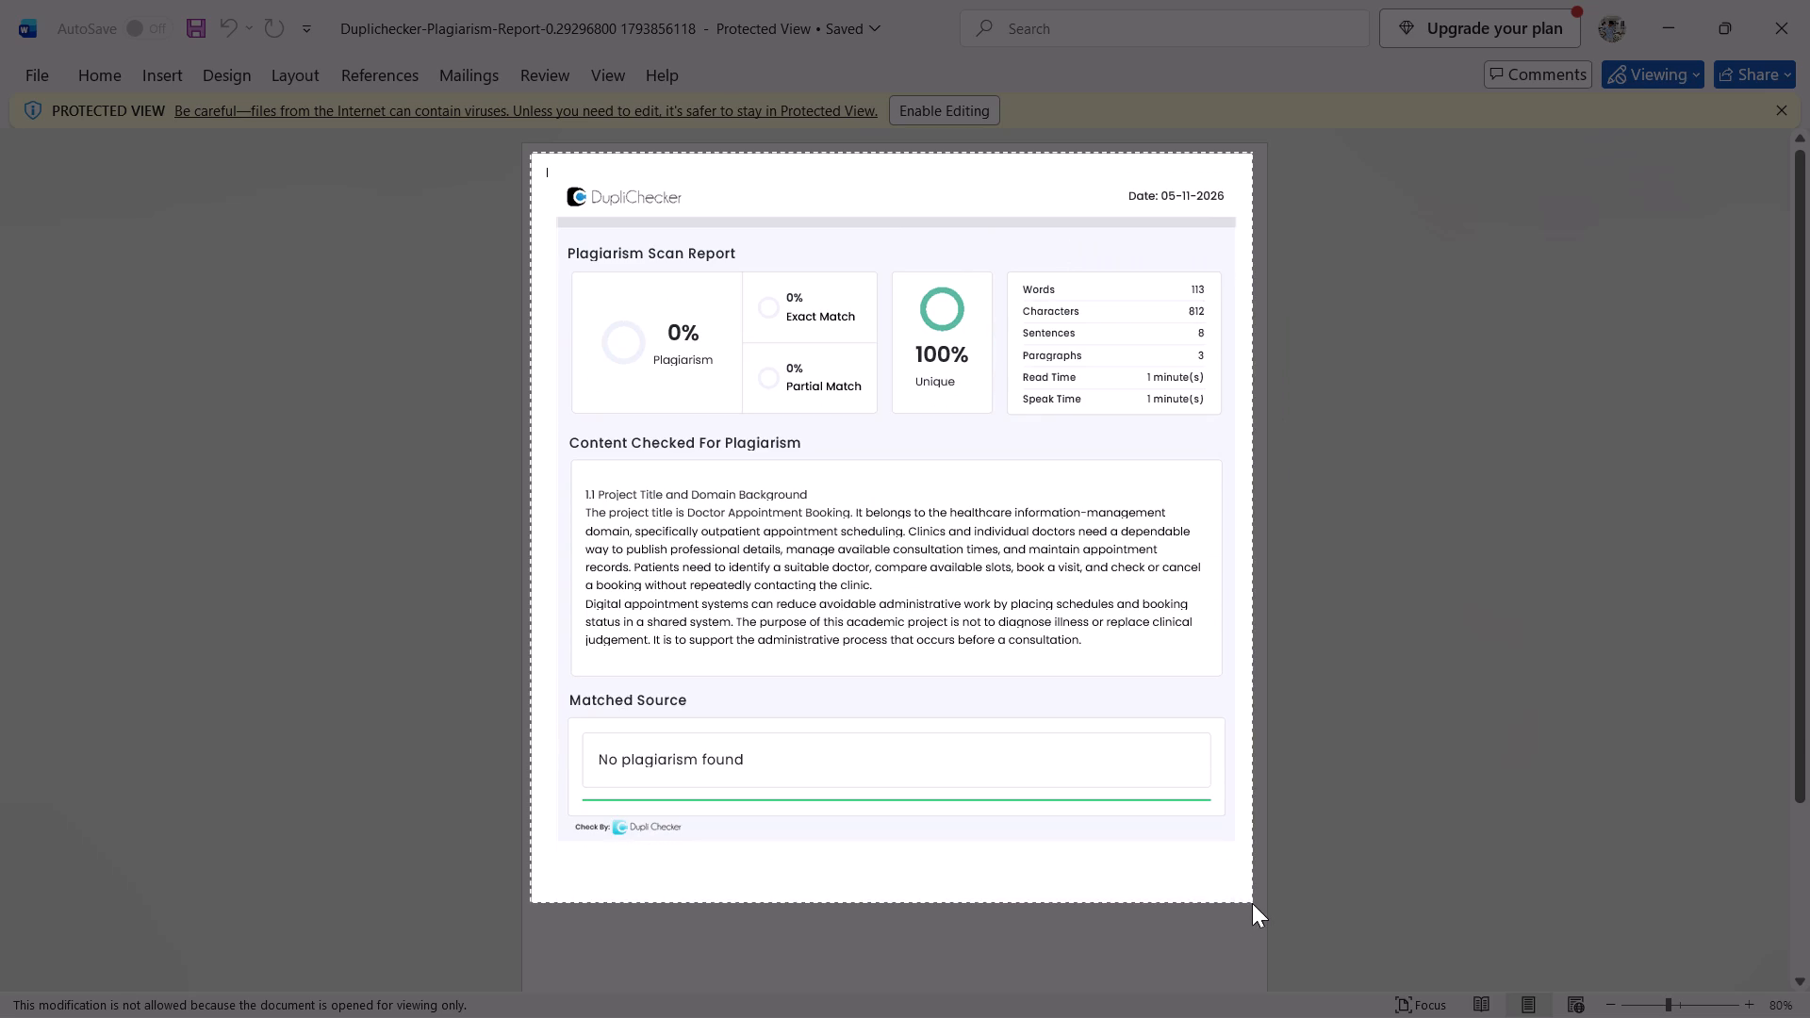
left_click_drag(1252, 903, 1253, 887)
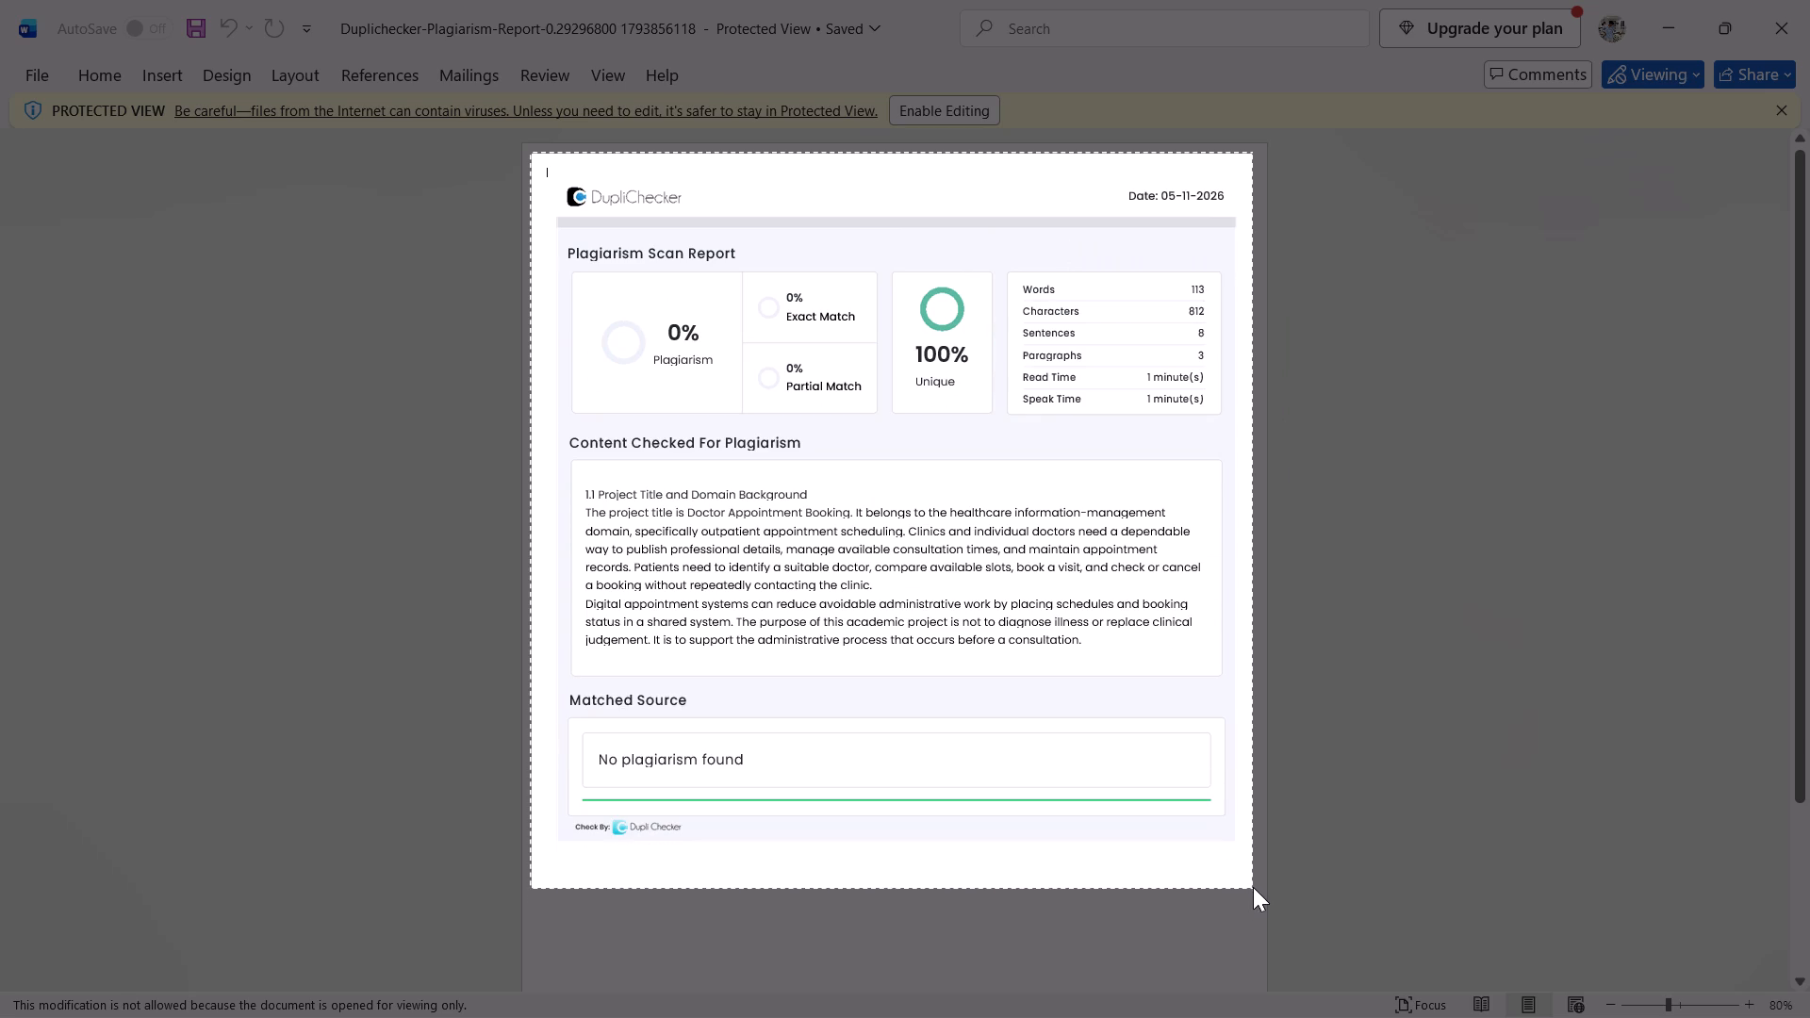
left_click_drag(1253, 887, 1250, 887)
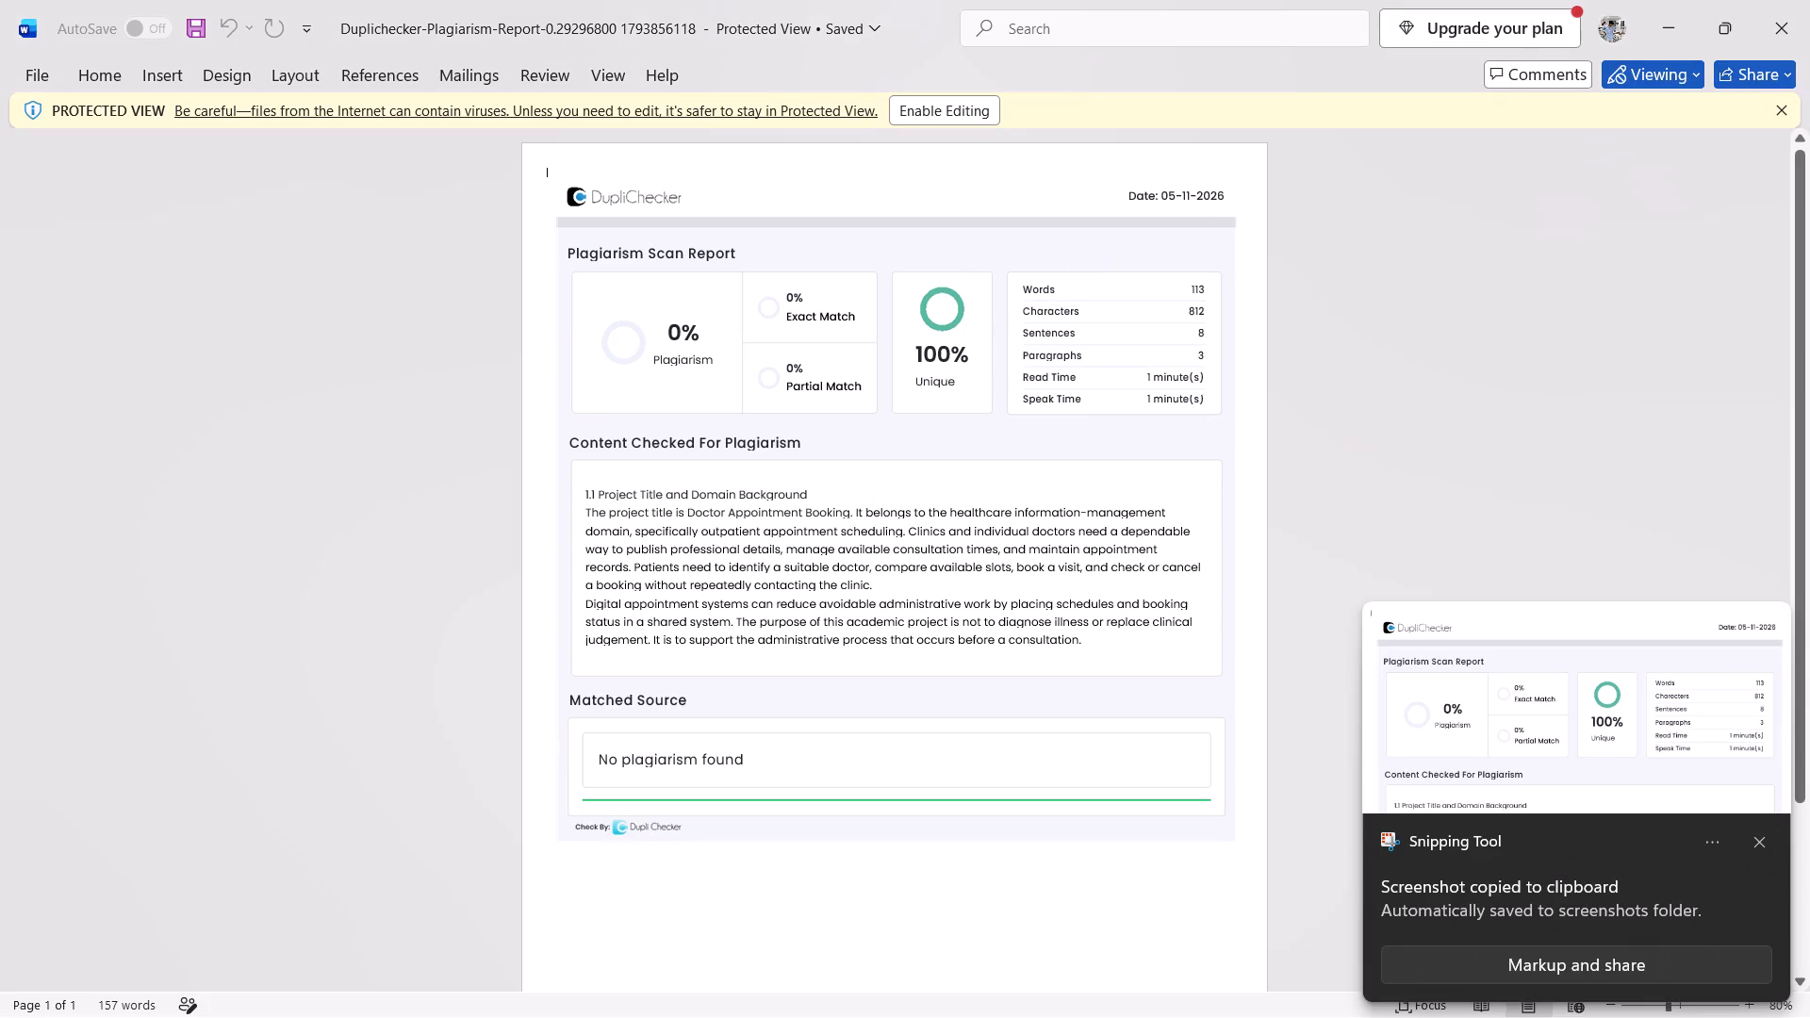
left_click(1470, 778)
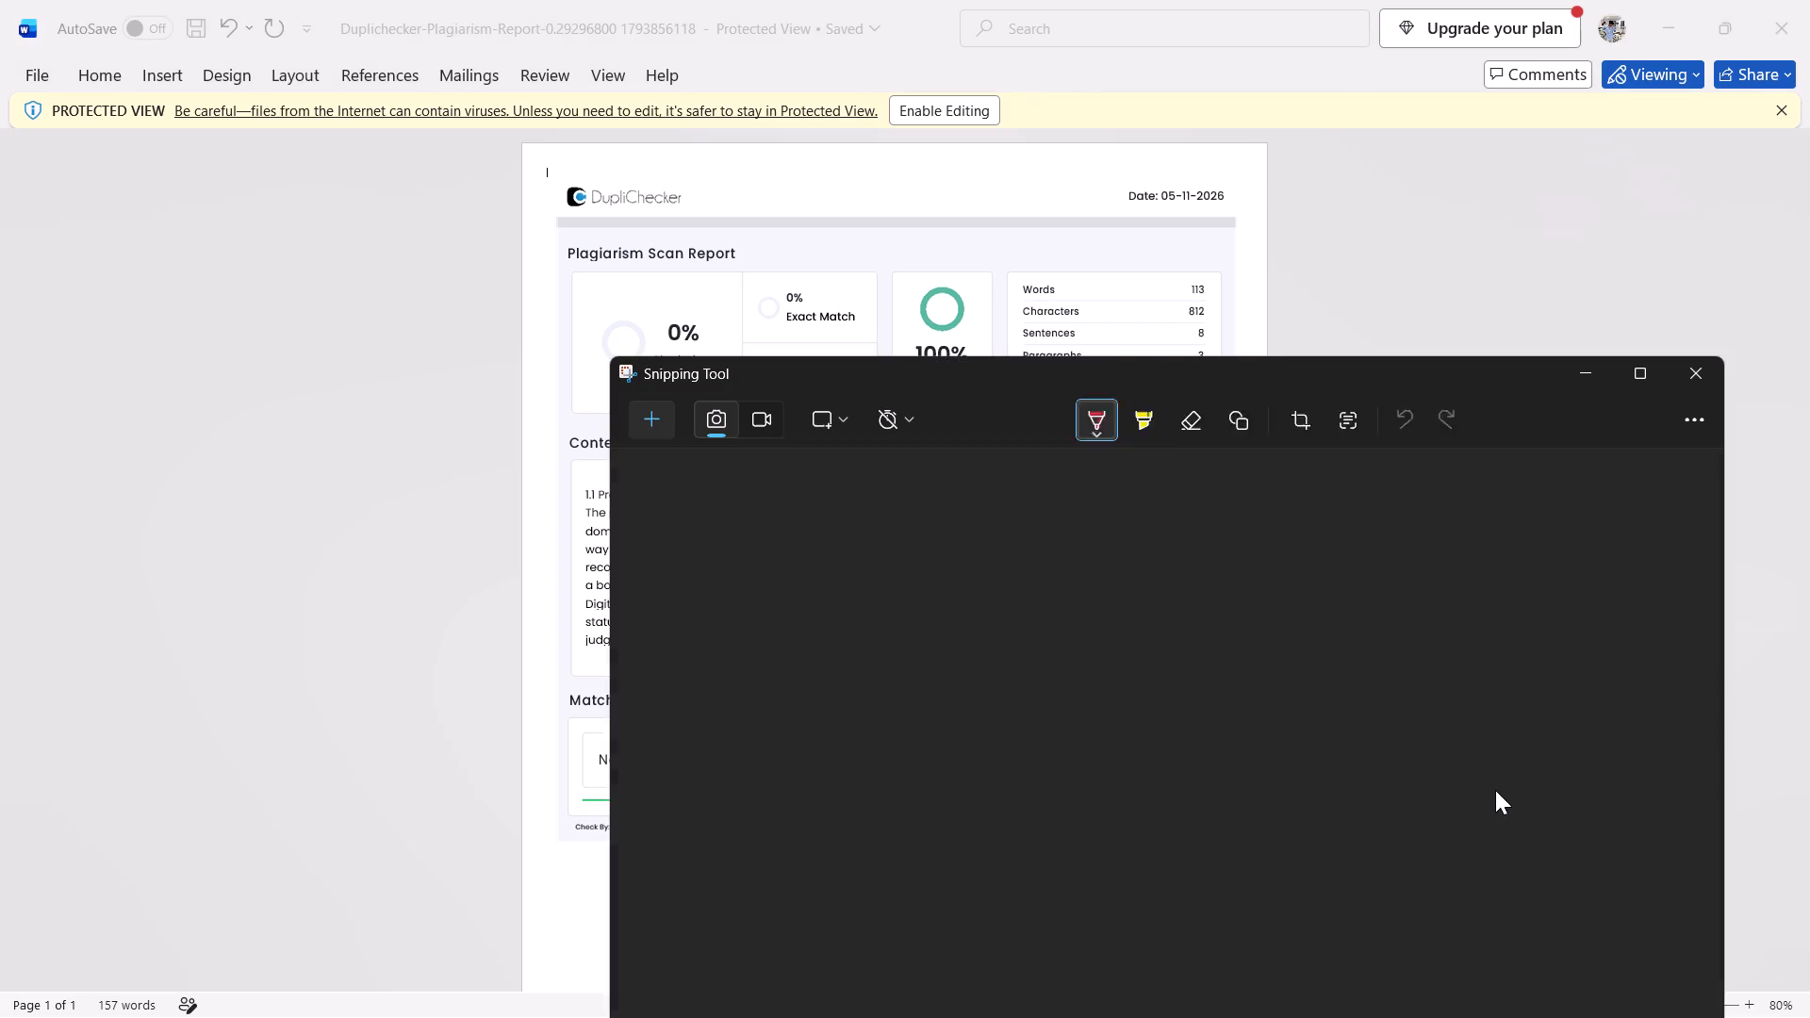
right_click(1162, 715)
left_click(1215, 789)
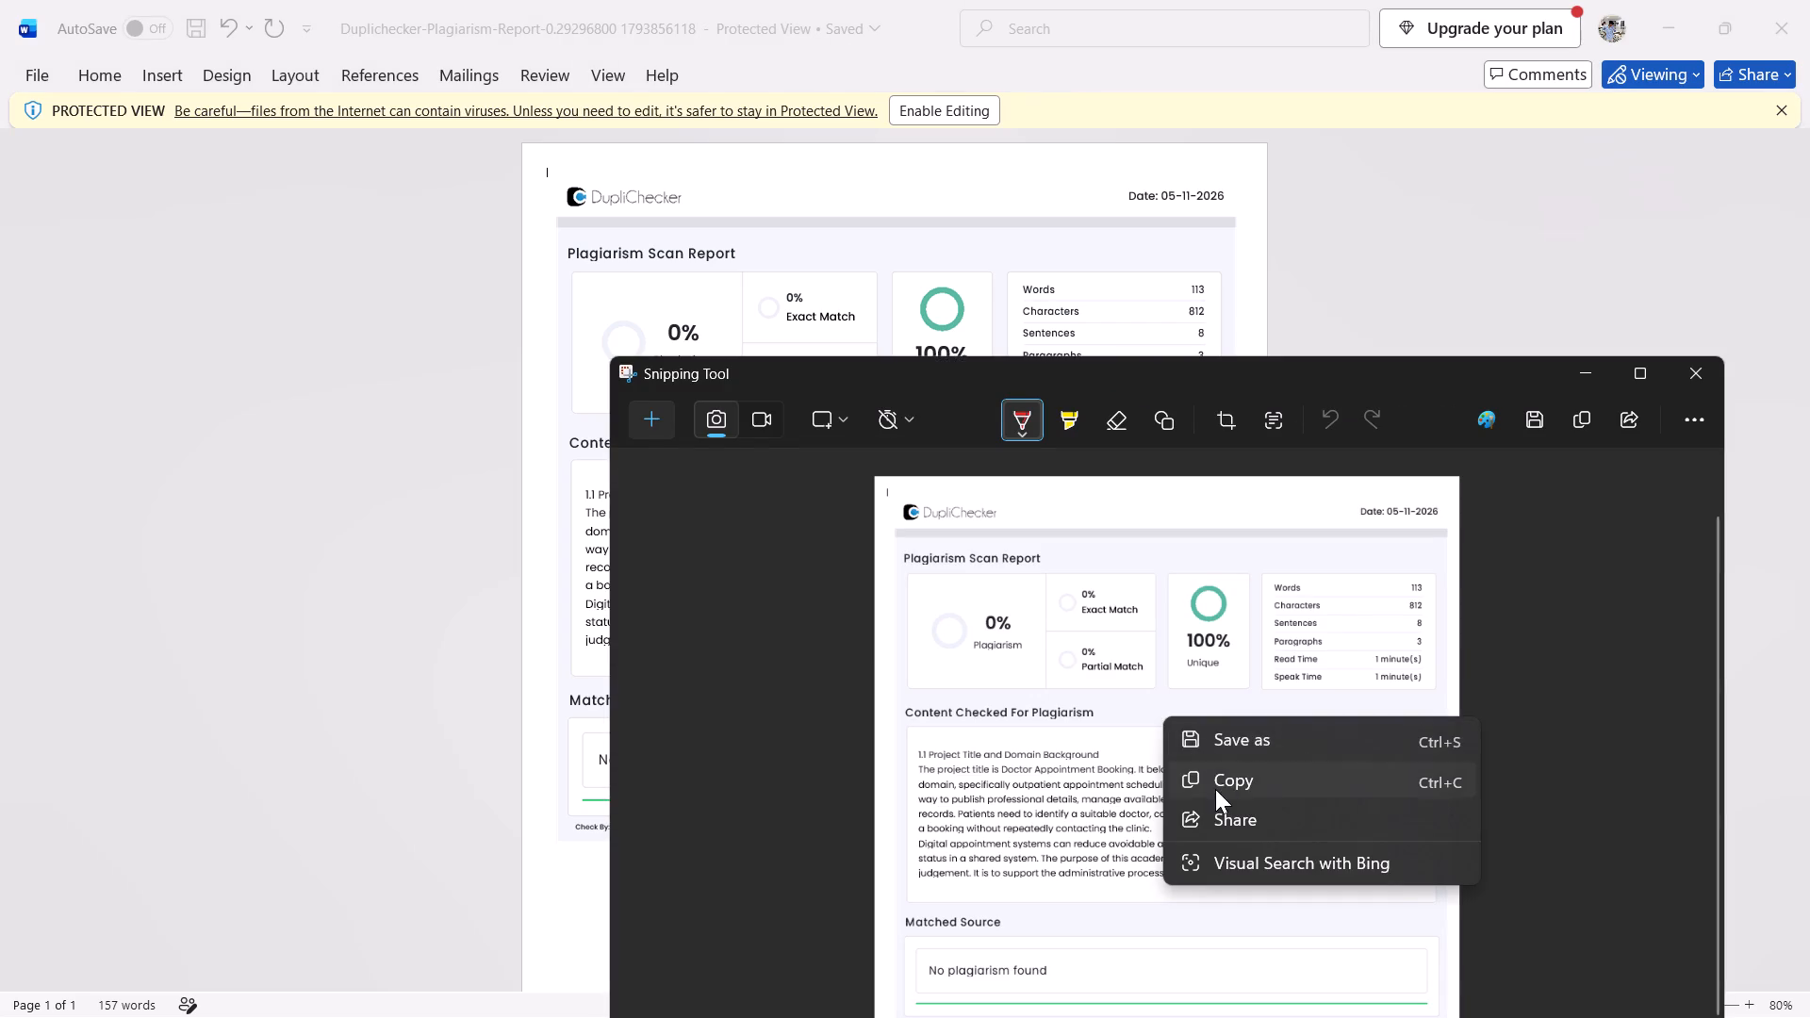
left_click(1585, 377)
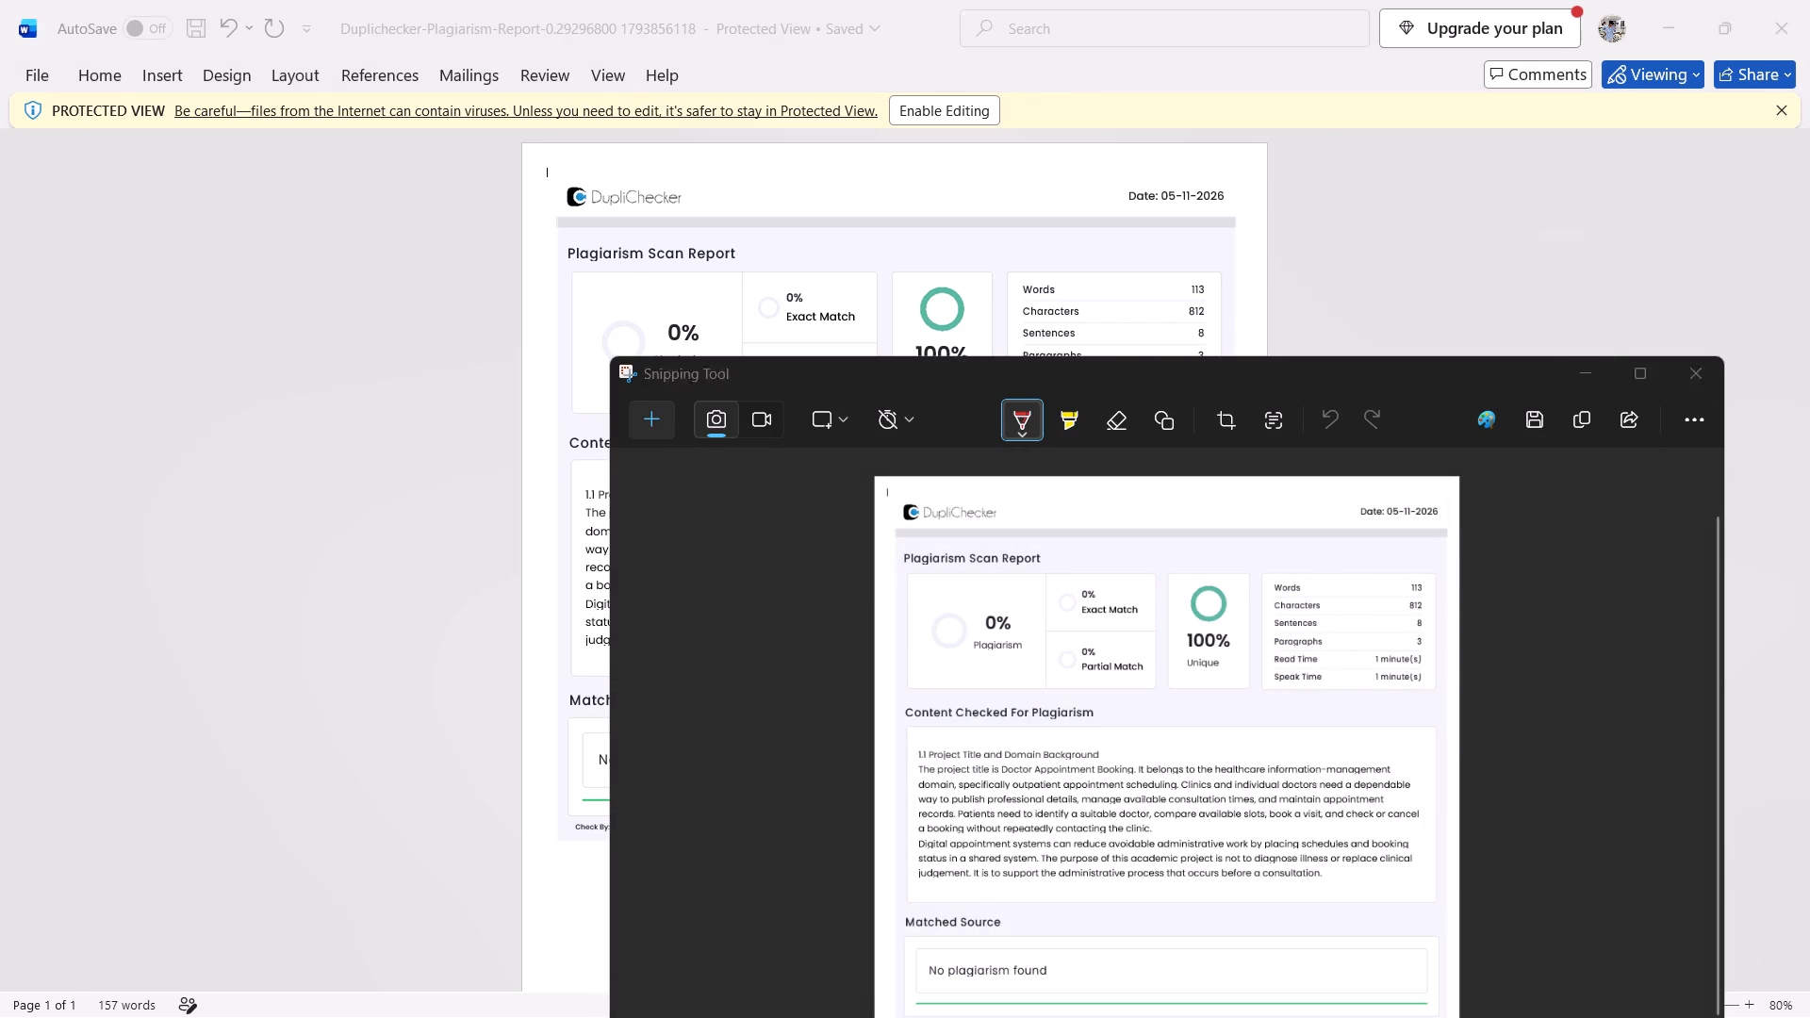
left_click(1794, 6)
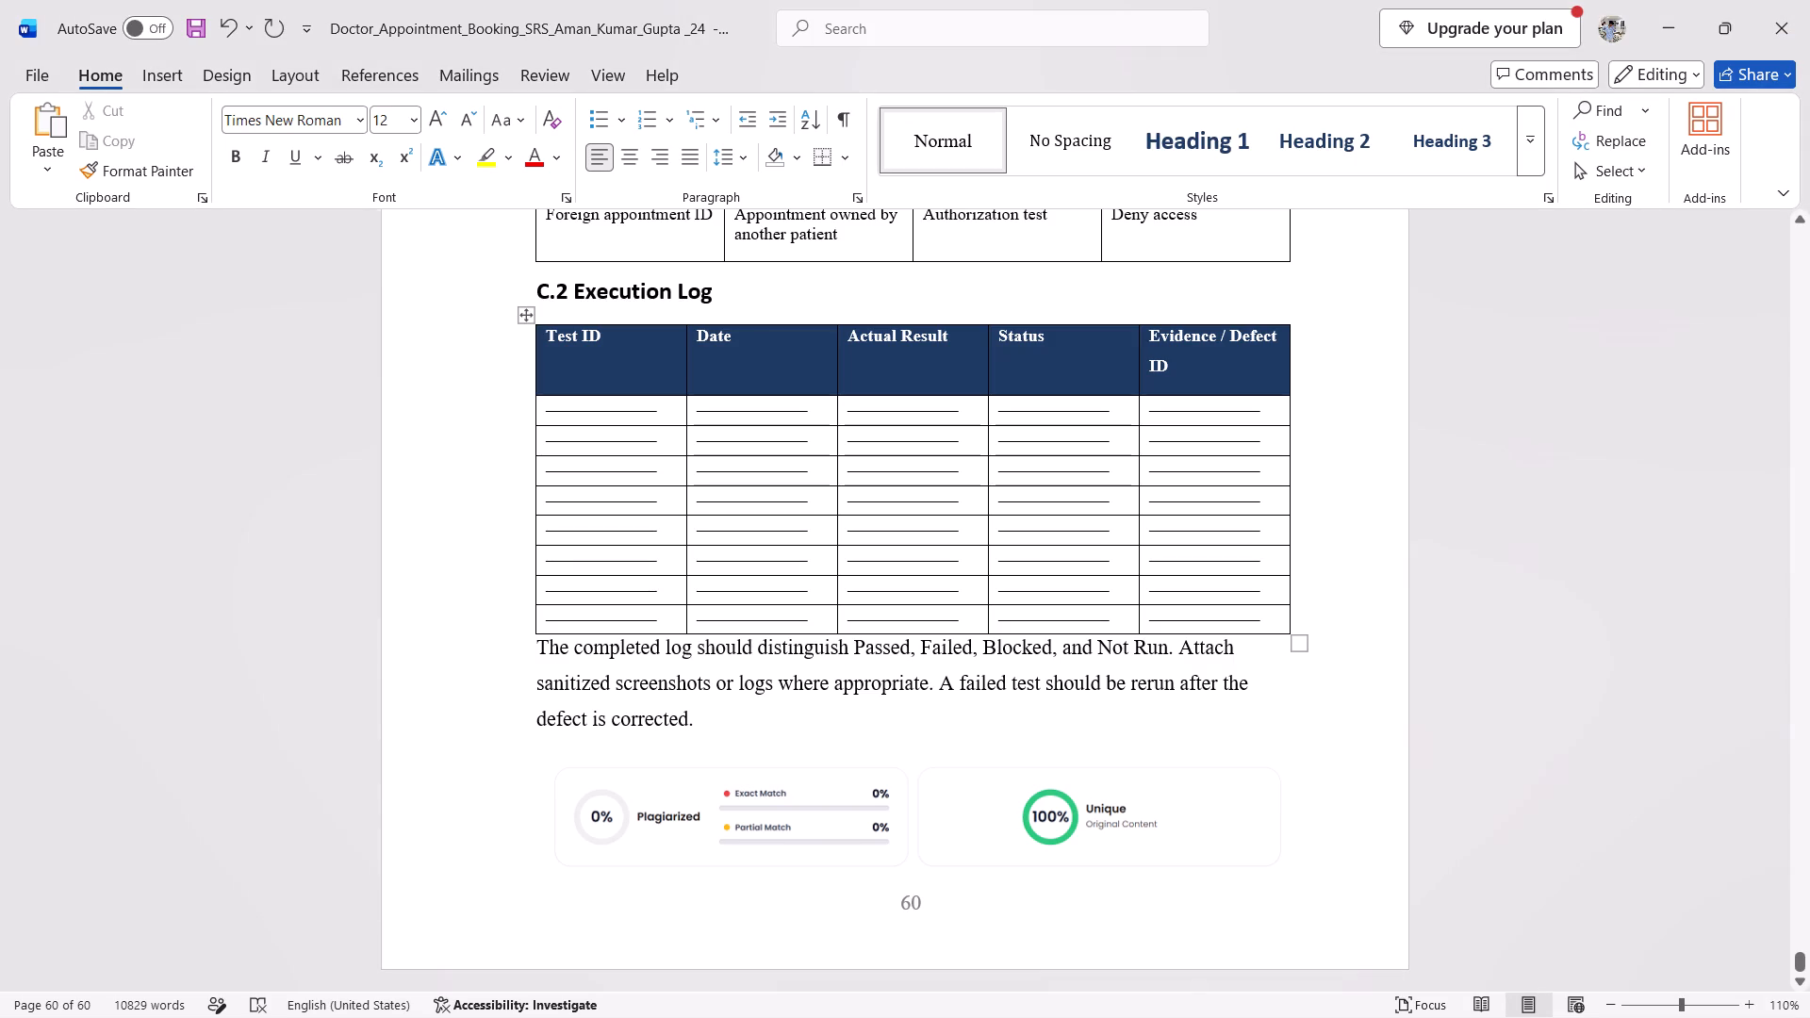
Delete the plagiarism-result picture below the closing paragraph of the C.2 Execution Log section.
scroll(1074, 721, "down", 2)
left_click(983, 813)
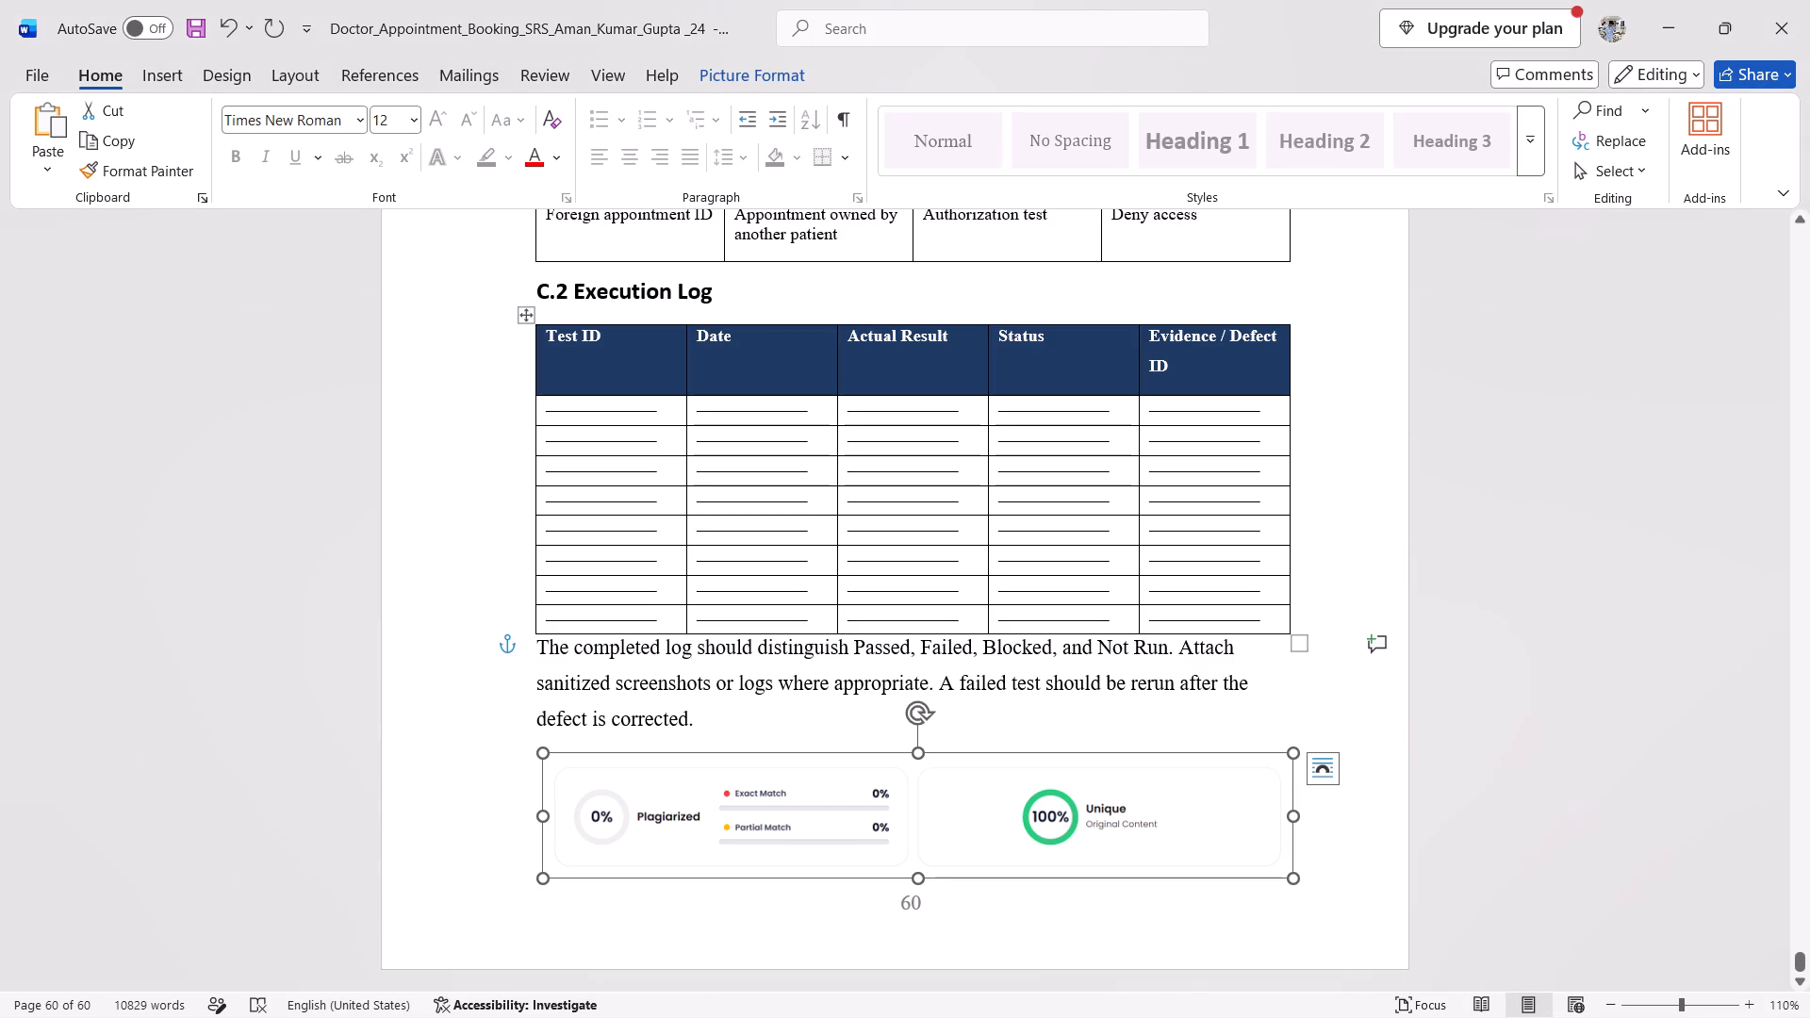
key("BackSpace")
Insert a page break after the closing paragraph ending "defect is corrected." to start a new last page.
scroll(1015, 536, "down", 5)
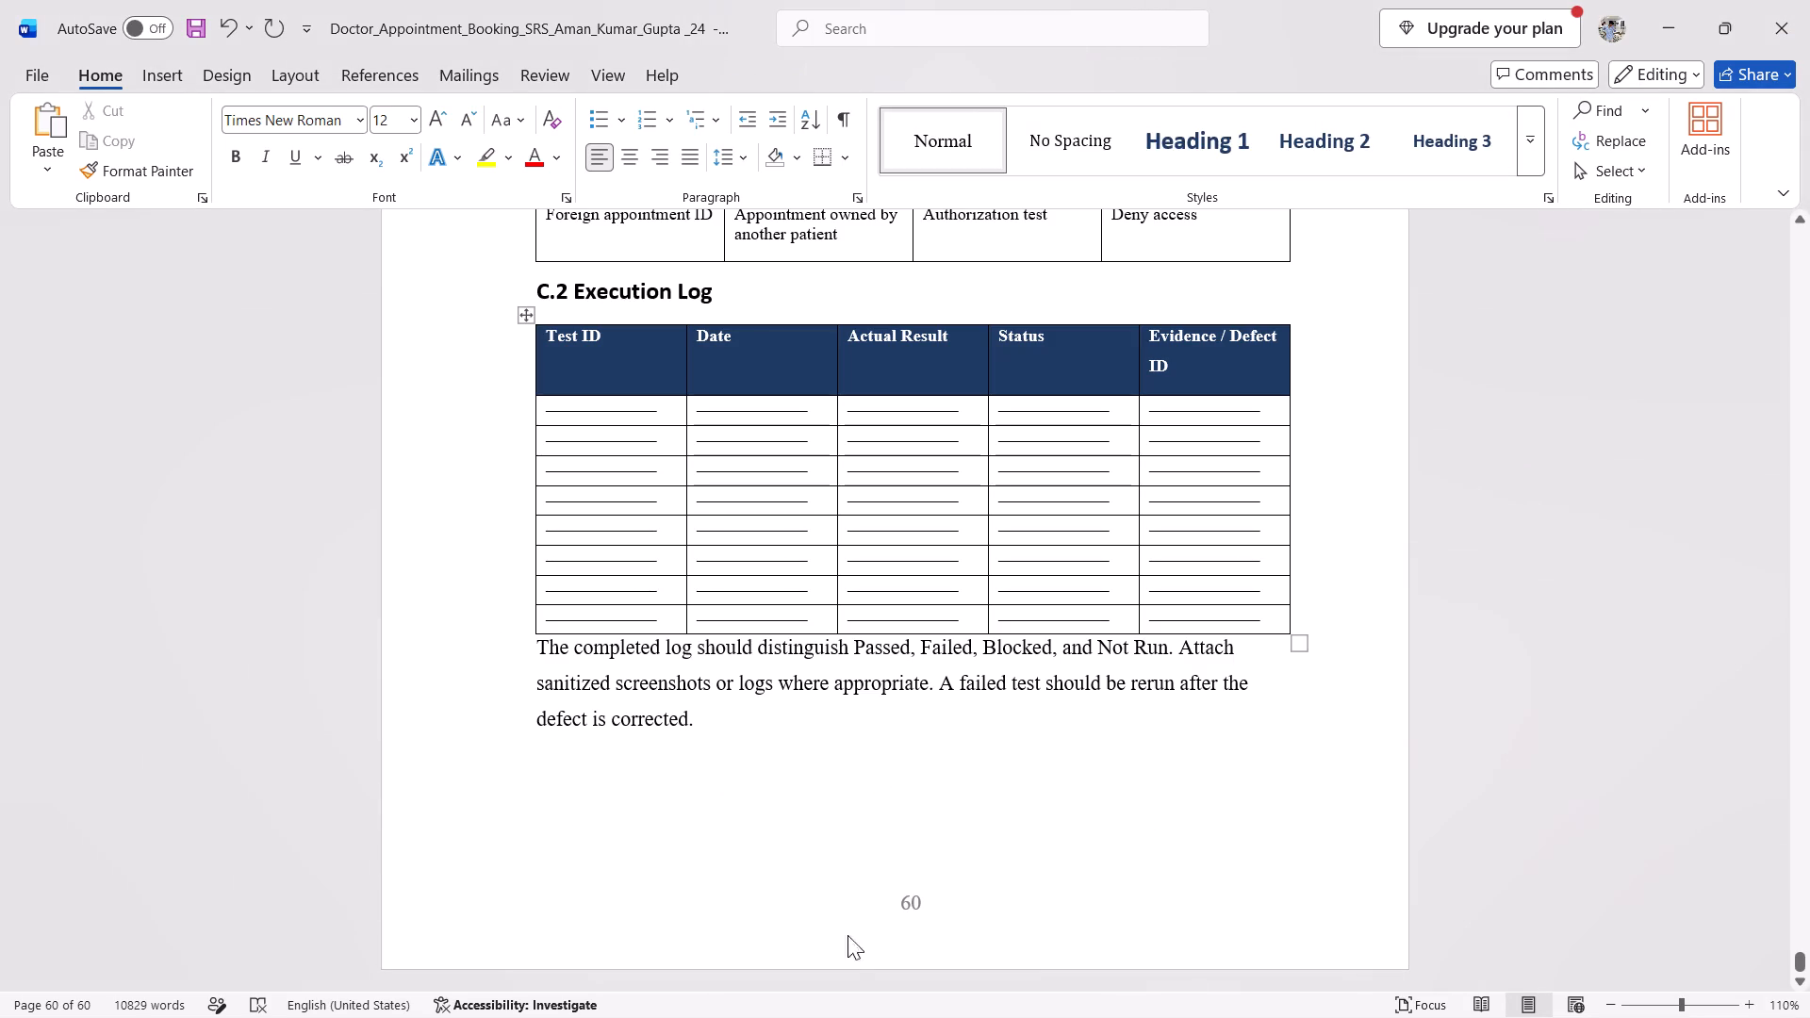
left_click(711, 898)
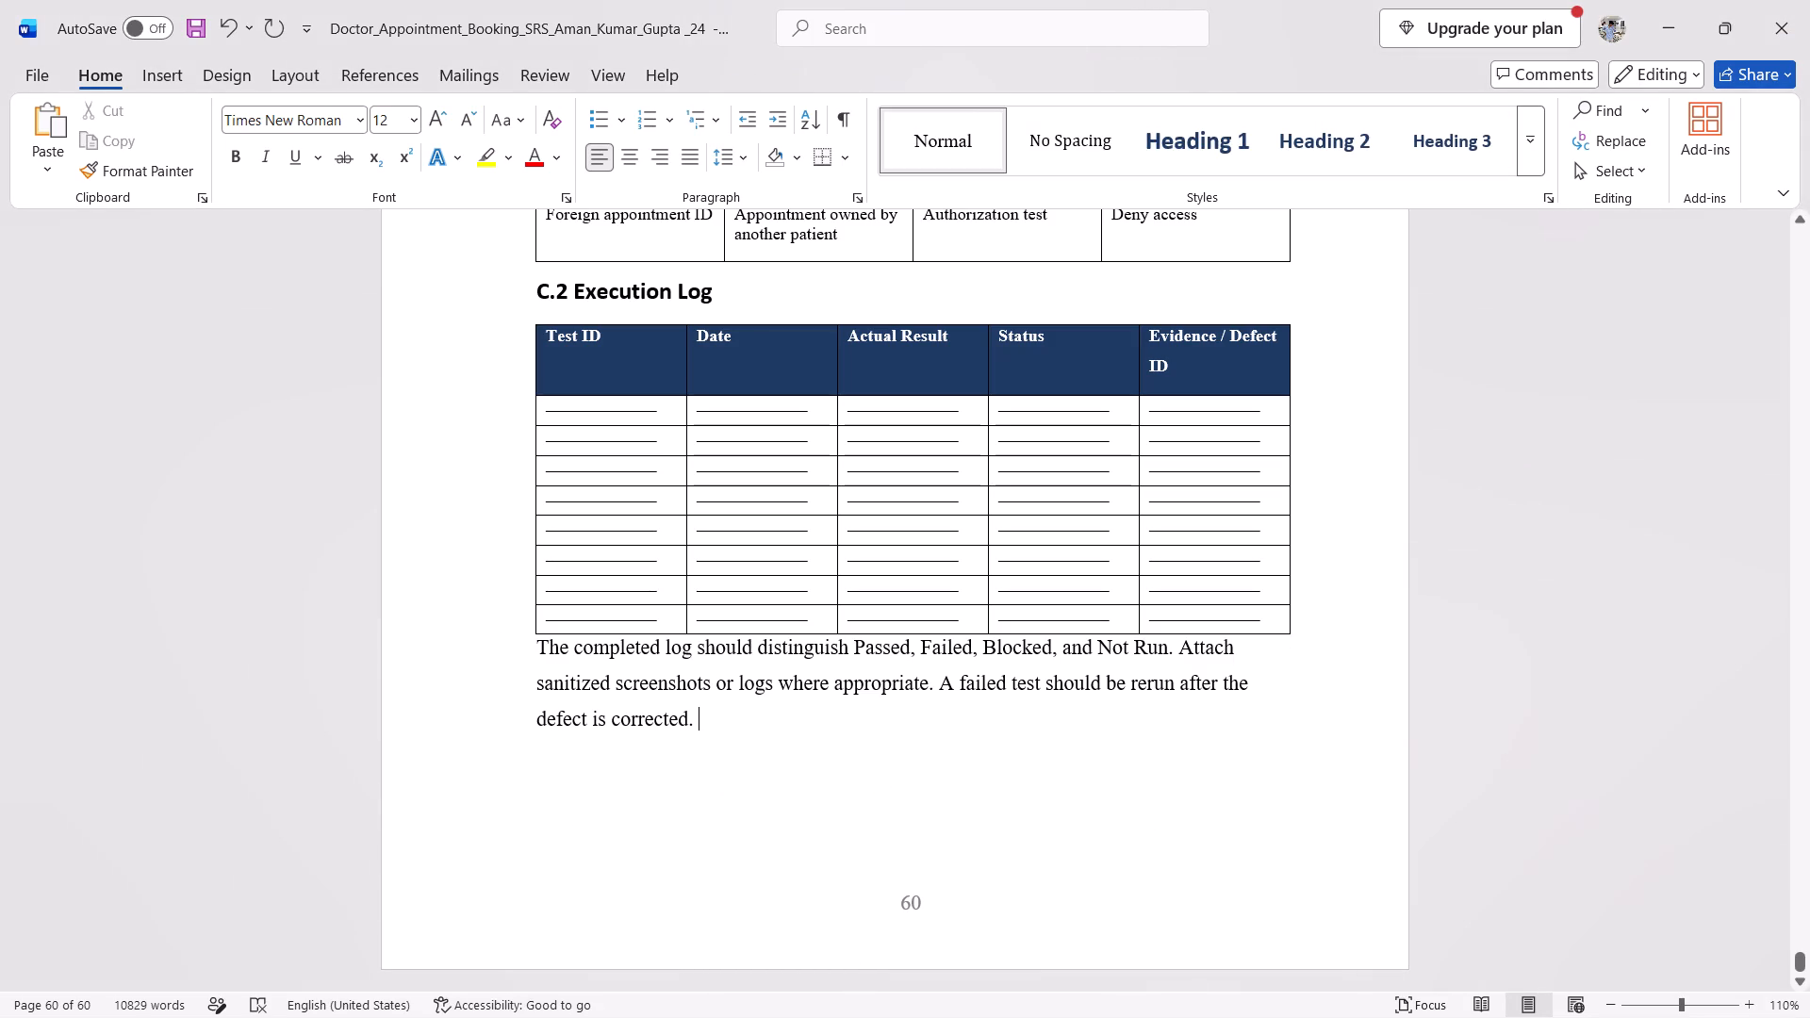
key("ctrl+Return")
scroll(808, 779, "down", 6)
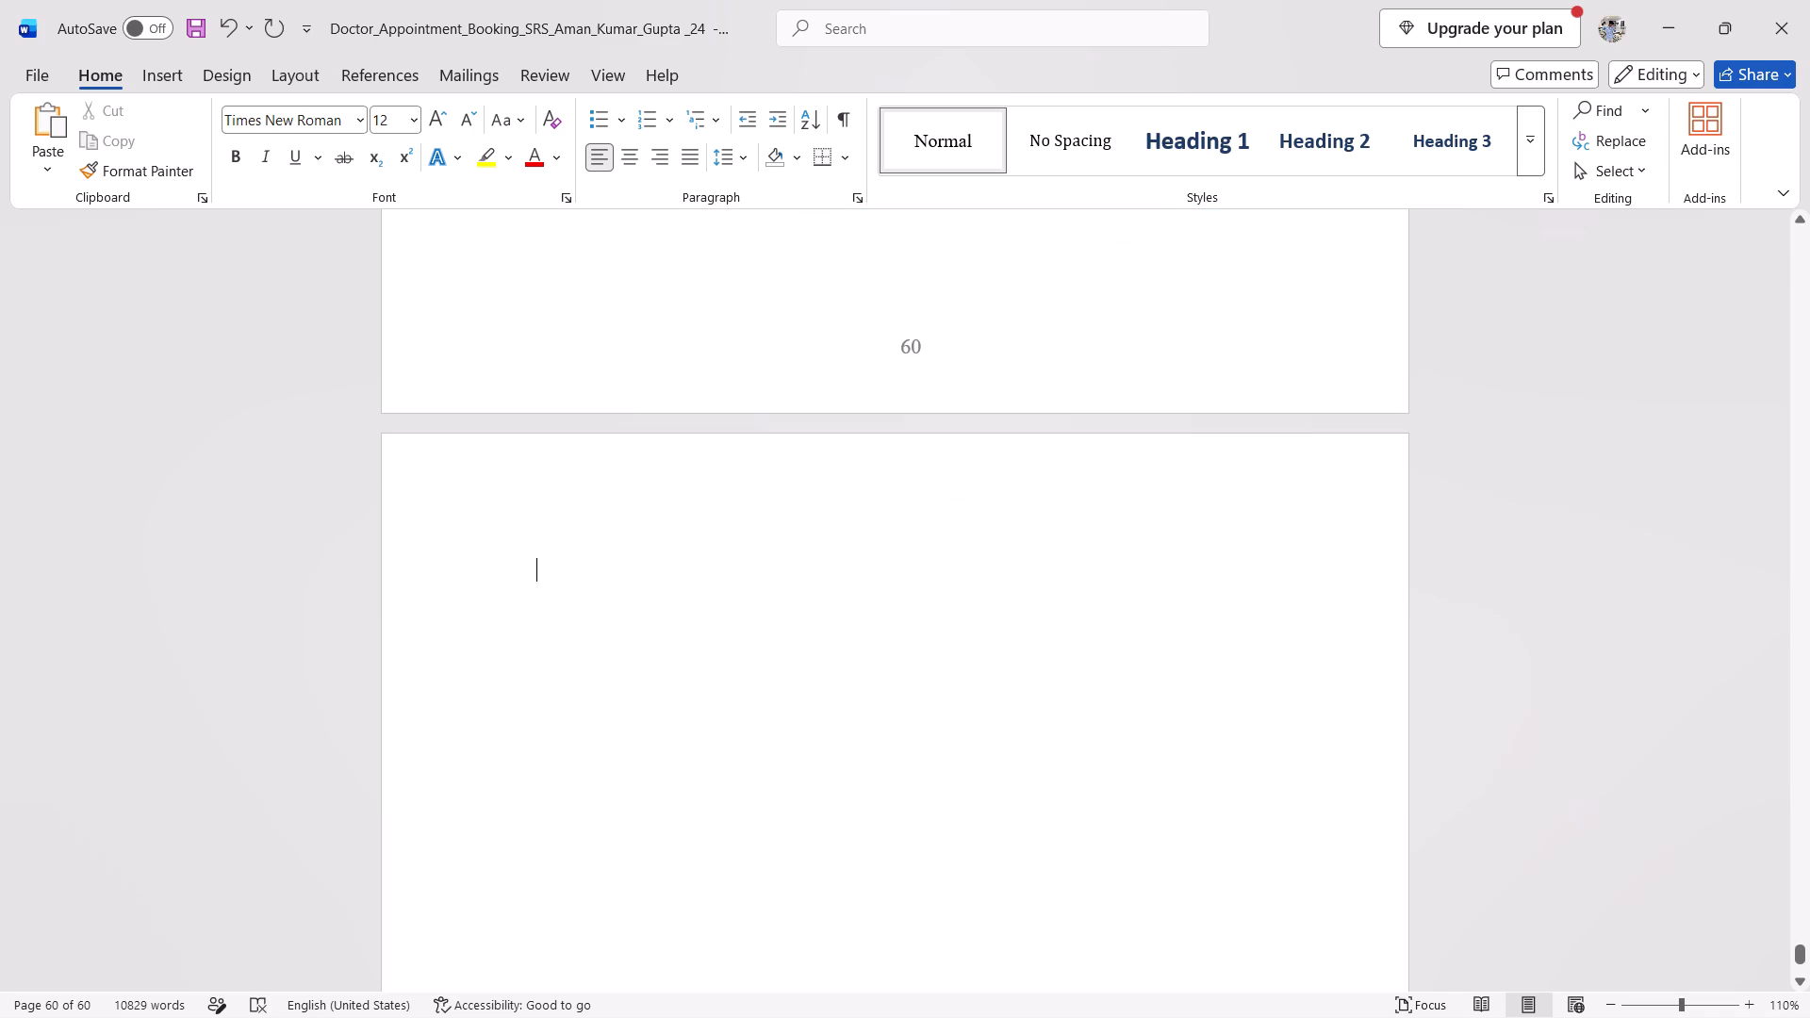
Paste the copied DupliChecker plagiarism scan report picture at the start of the blank last page.
right_click(560, 561)
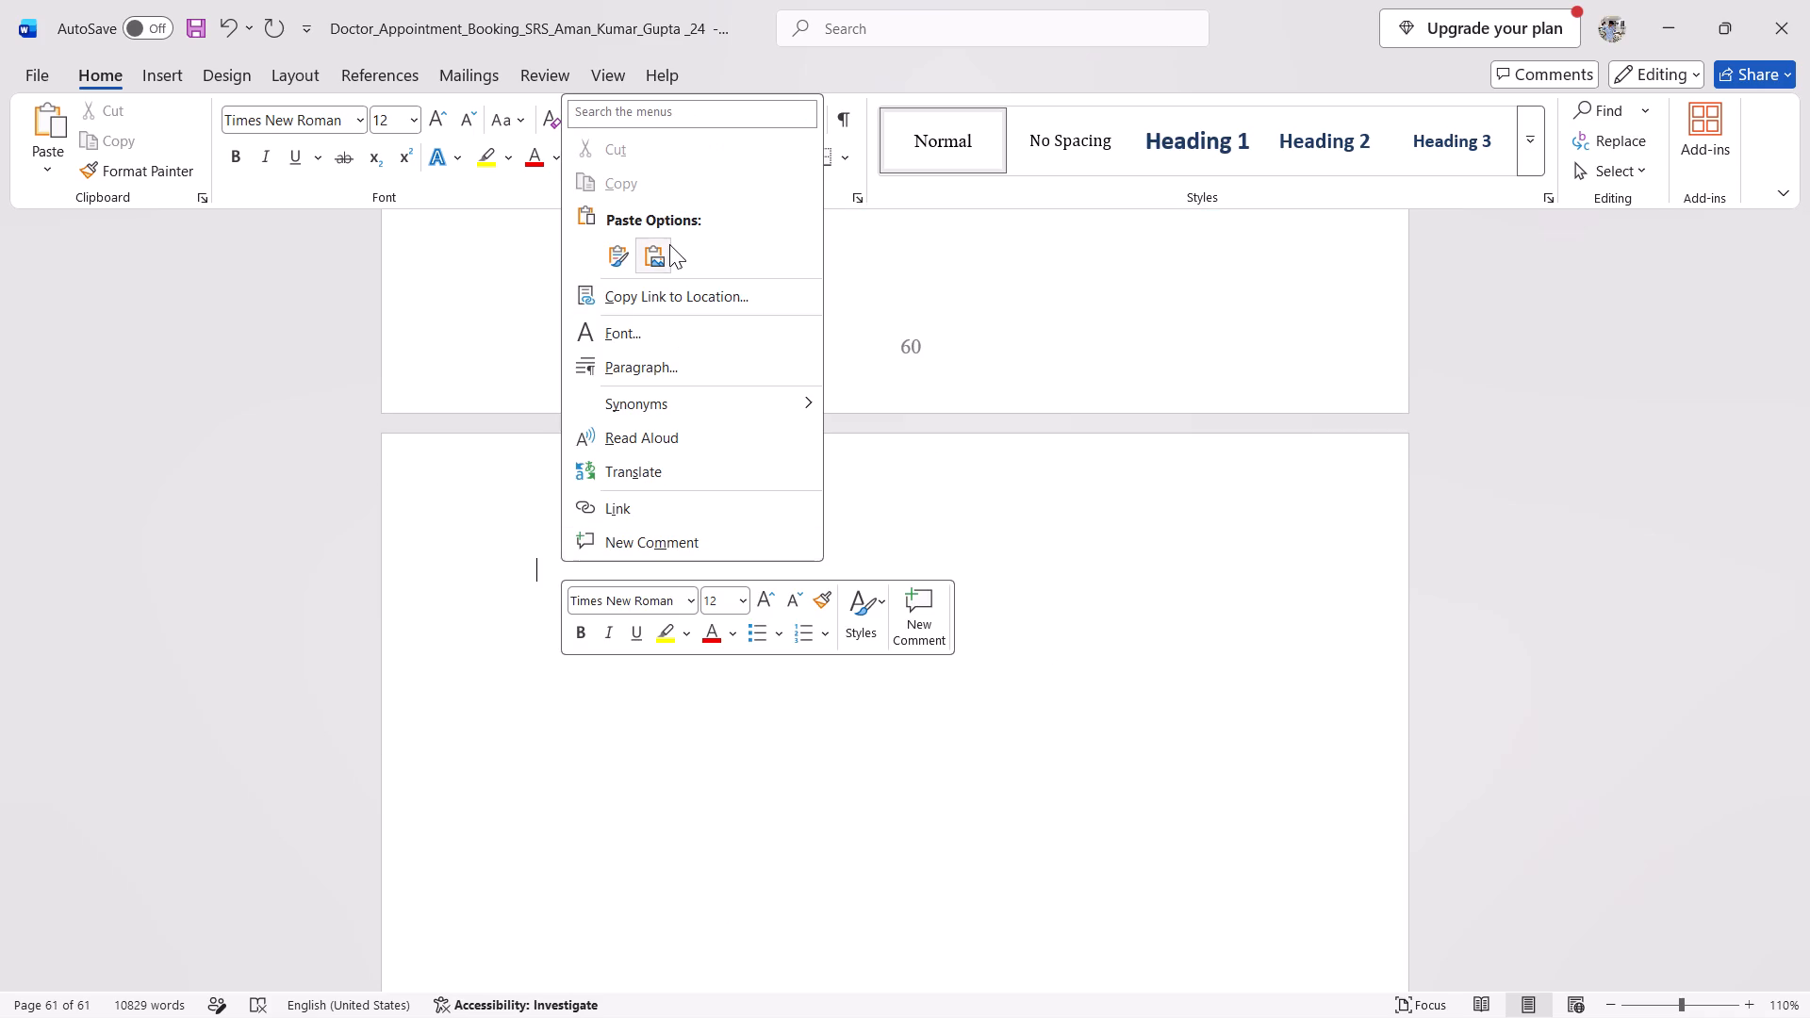
left_click(452, 600)
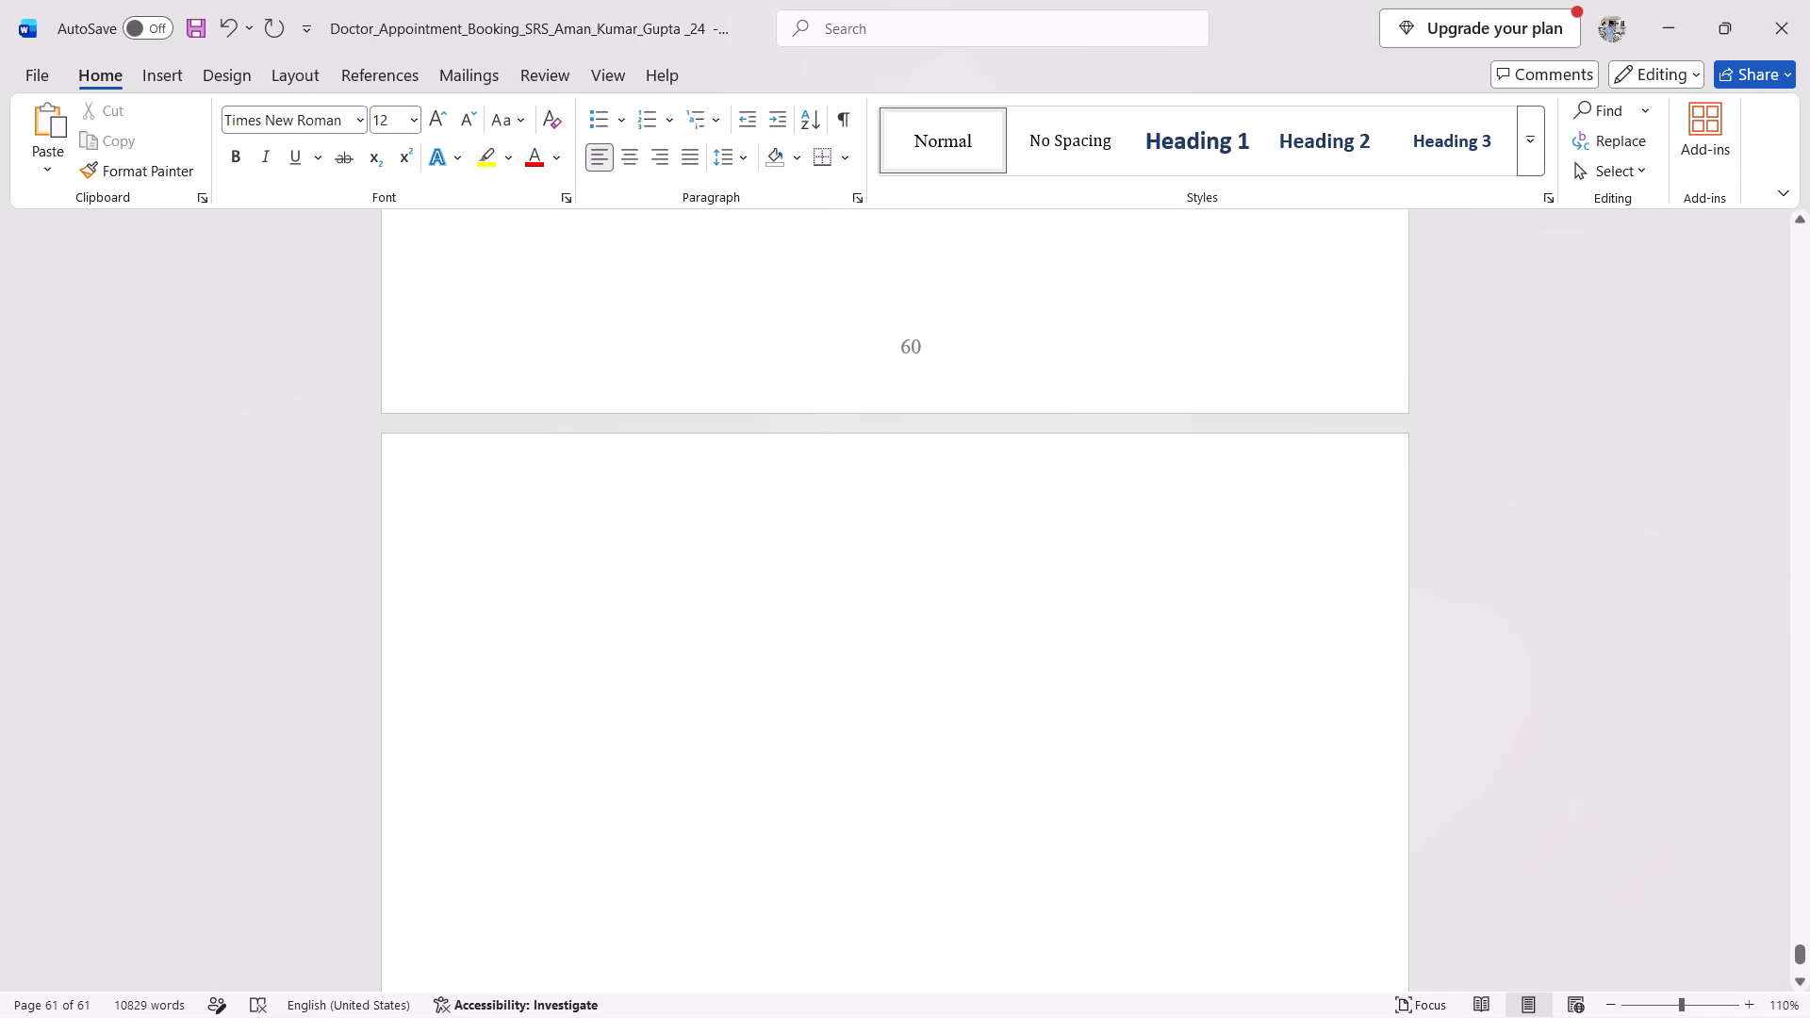
left_click(534, 568)
key("ctrl+v")
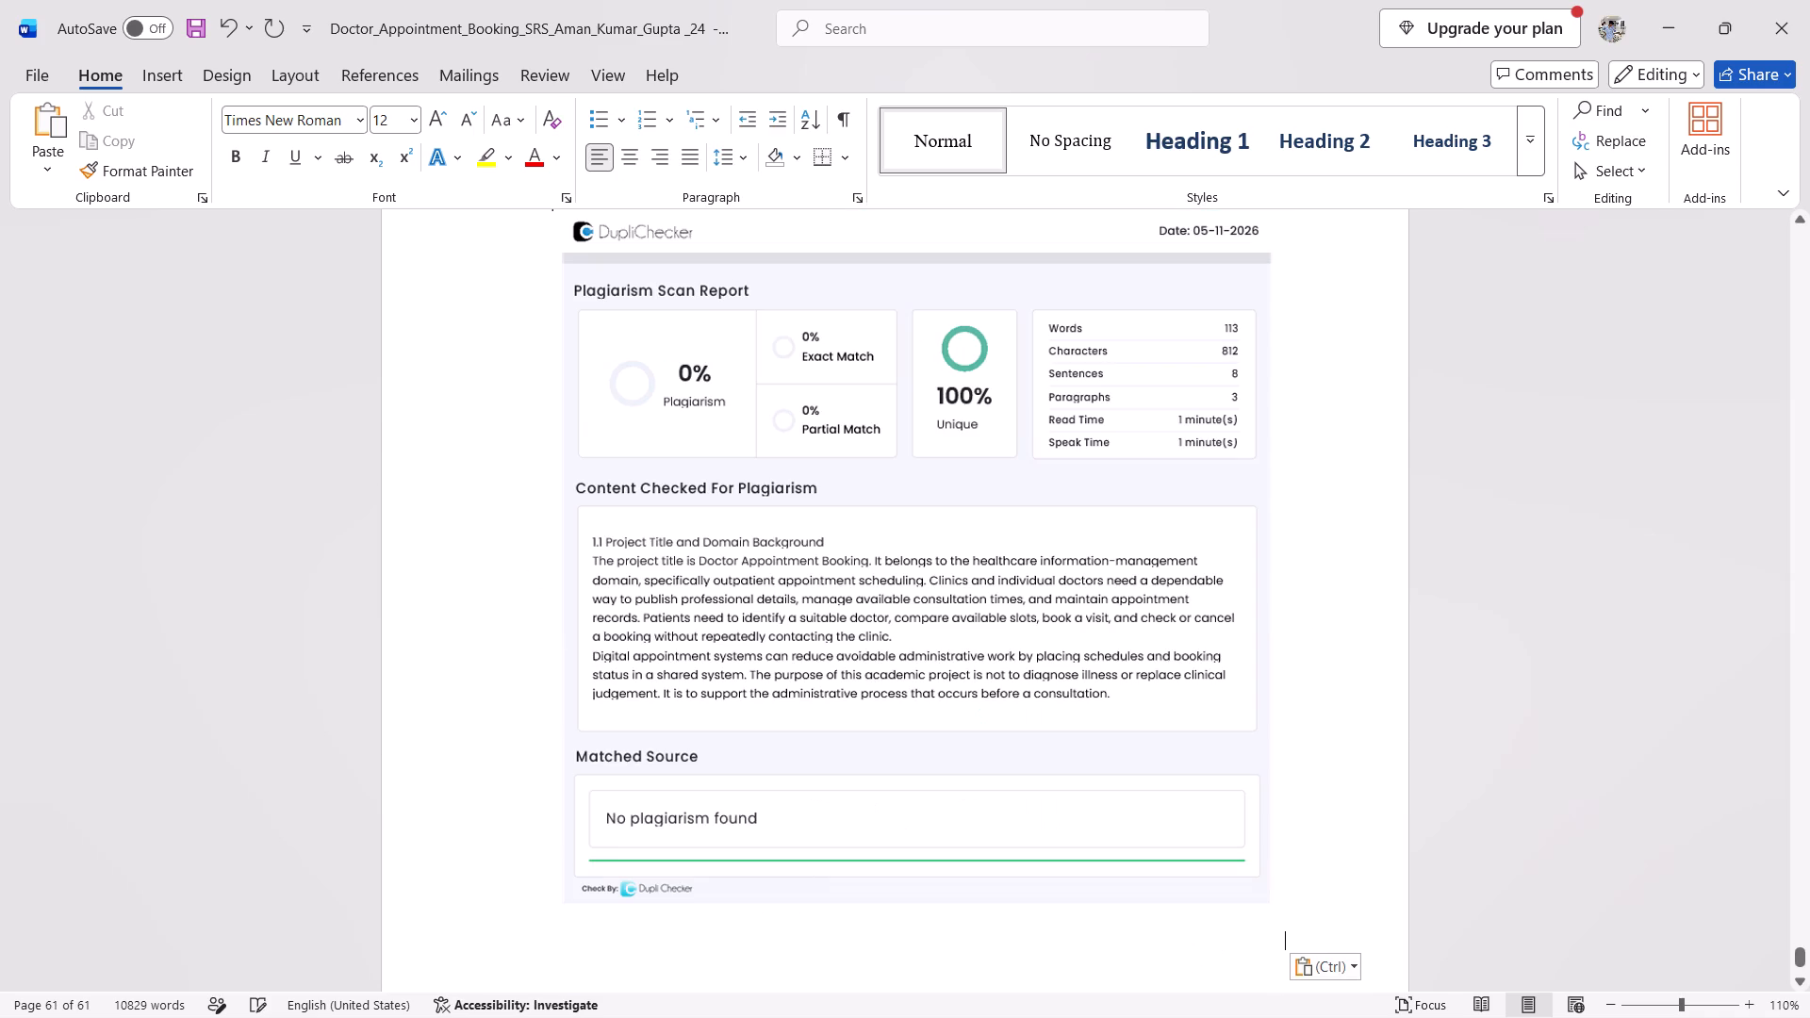
scroll(1060, 664, "down", 1)
scroll(1073, 646, "up", 5)
left_click_drag(850, 694, 814, 664)
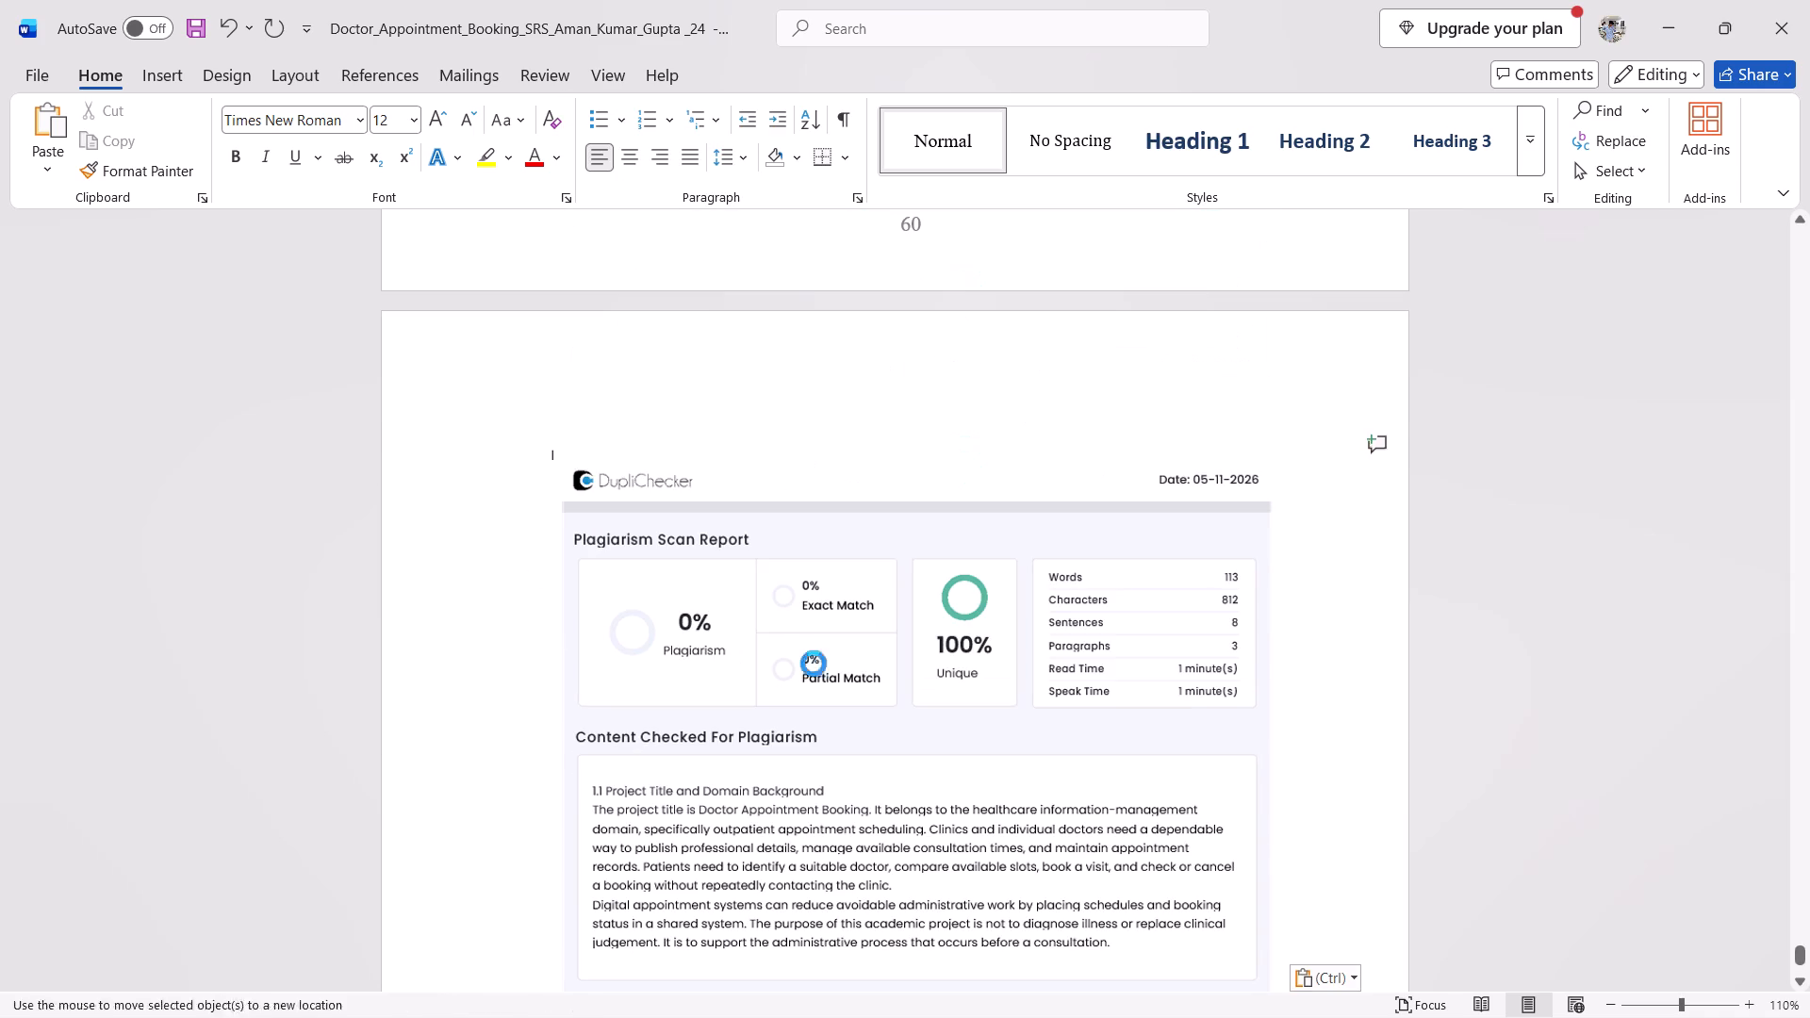
left_click_drag(814, 664, 769, 565)
scroll(1178, 635, "down", 3)
scroll(1192, 636, "up", 3)
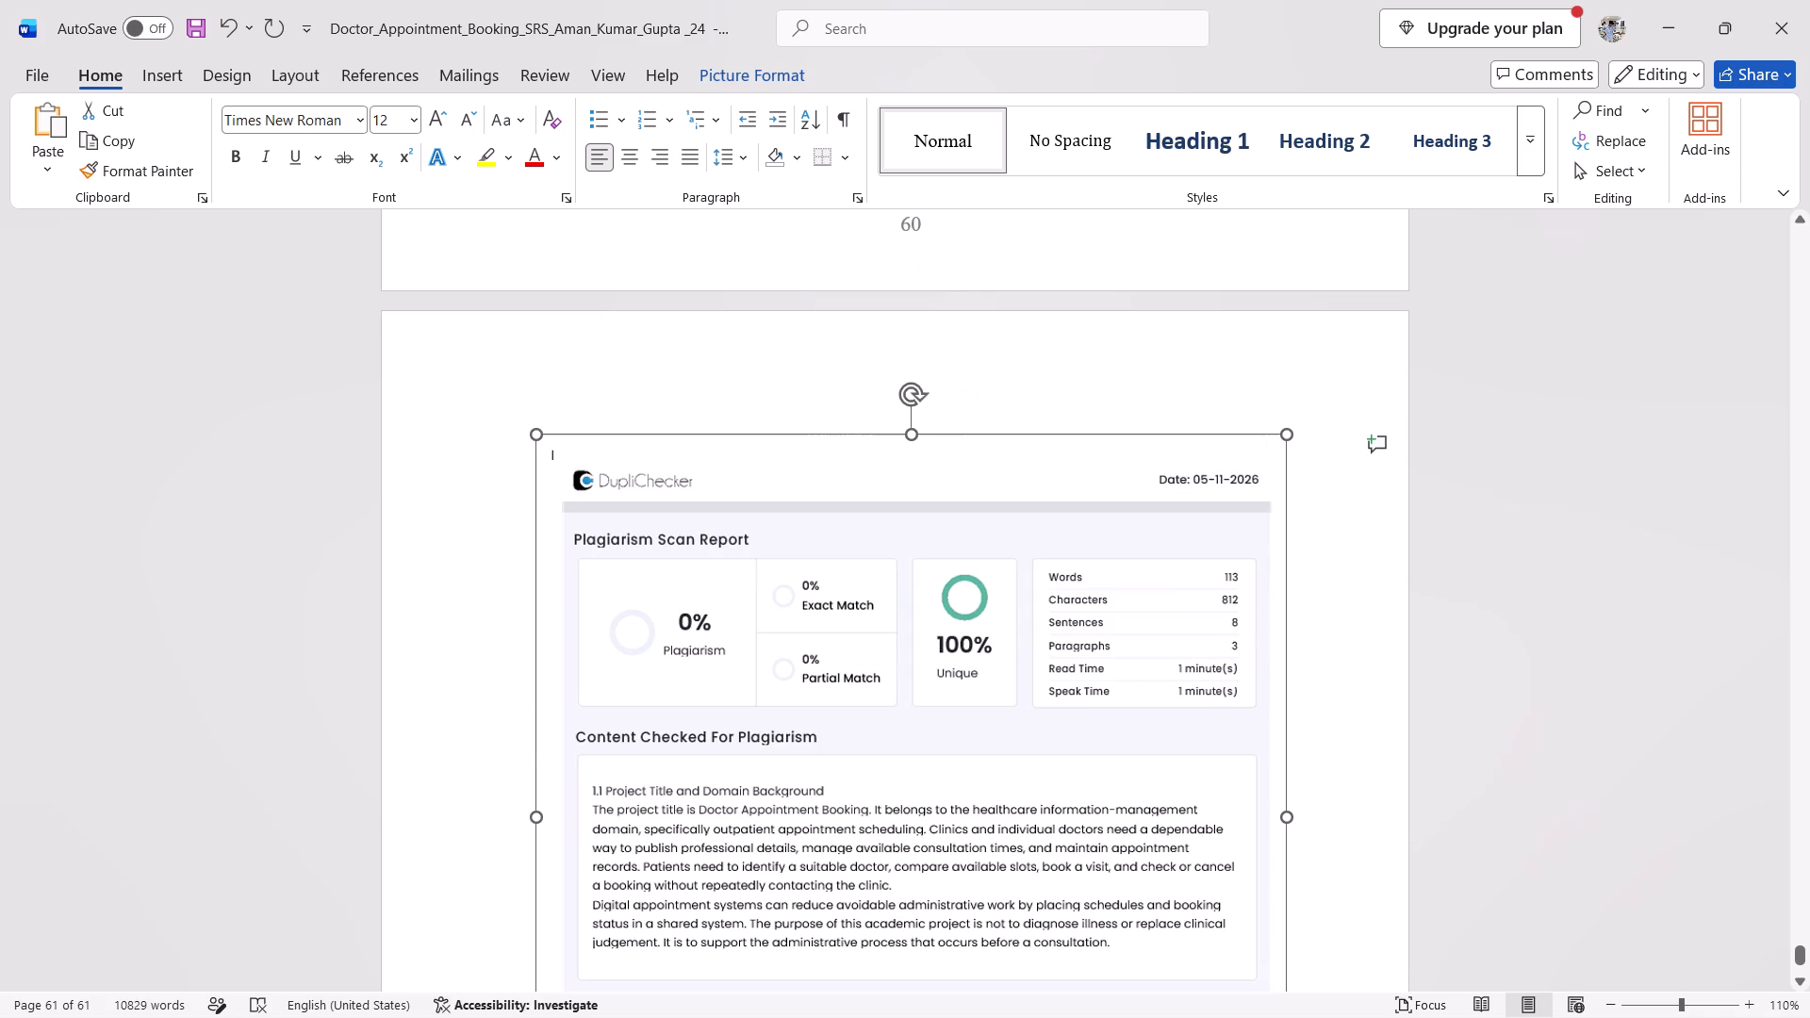
Save the SRS document.
key("ctrl+s")
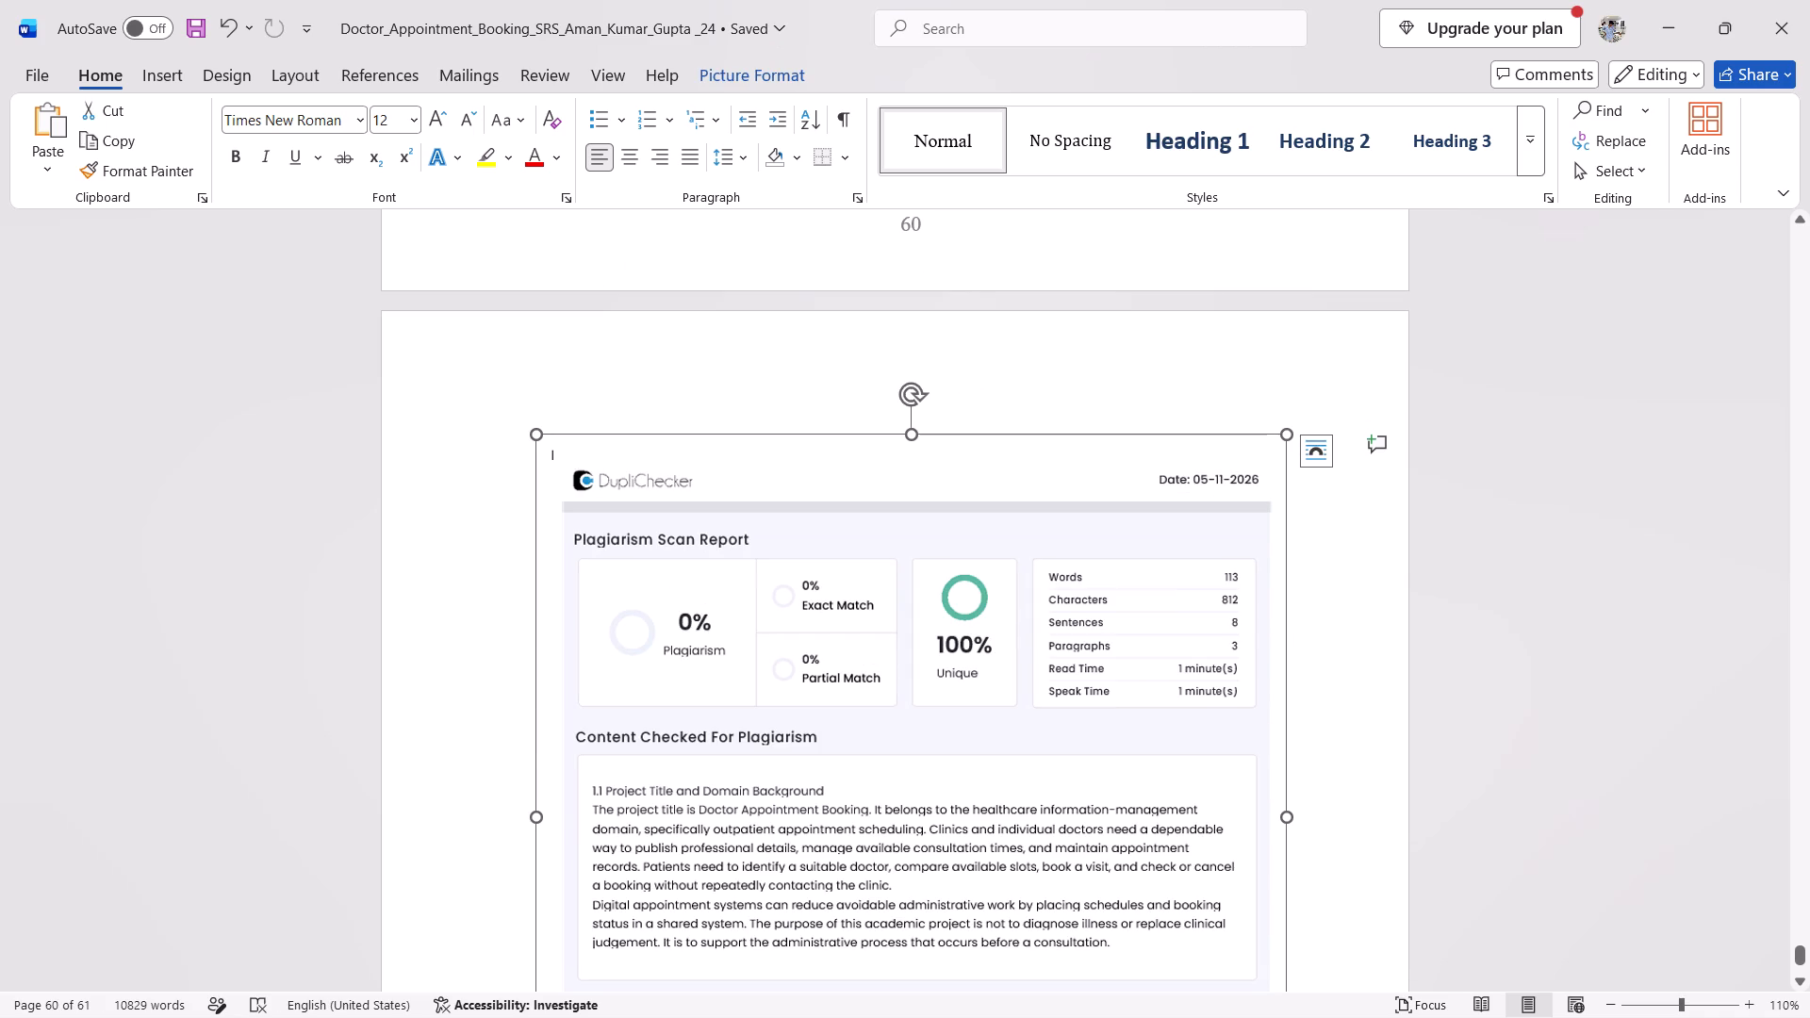
key("ctrl+s")
Deselect the pasted picture and check the report on the last page from its header to the Matched Source section.
left_click(288, 563)
left_click(426, 800)
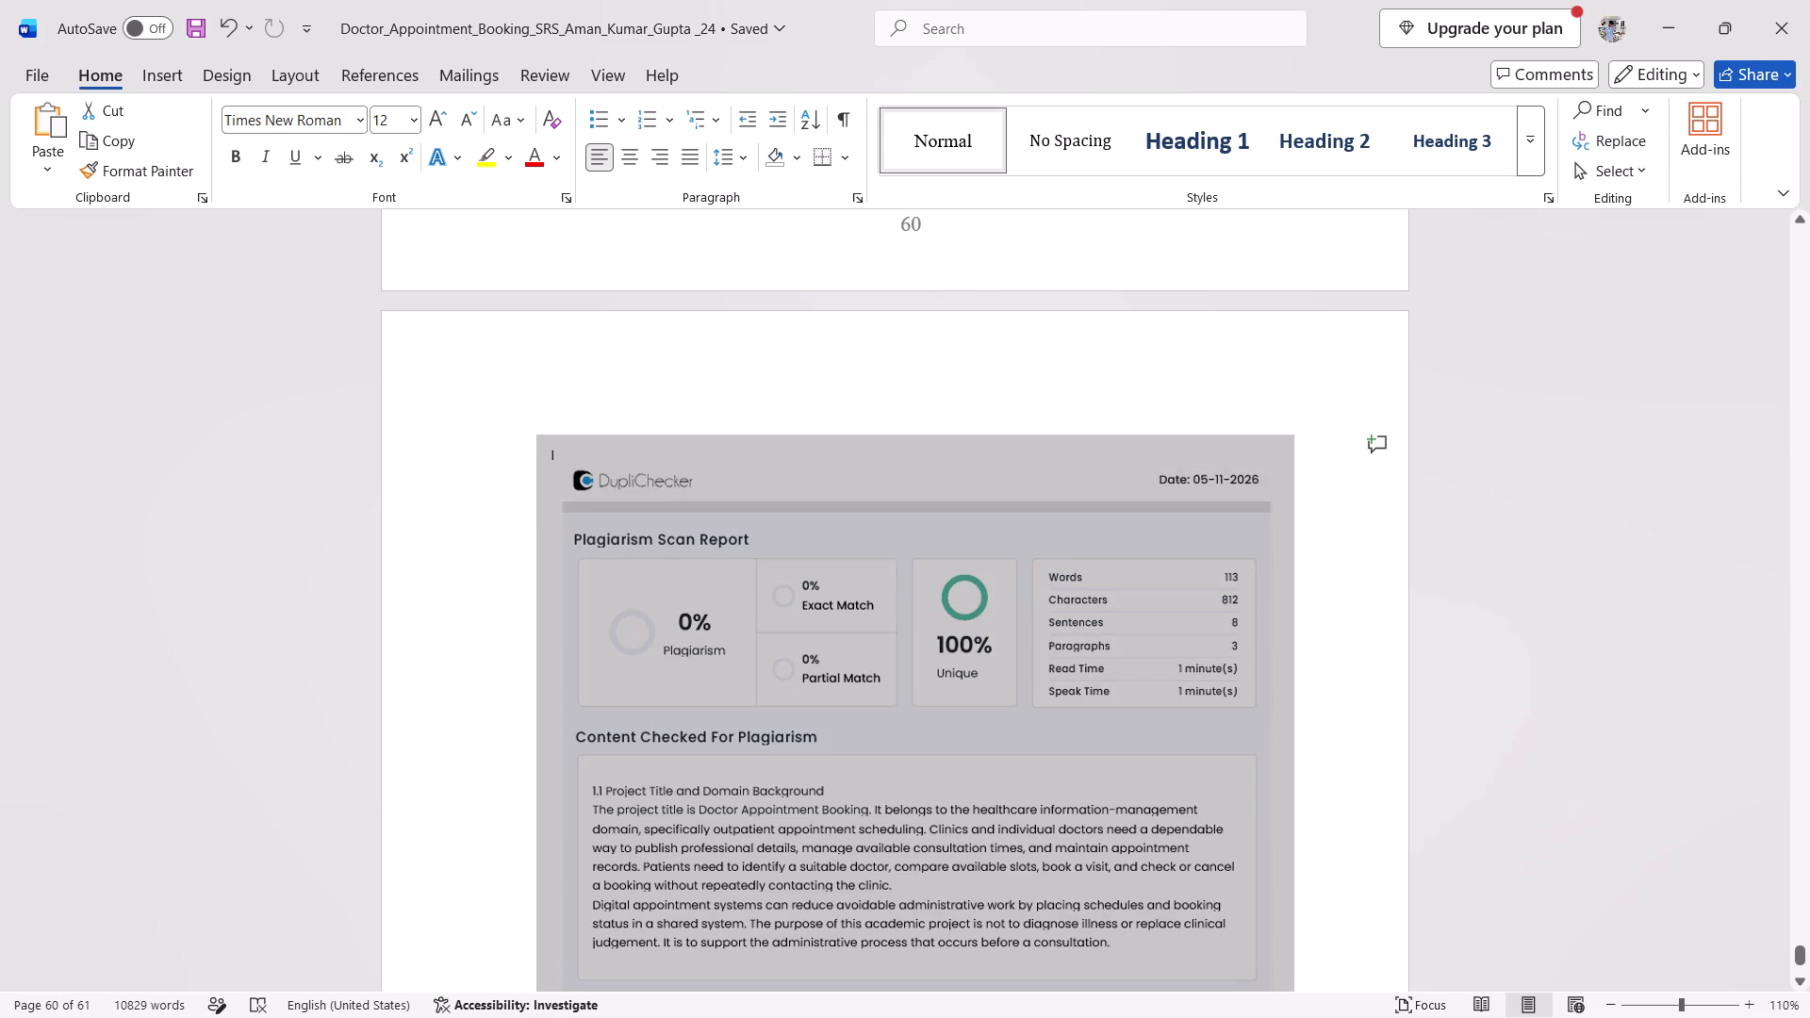
left_click(446, 697)
left_click(120, 689)
left_click(359, 488)
left_click(594, 428)
scroll(754, 646, "down", 5)
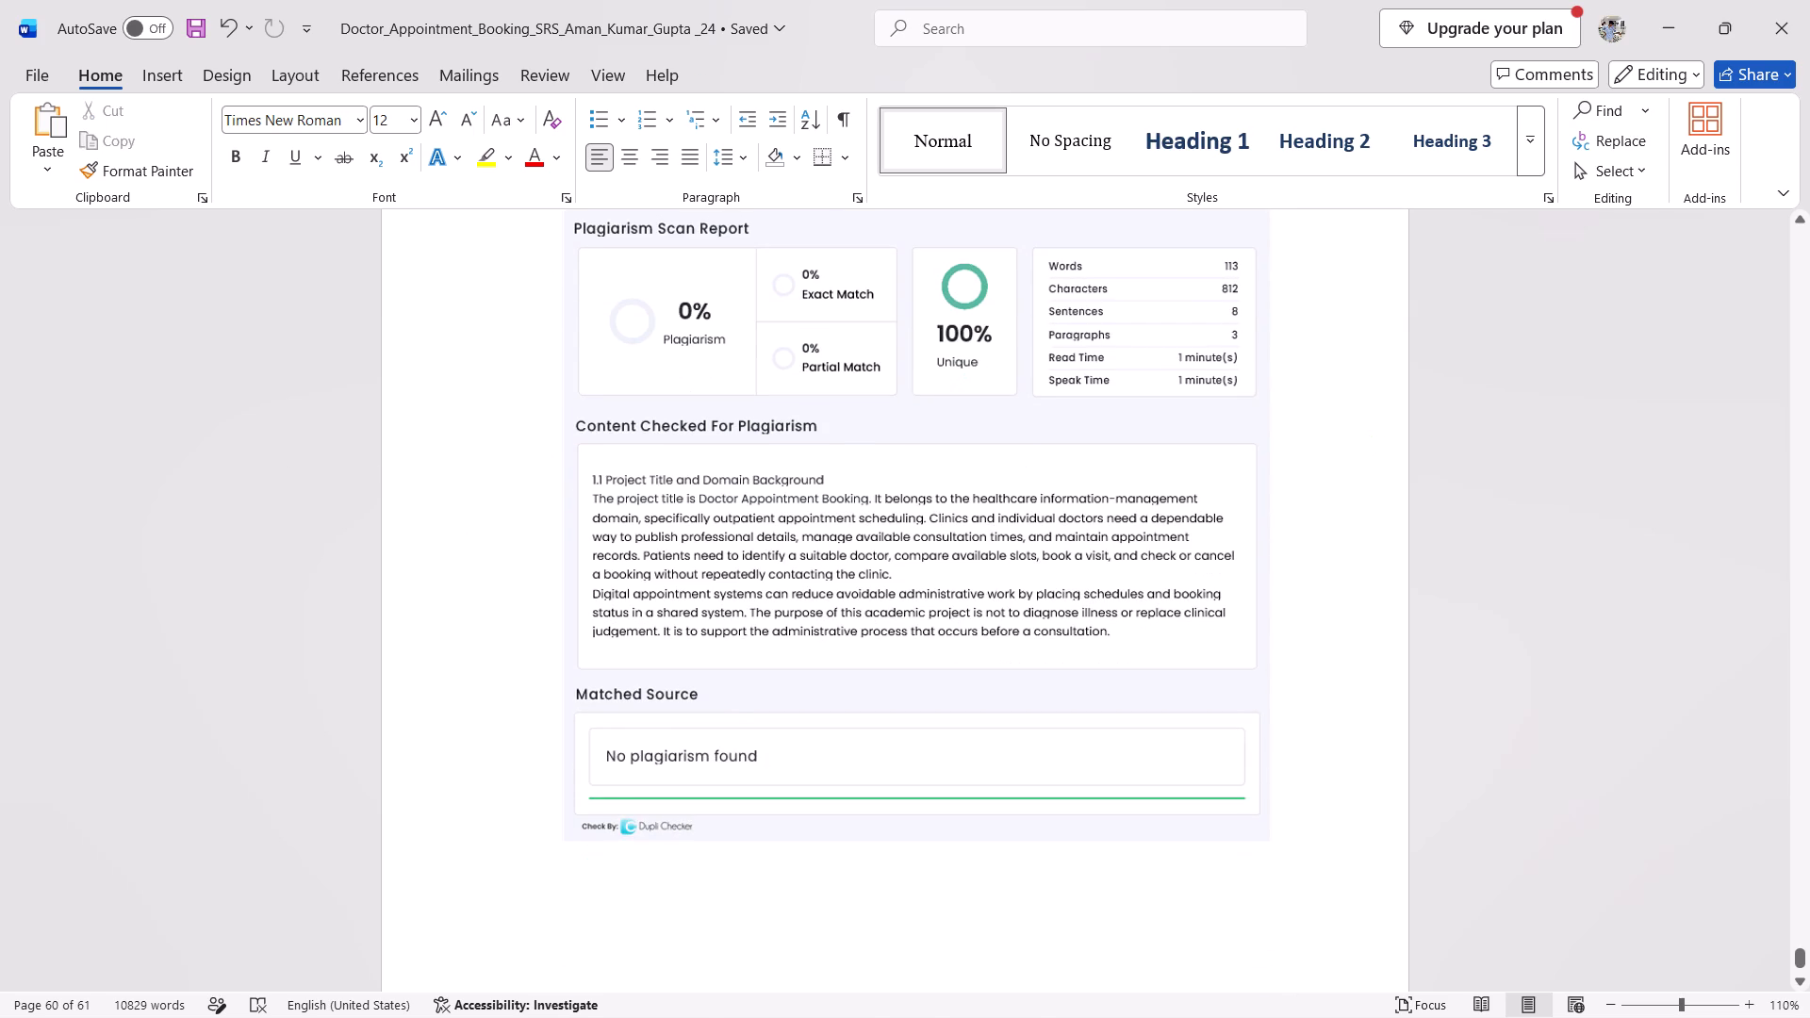
scroll(754, 649, "up", 2)
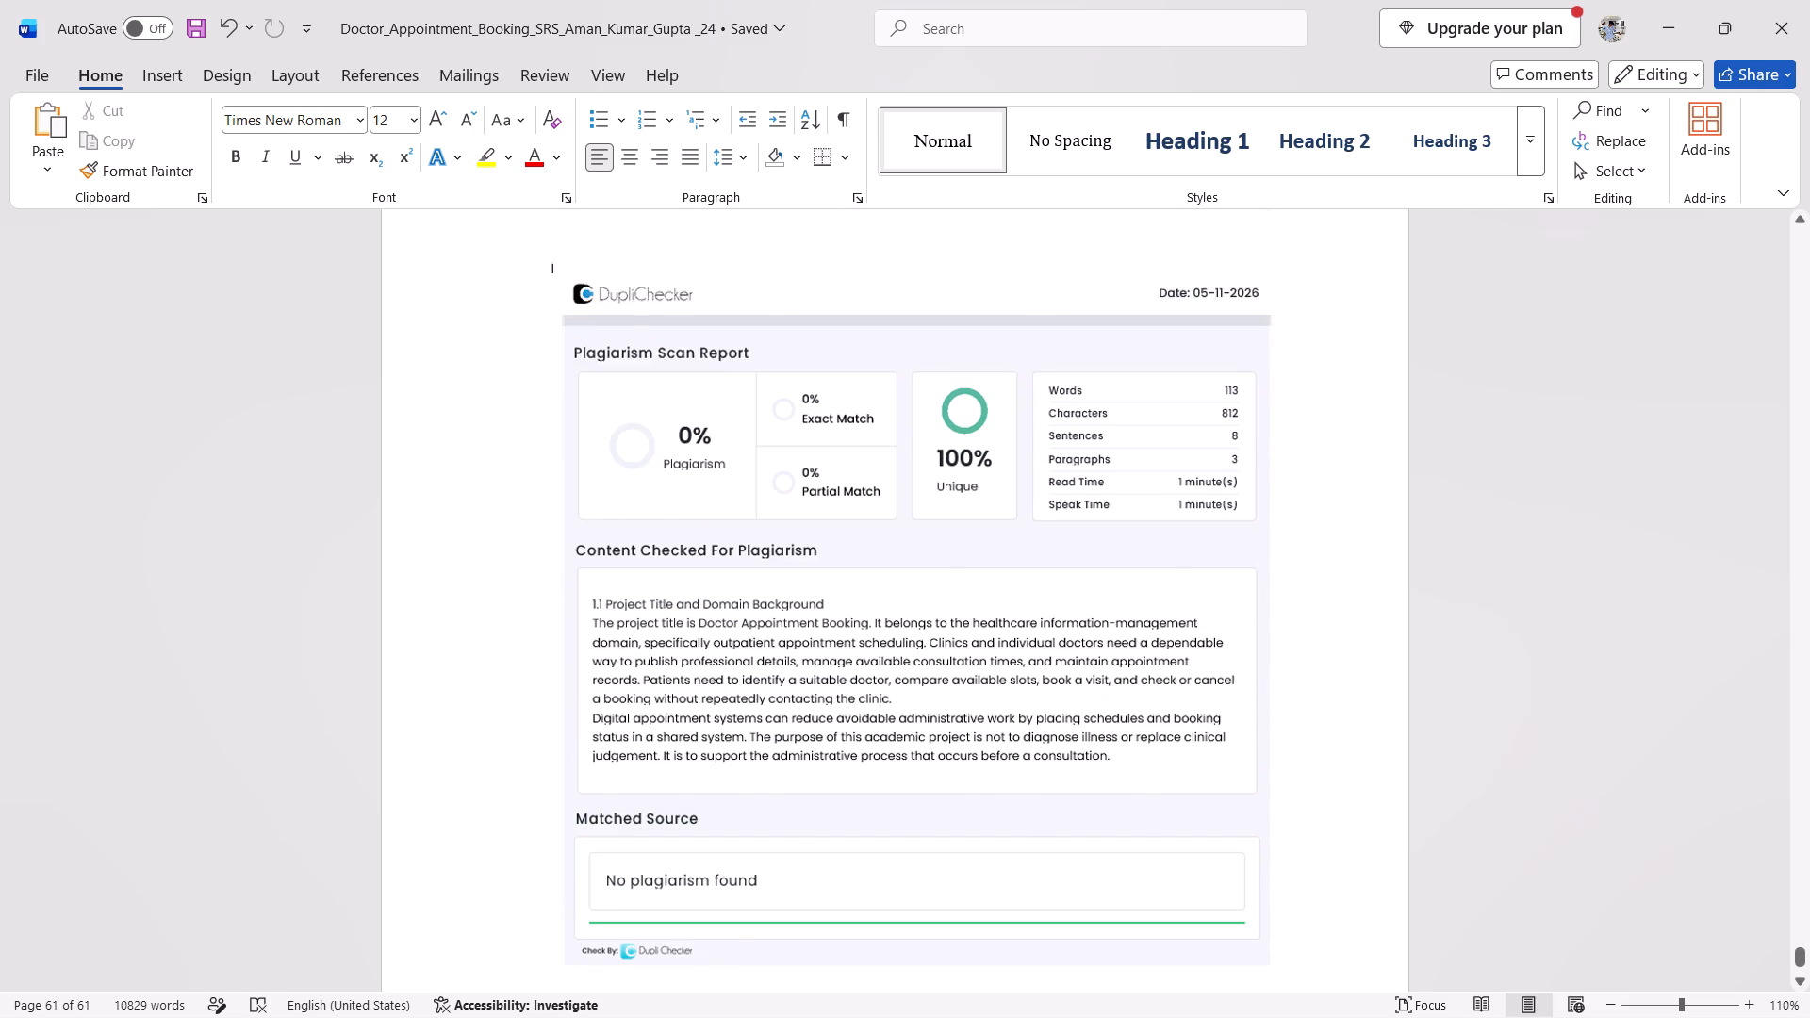
scroll(754, 649, "up", 1)
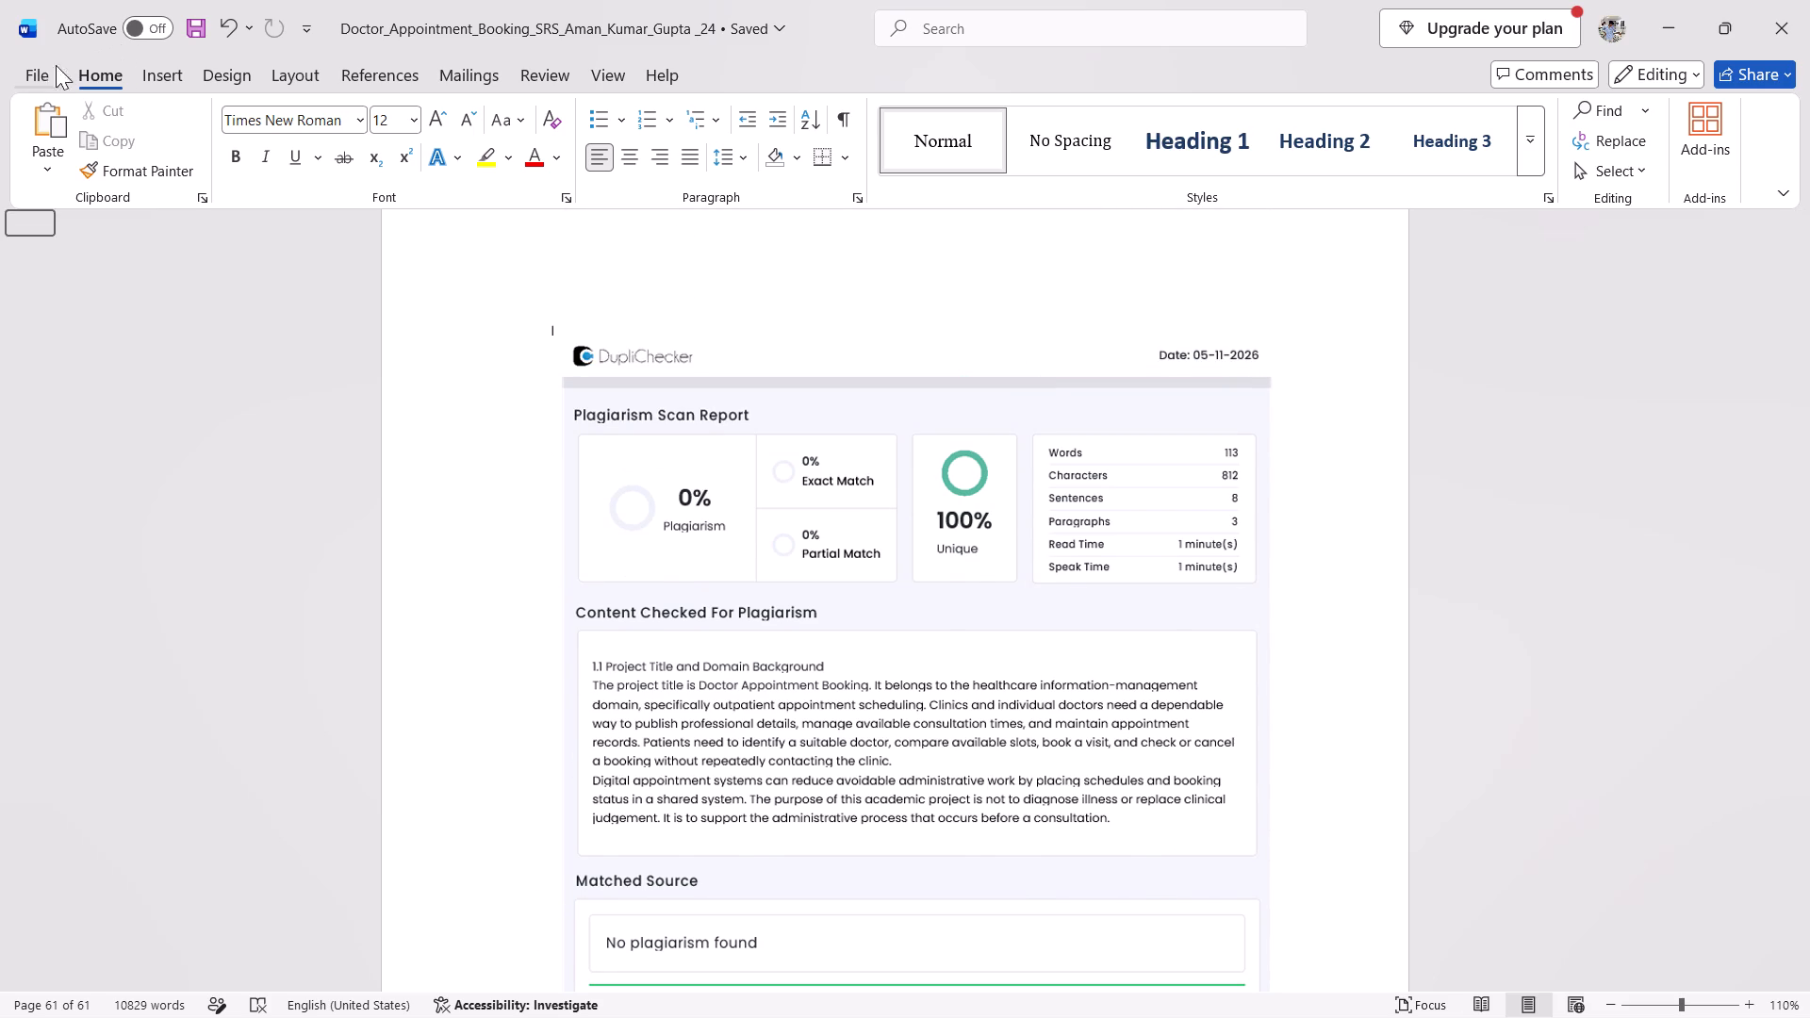
Start saving a copy of the SRS as a Word Document under its current file name, with the Desktop as the location.
left_click(154, 17)
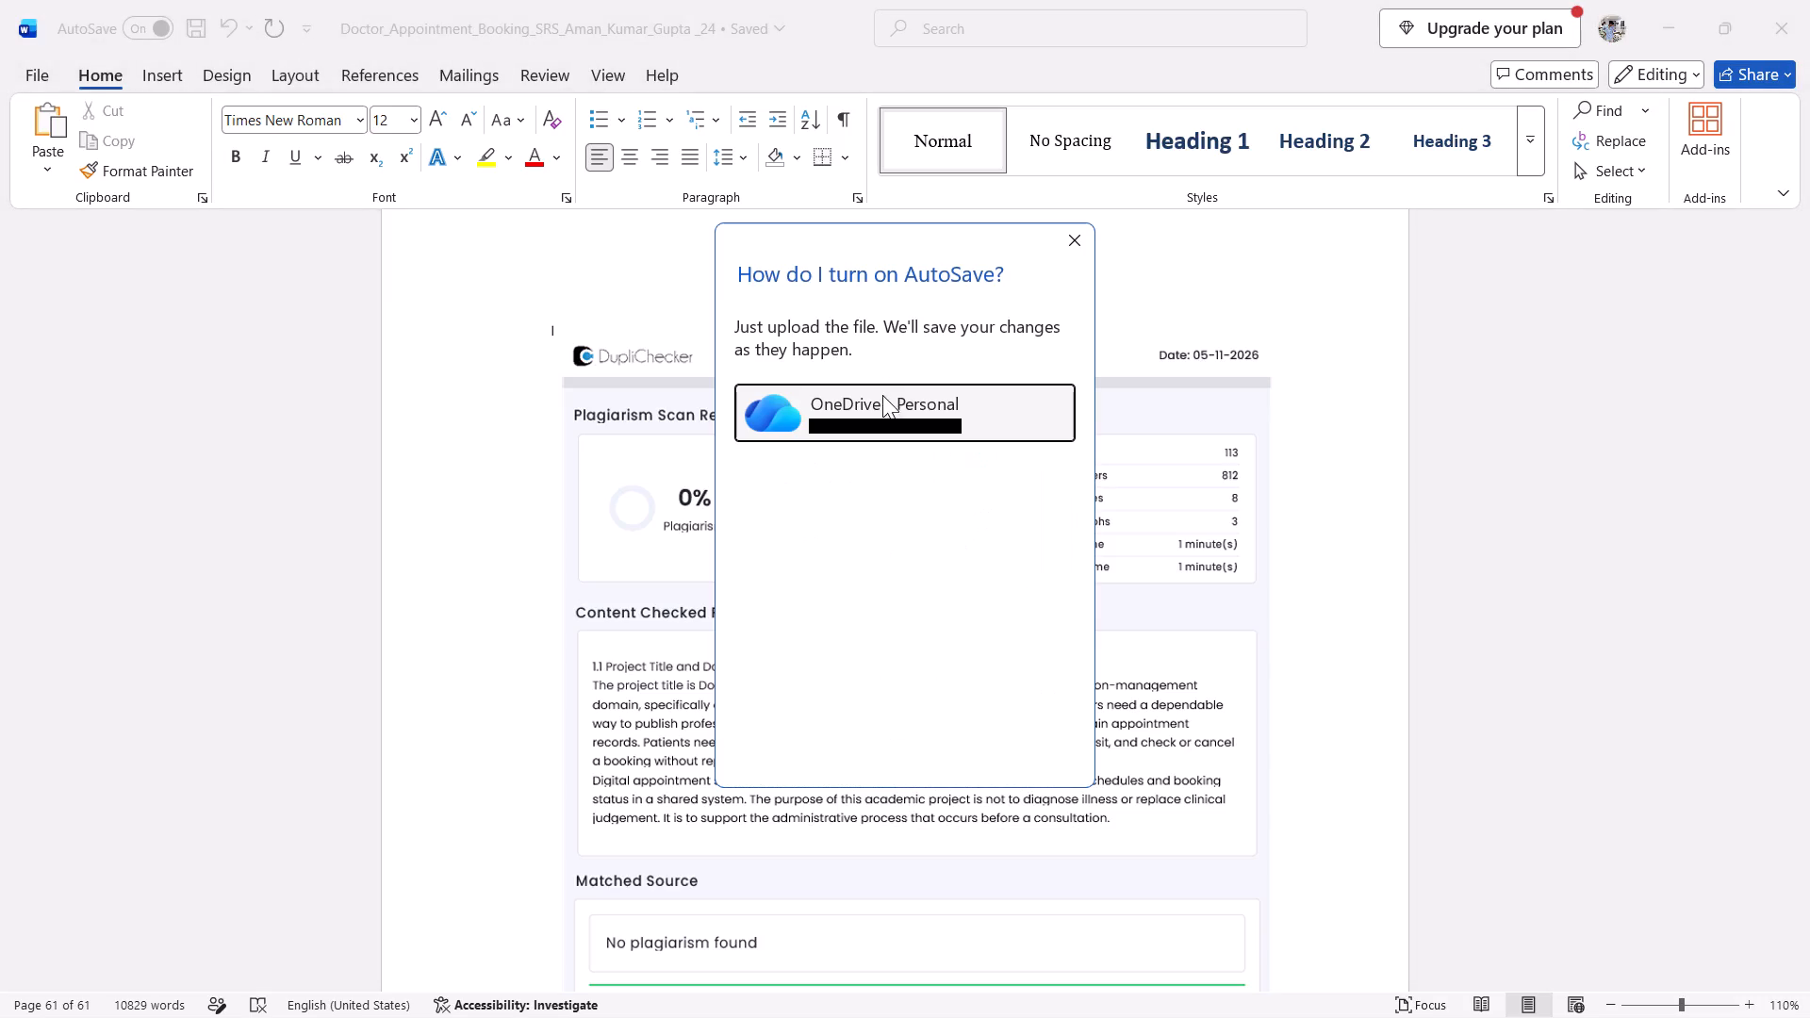
left_click(1086, 241)
left_click(18, 83)
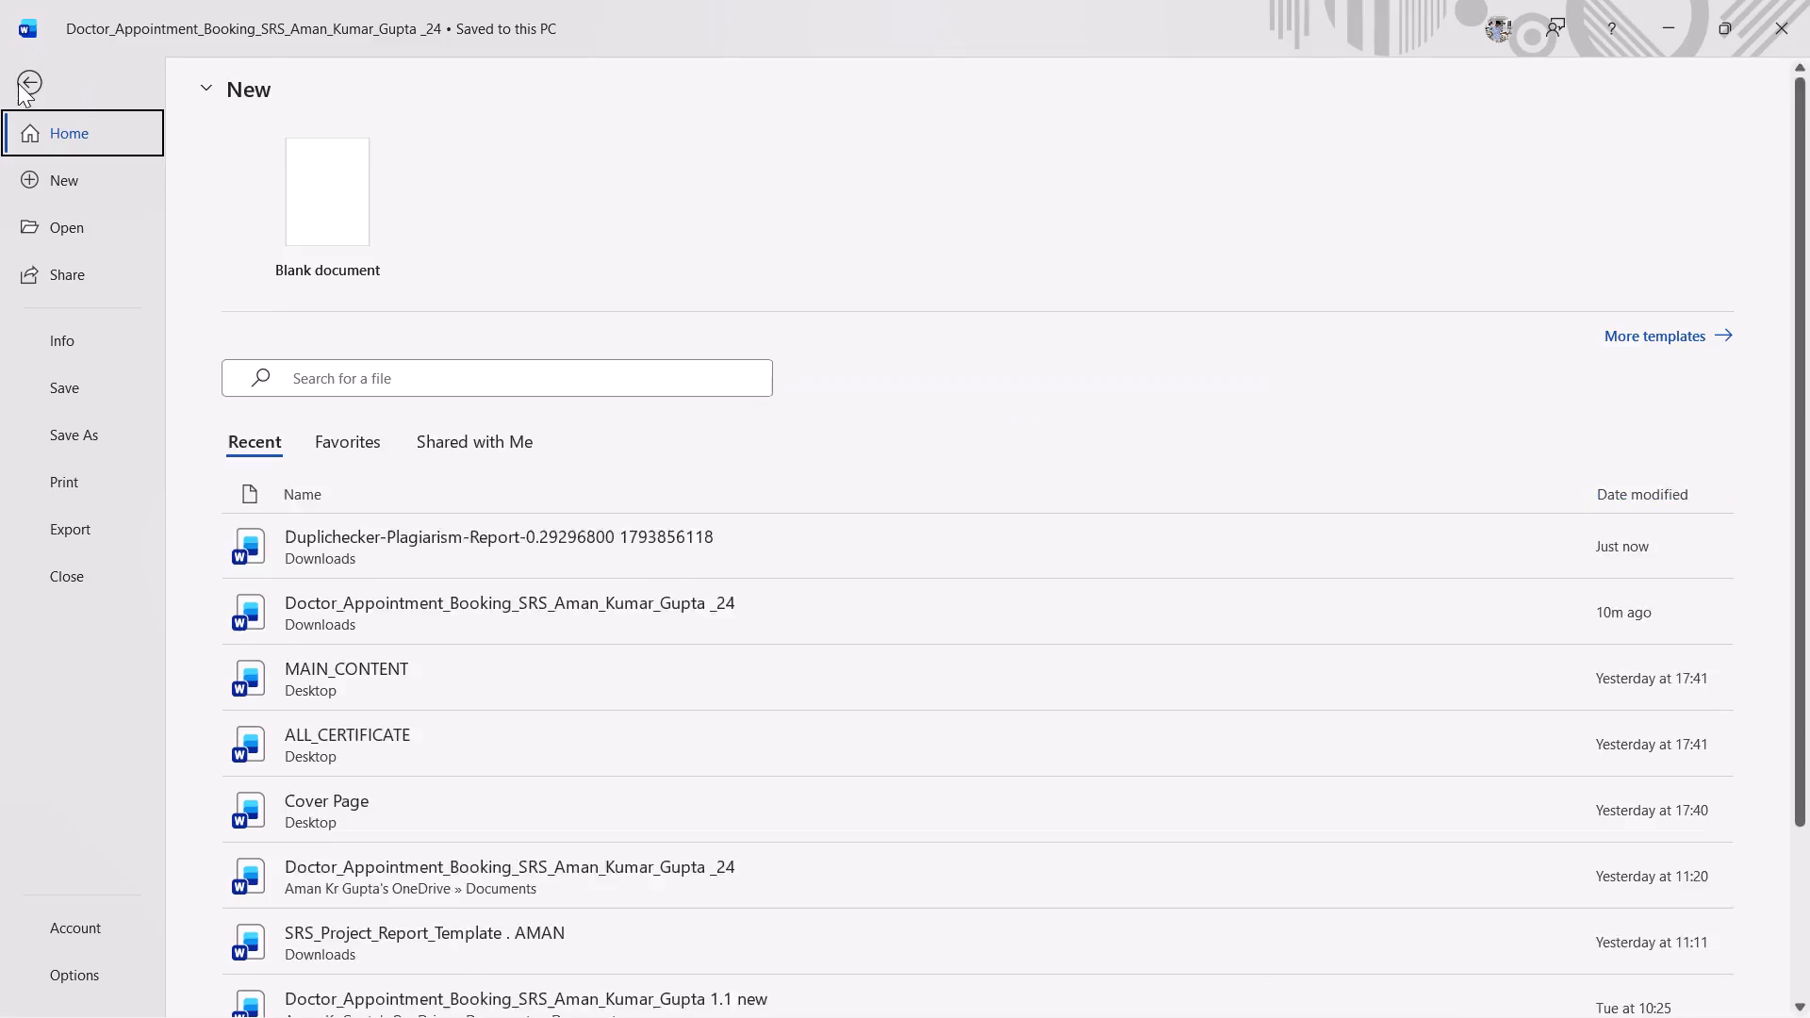
left_click(102, 434)
left_click(376, 615)
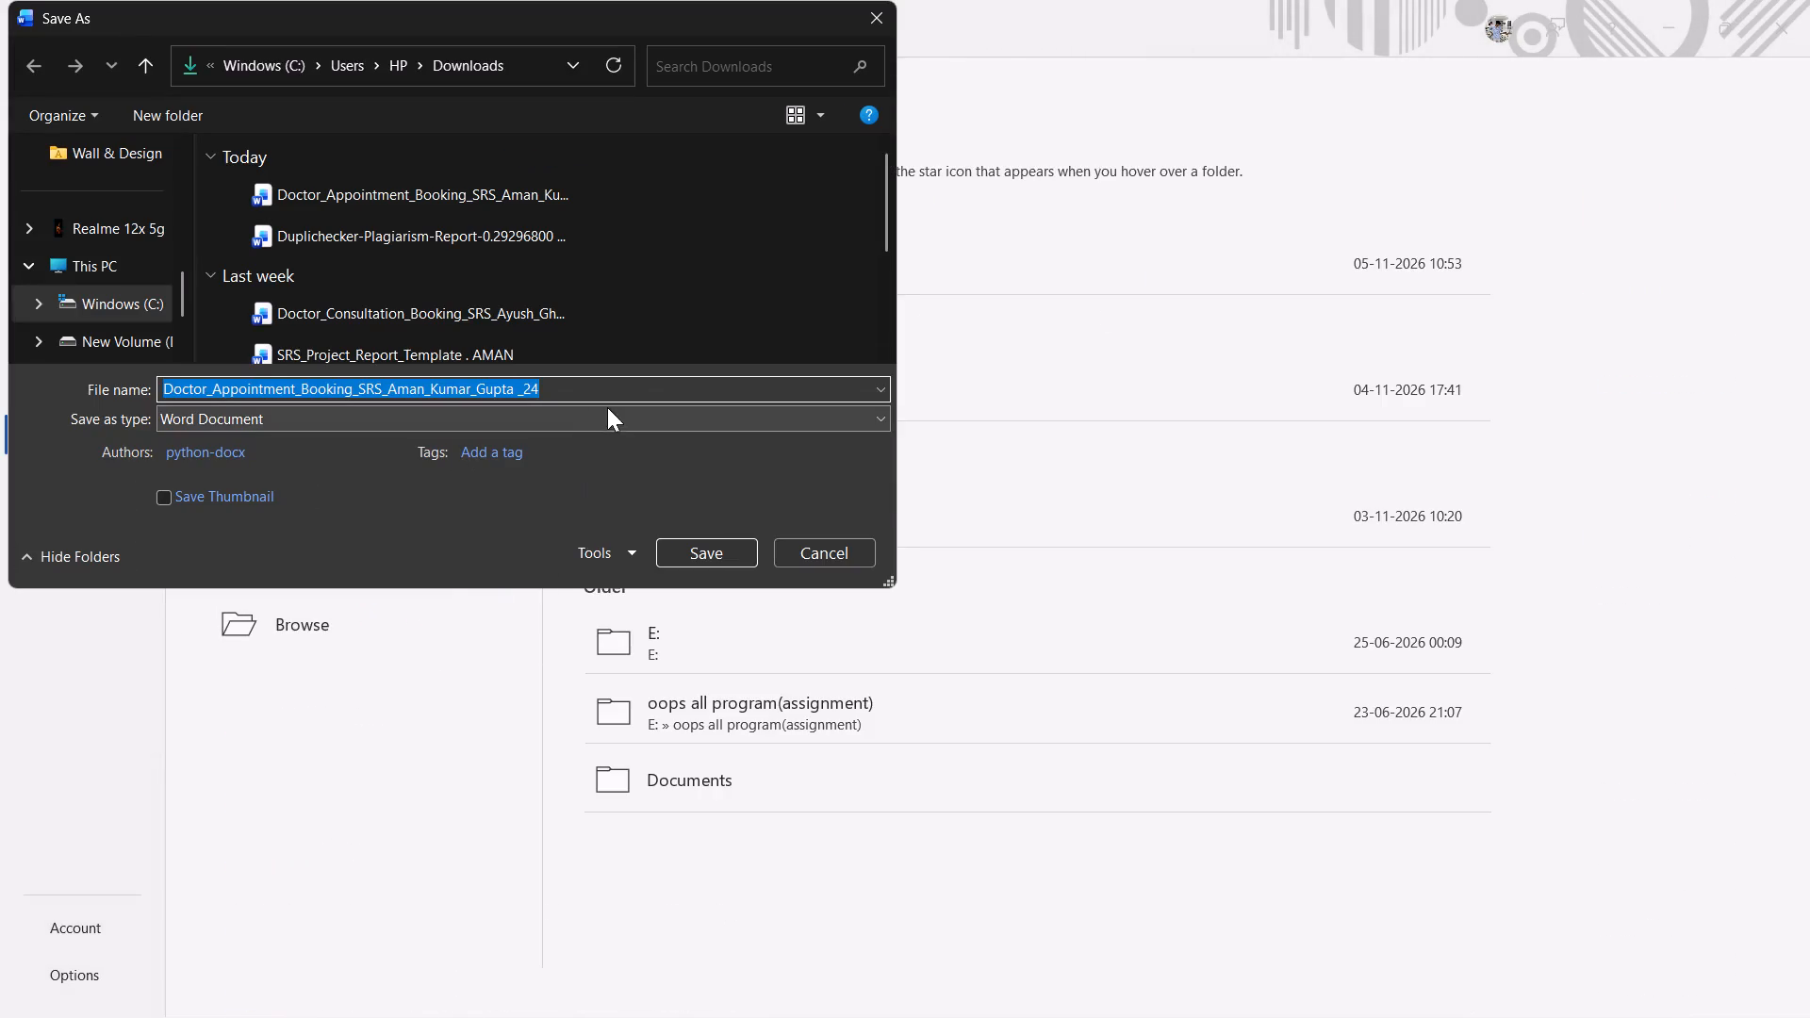
left_click(609, 395)
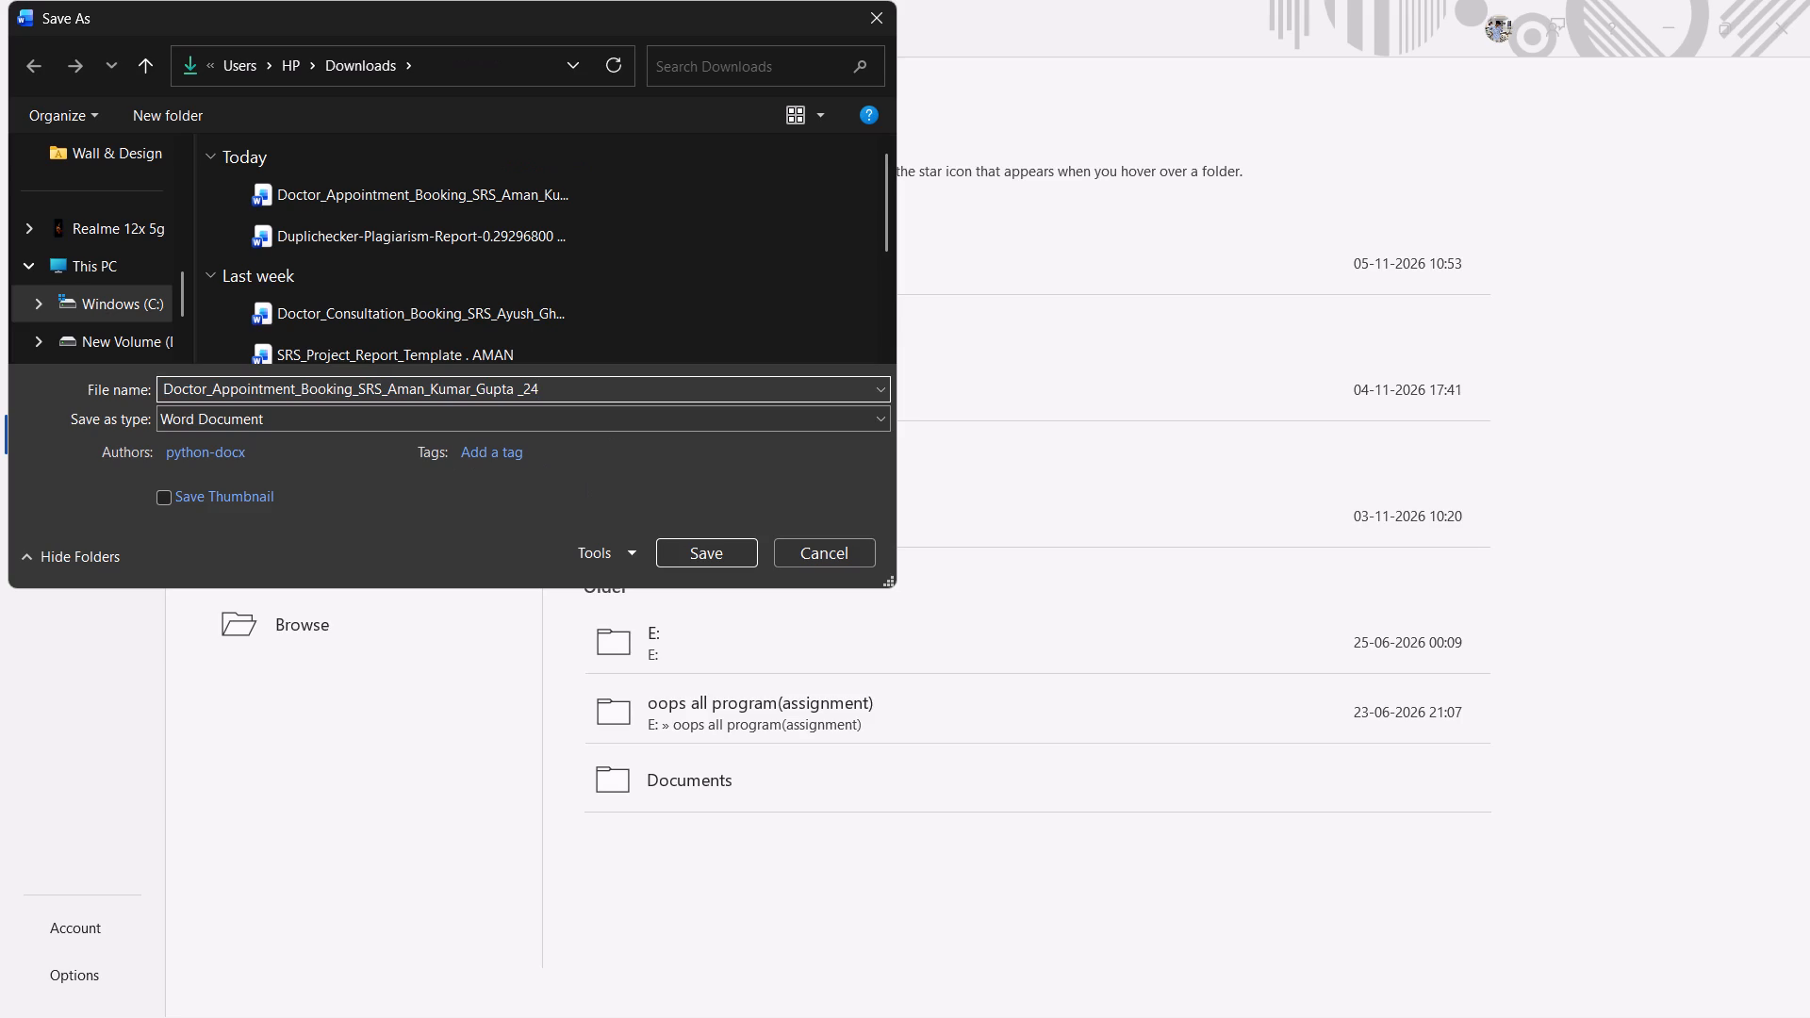
left_click(474, 418)
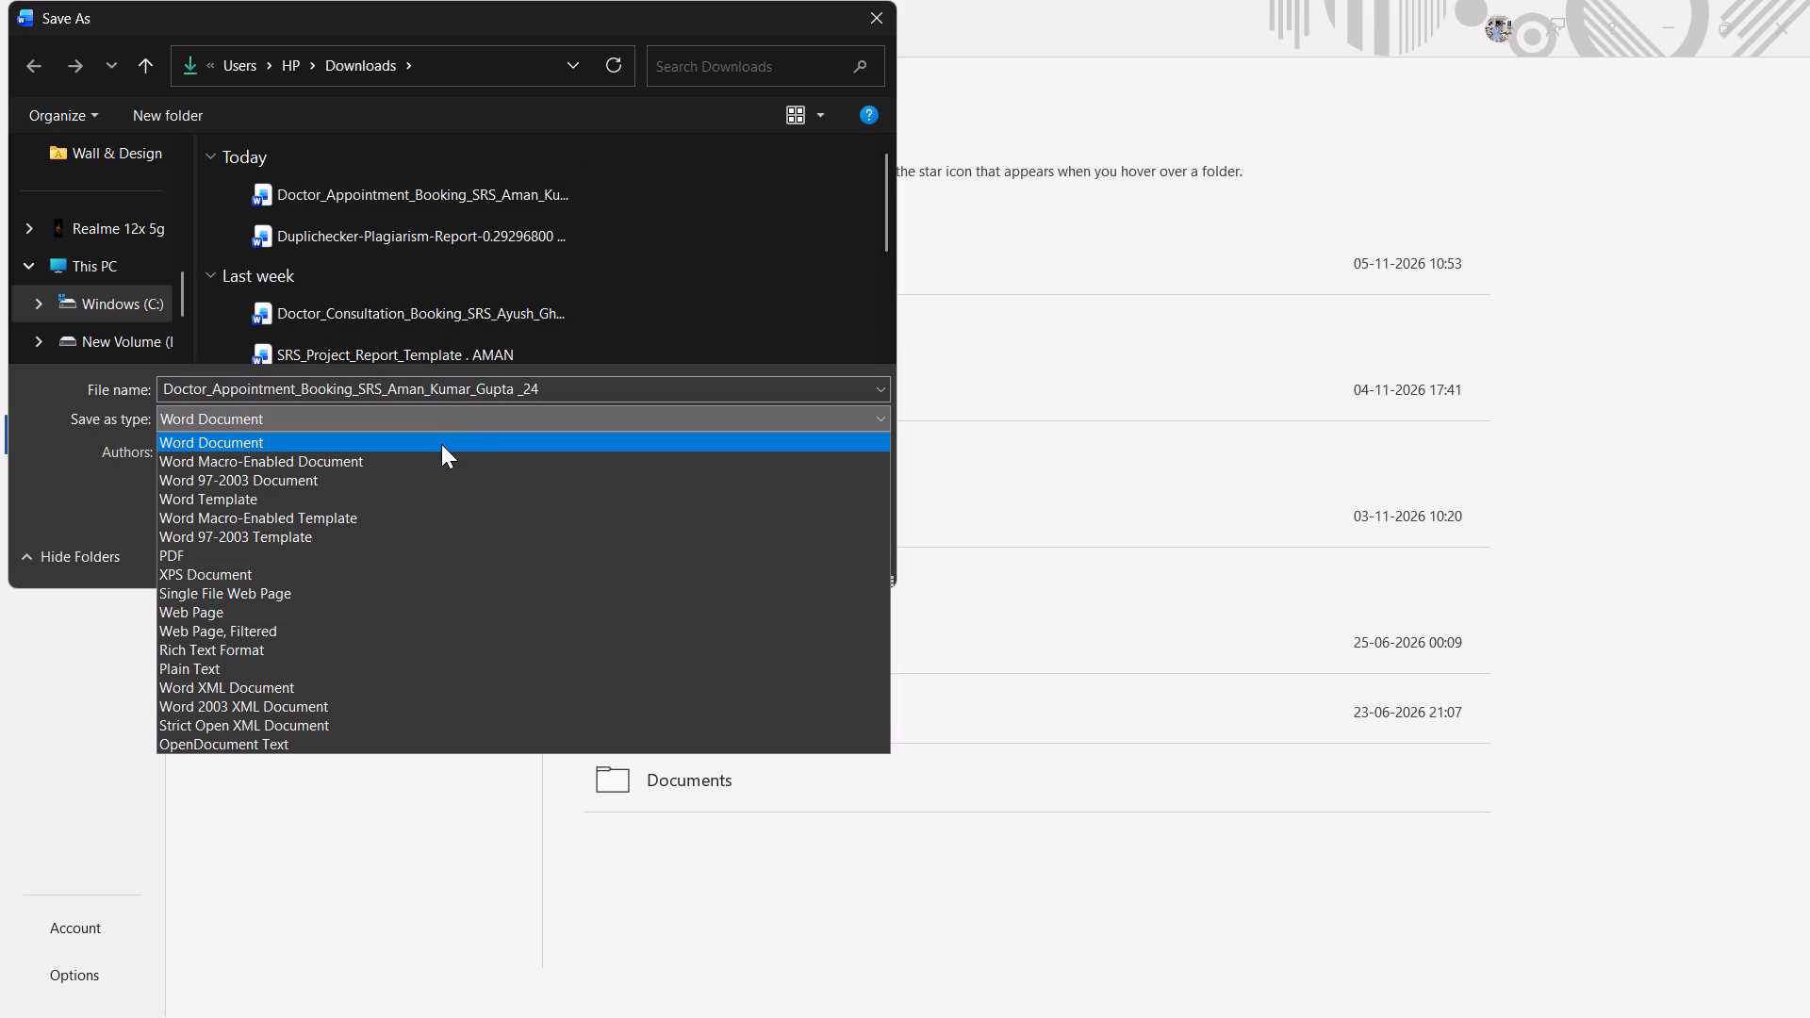
left_click(441, 444)
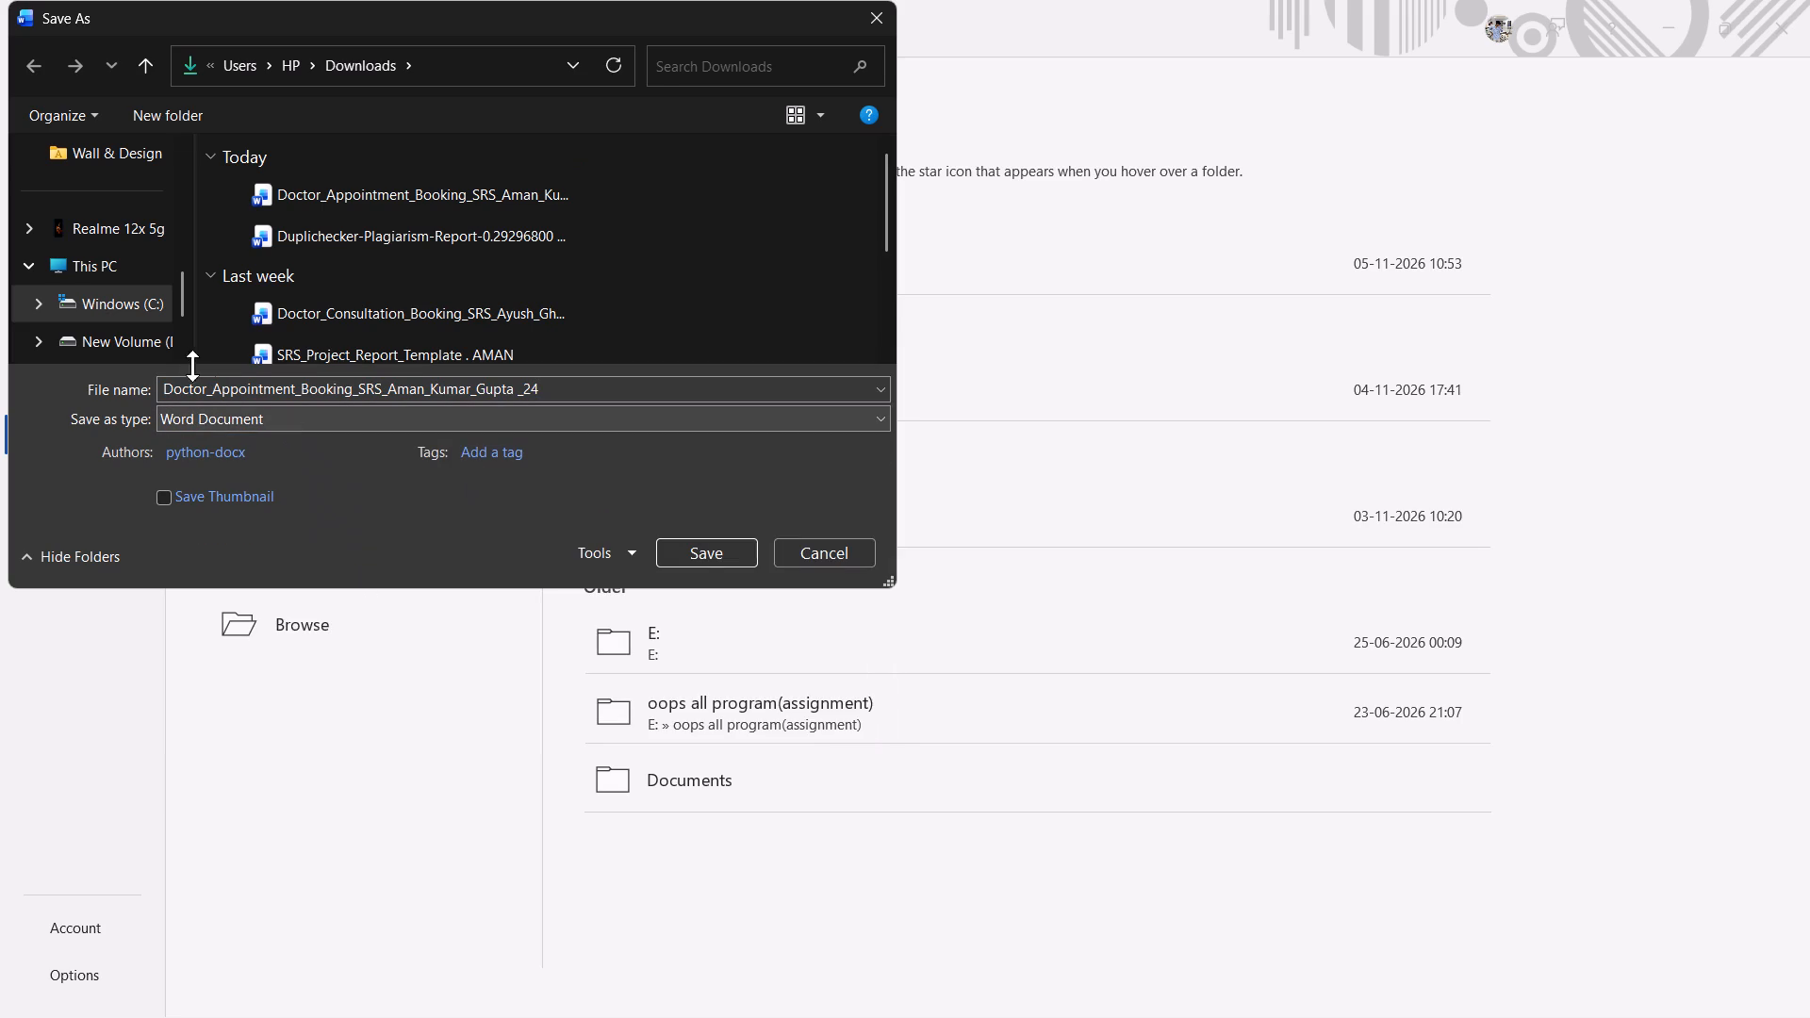
scroll(122, 296, "up", 3)
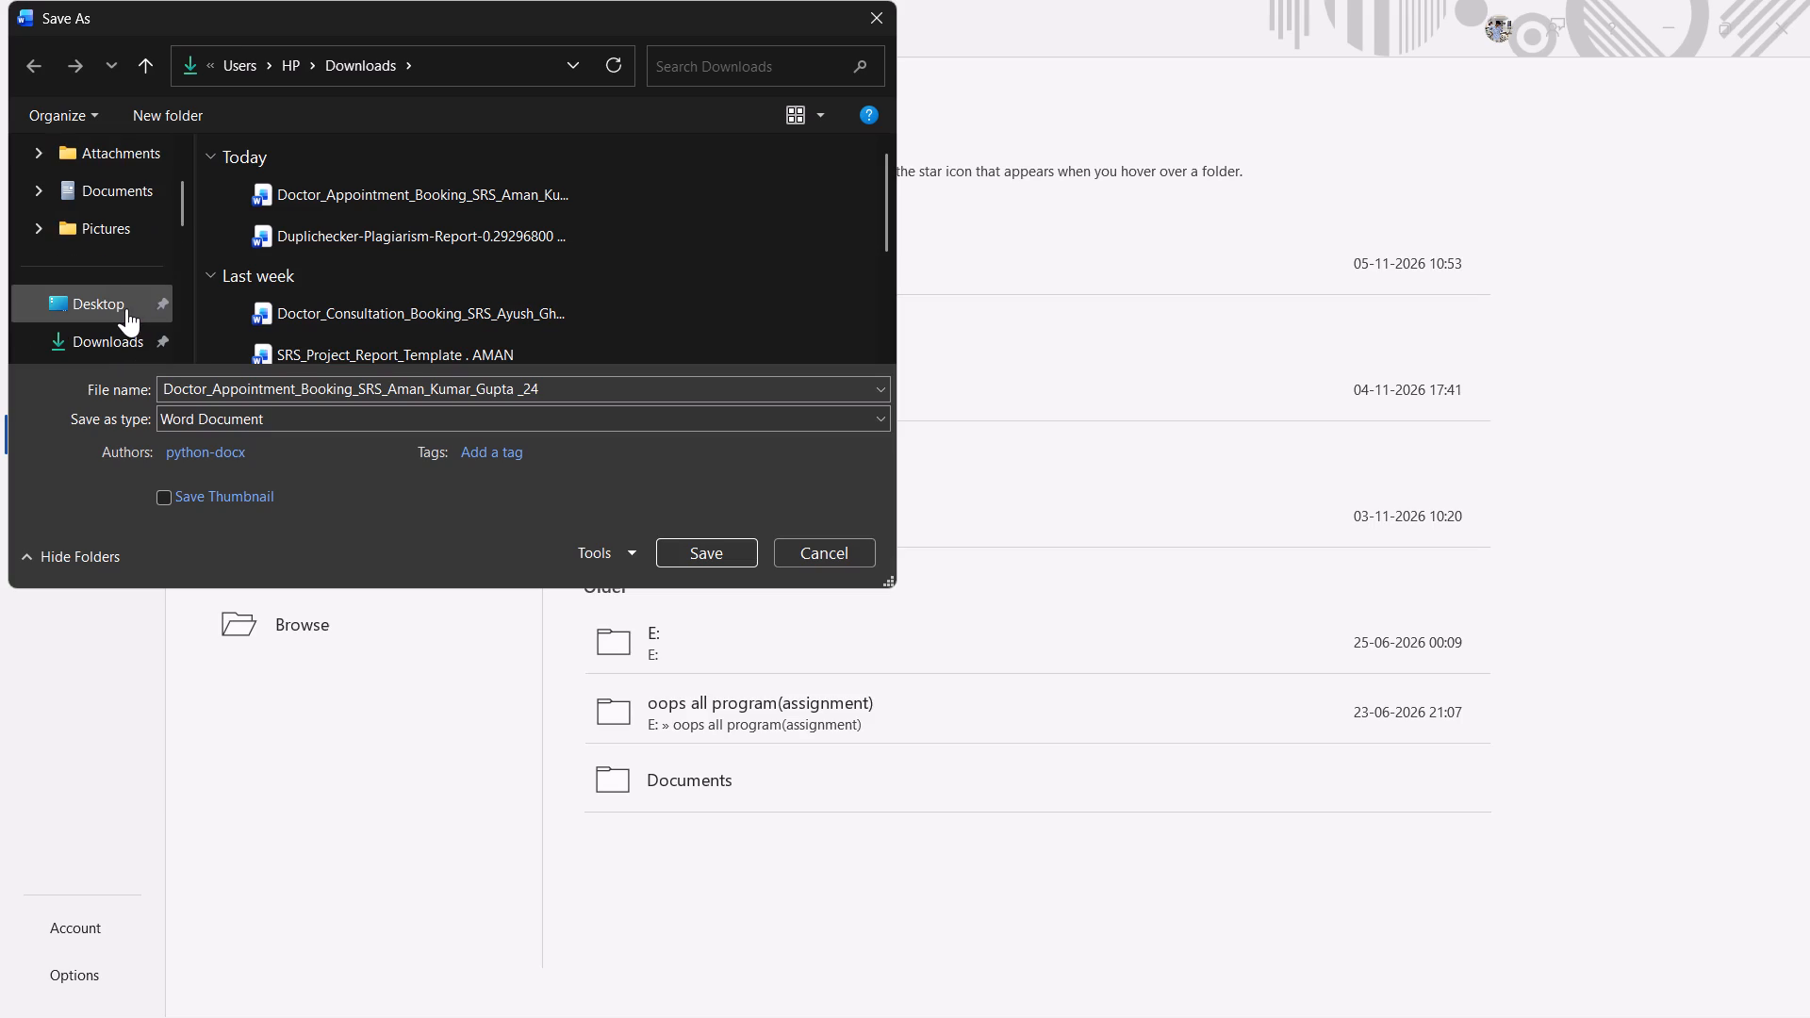
left_click(126, 308)
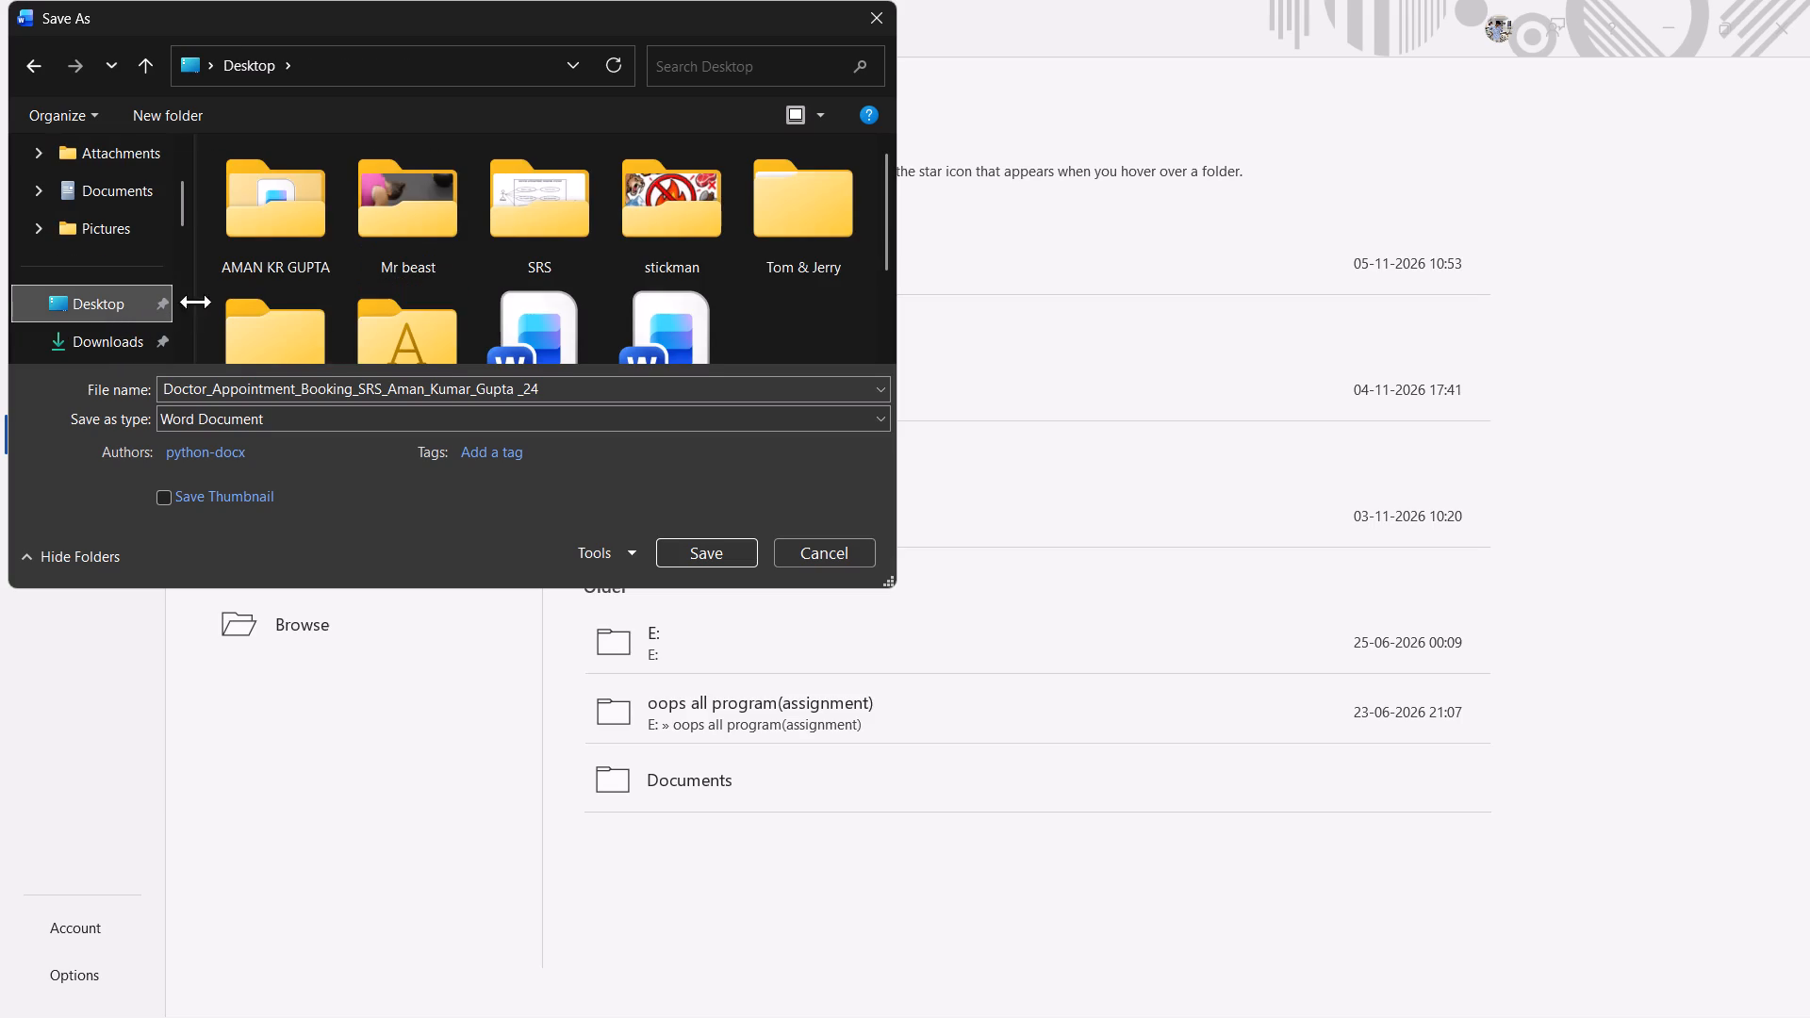
Create a new folder named "srs new" on the Desktop.
scroll(730, 282, "down", 4)
right_click(796, 251)
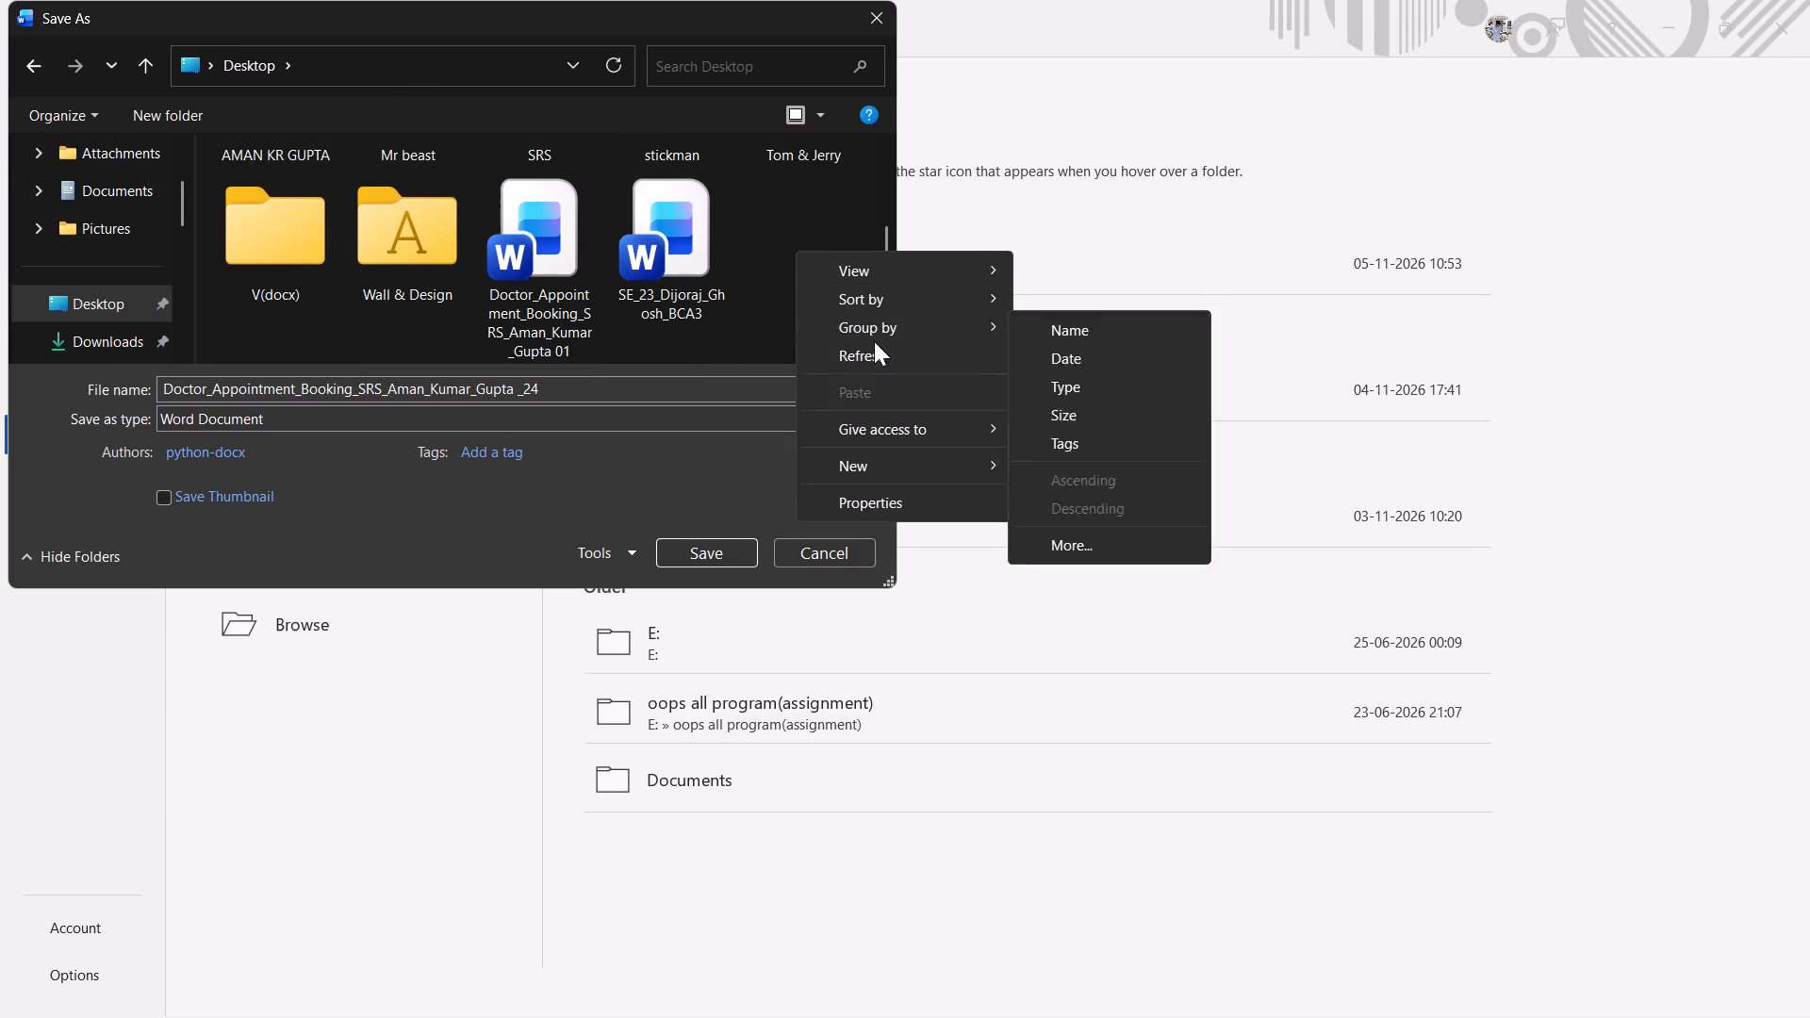
left_click(876, 460)
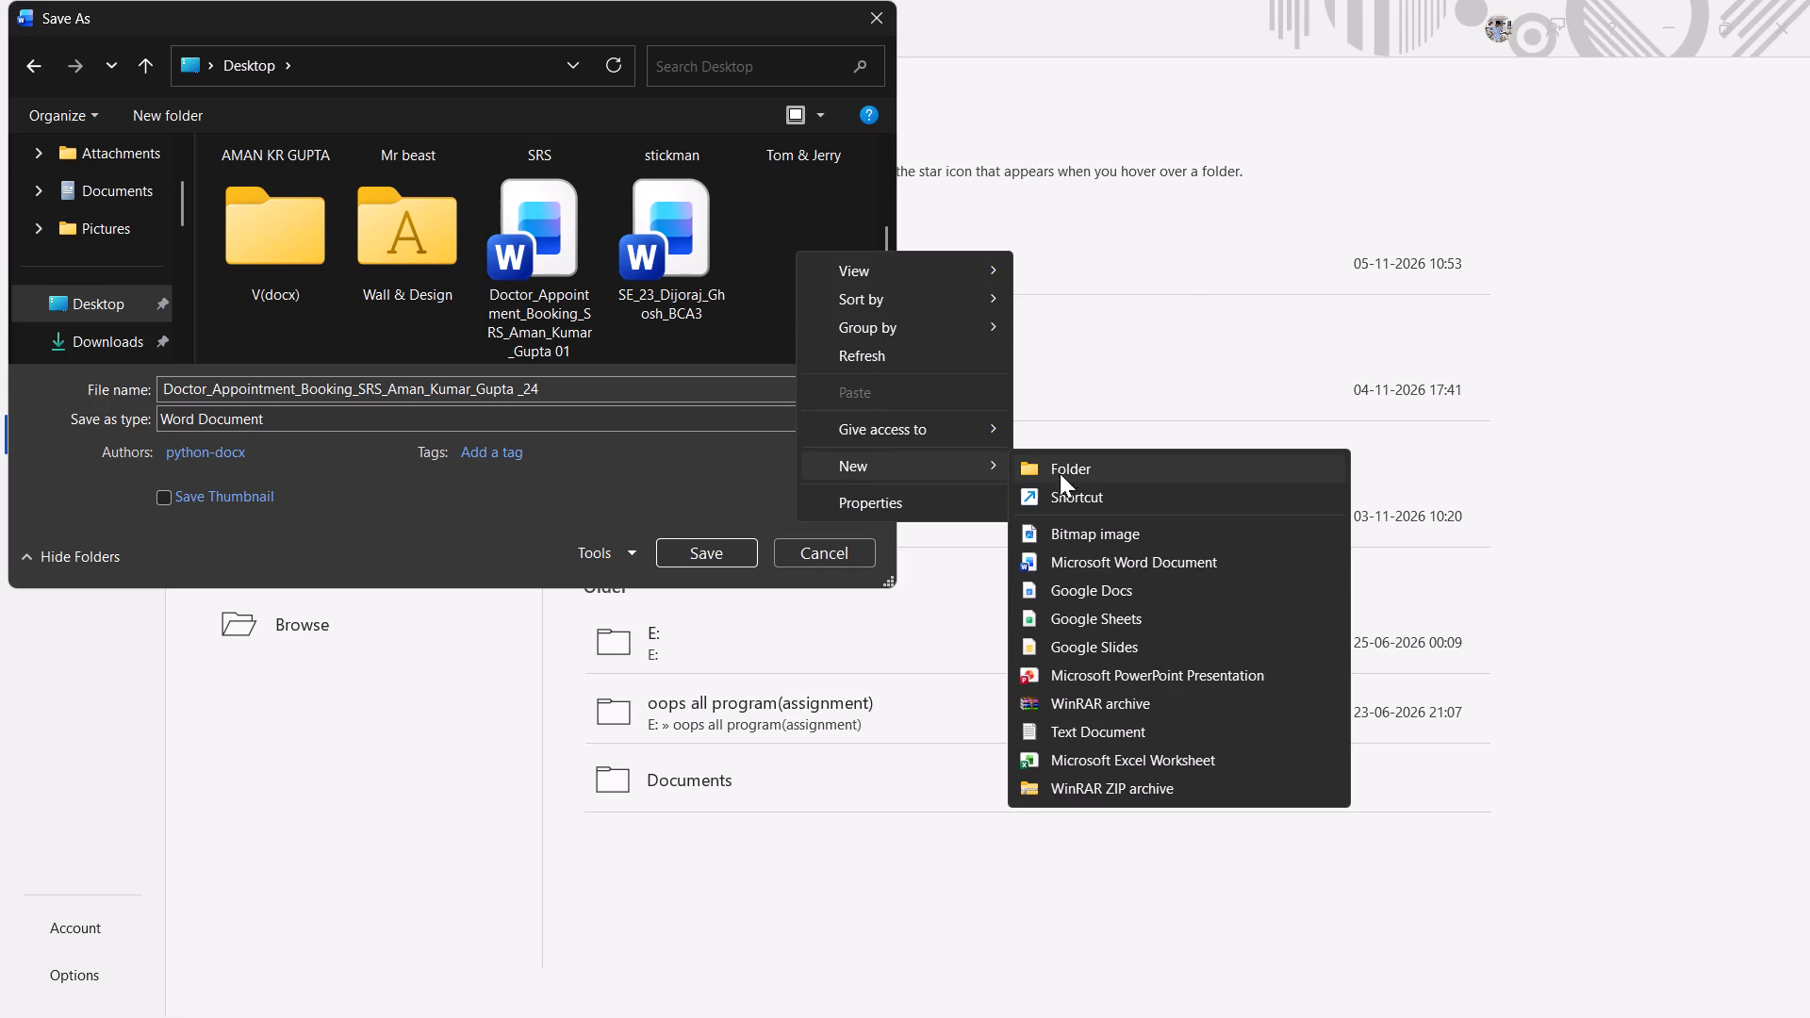
left_click(1081, 458)
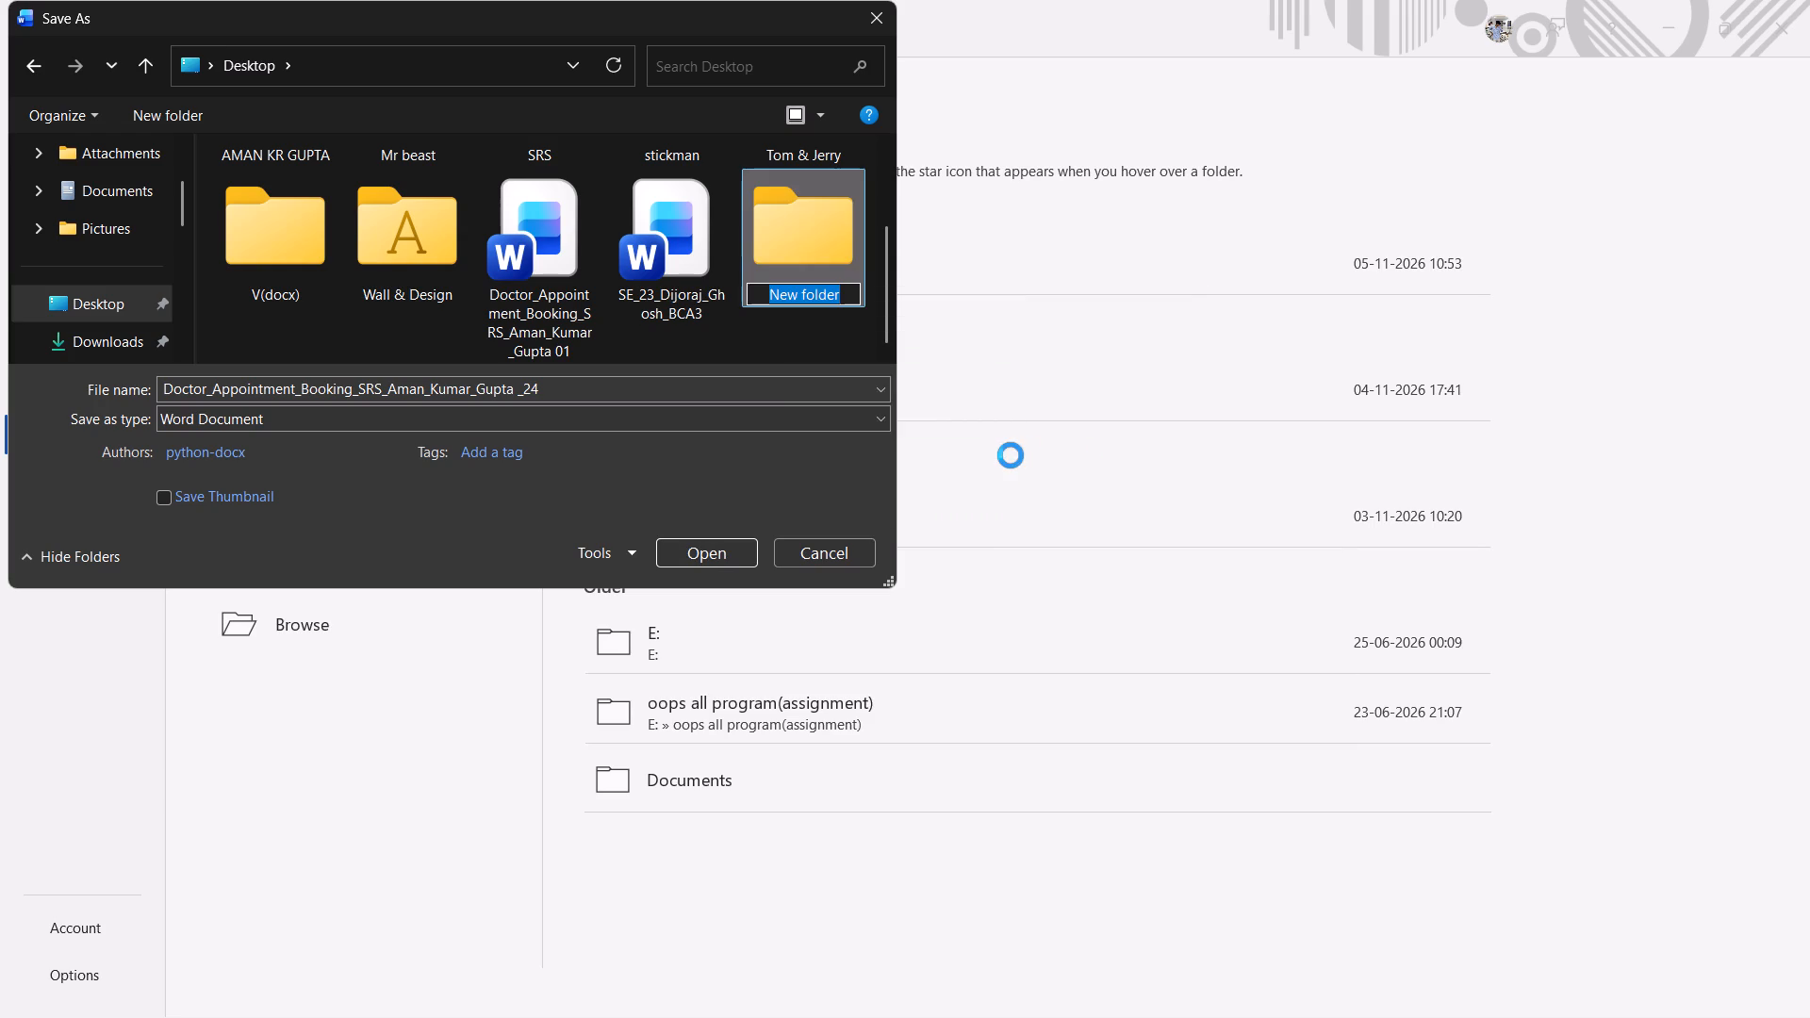
key("BackSpace")
type("srs new")
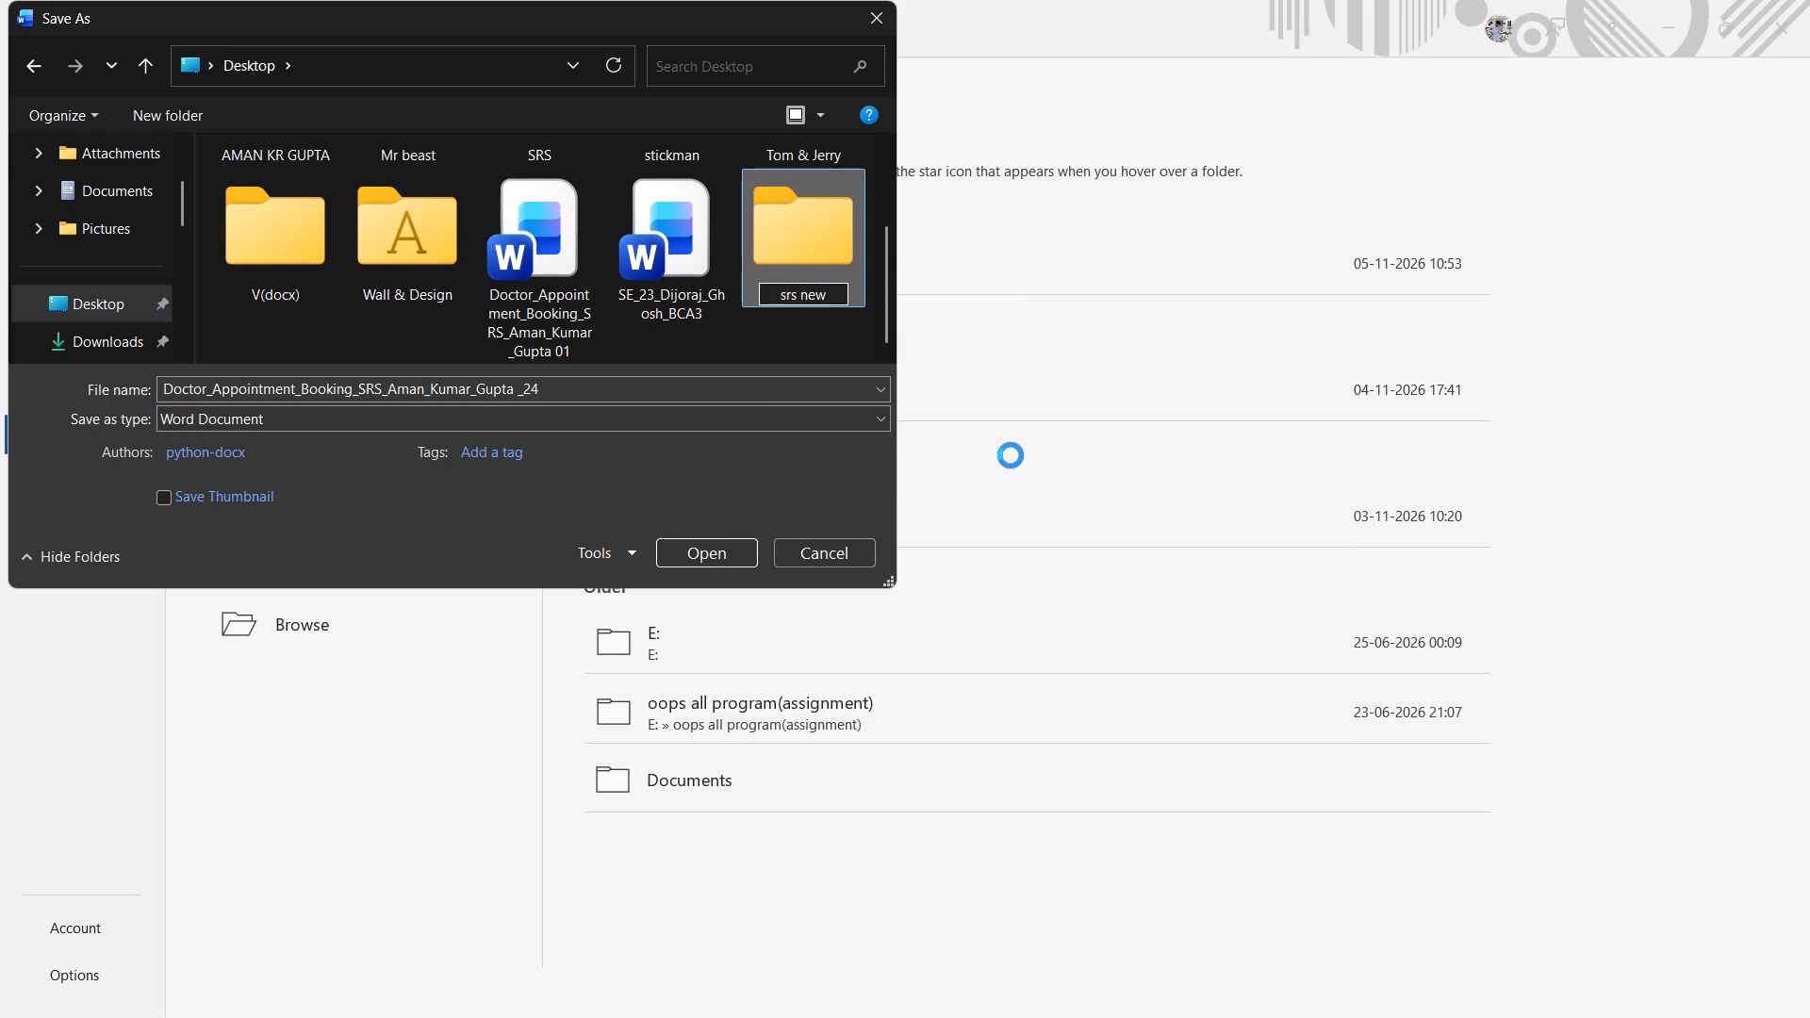
key("Return")
Save the copy of the document inside the "srs new" folder.
double_click(805, 266)
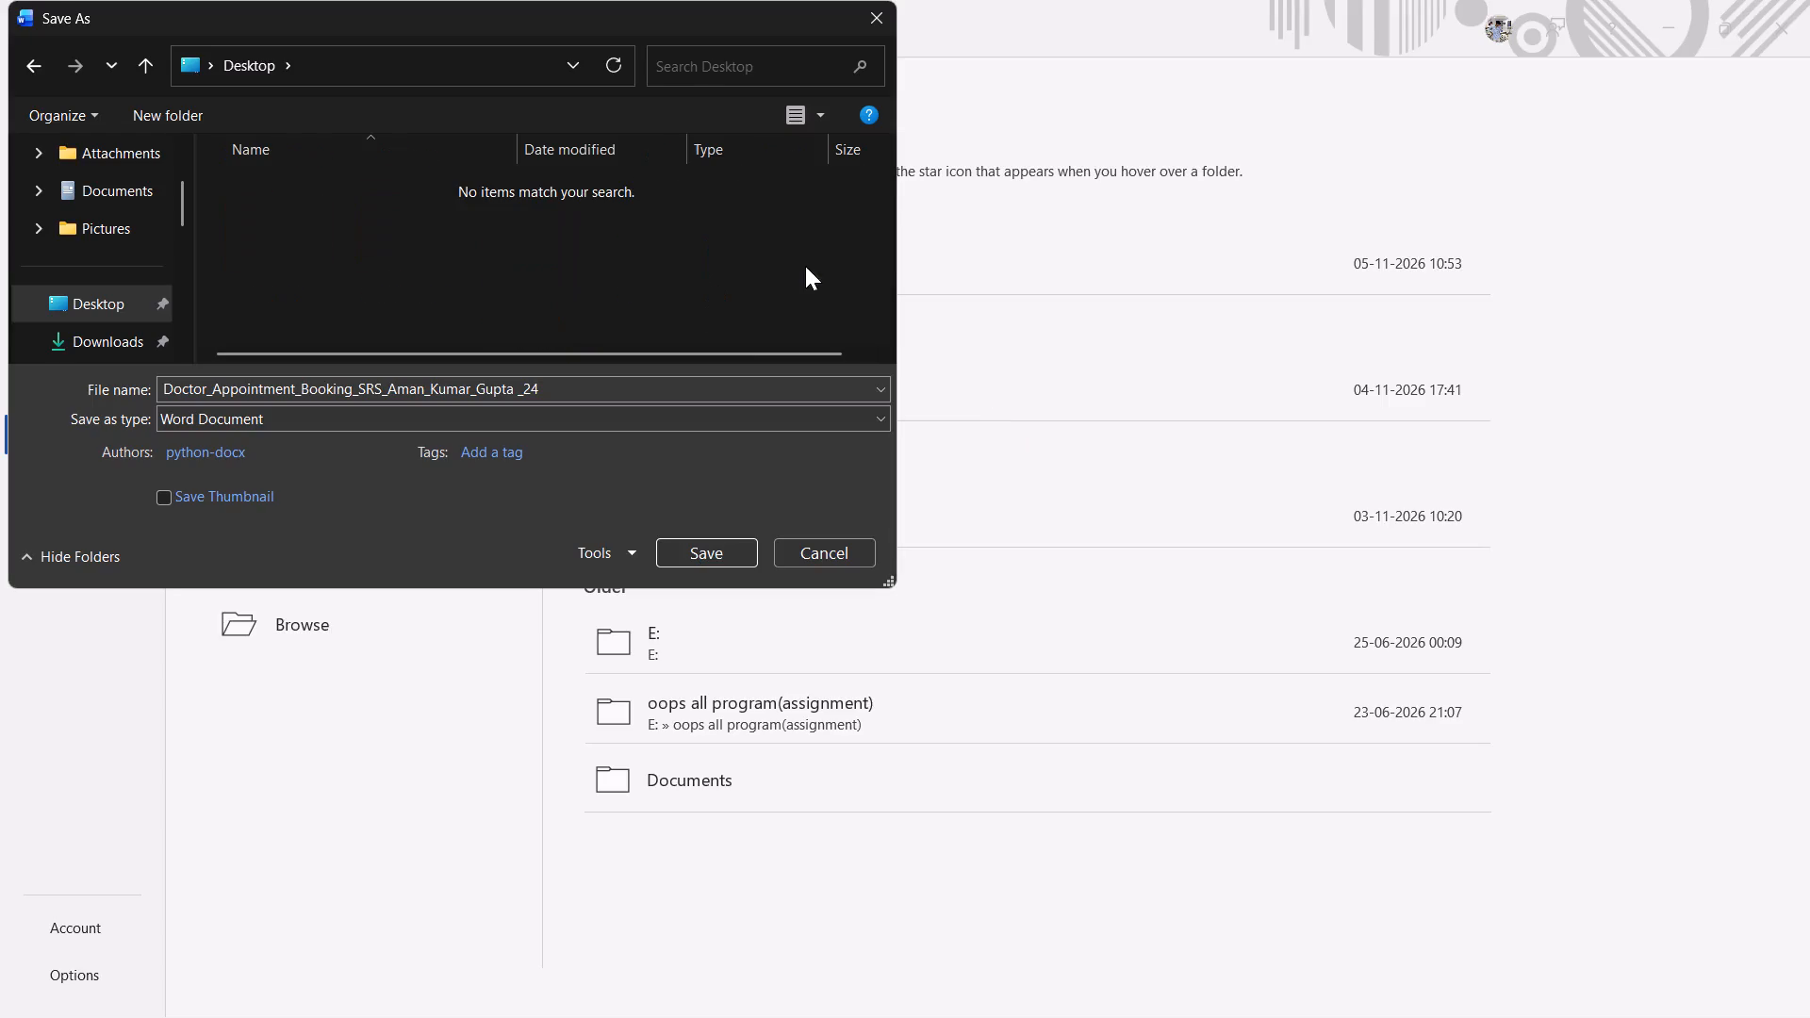
left_click(748, 554)
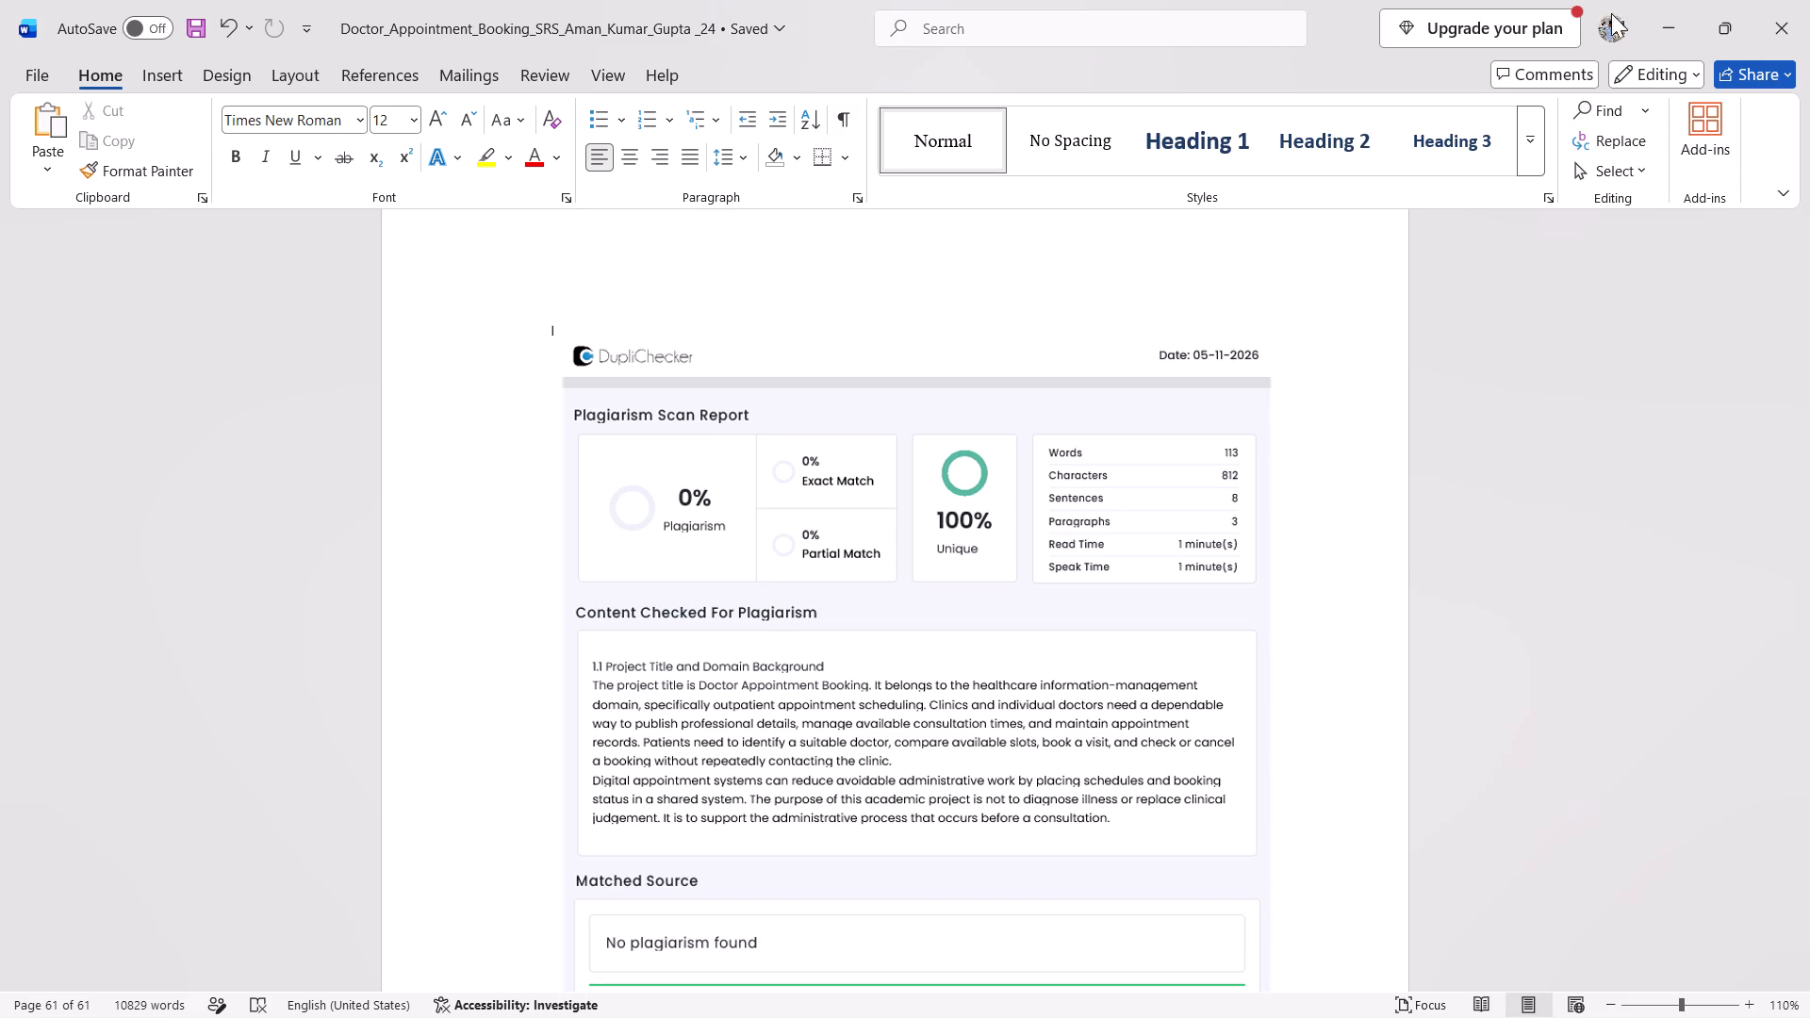
Switch to Chrome and search the web for "word compressor 1 mb" in a new tab.
left_click(1675, 0)
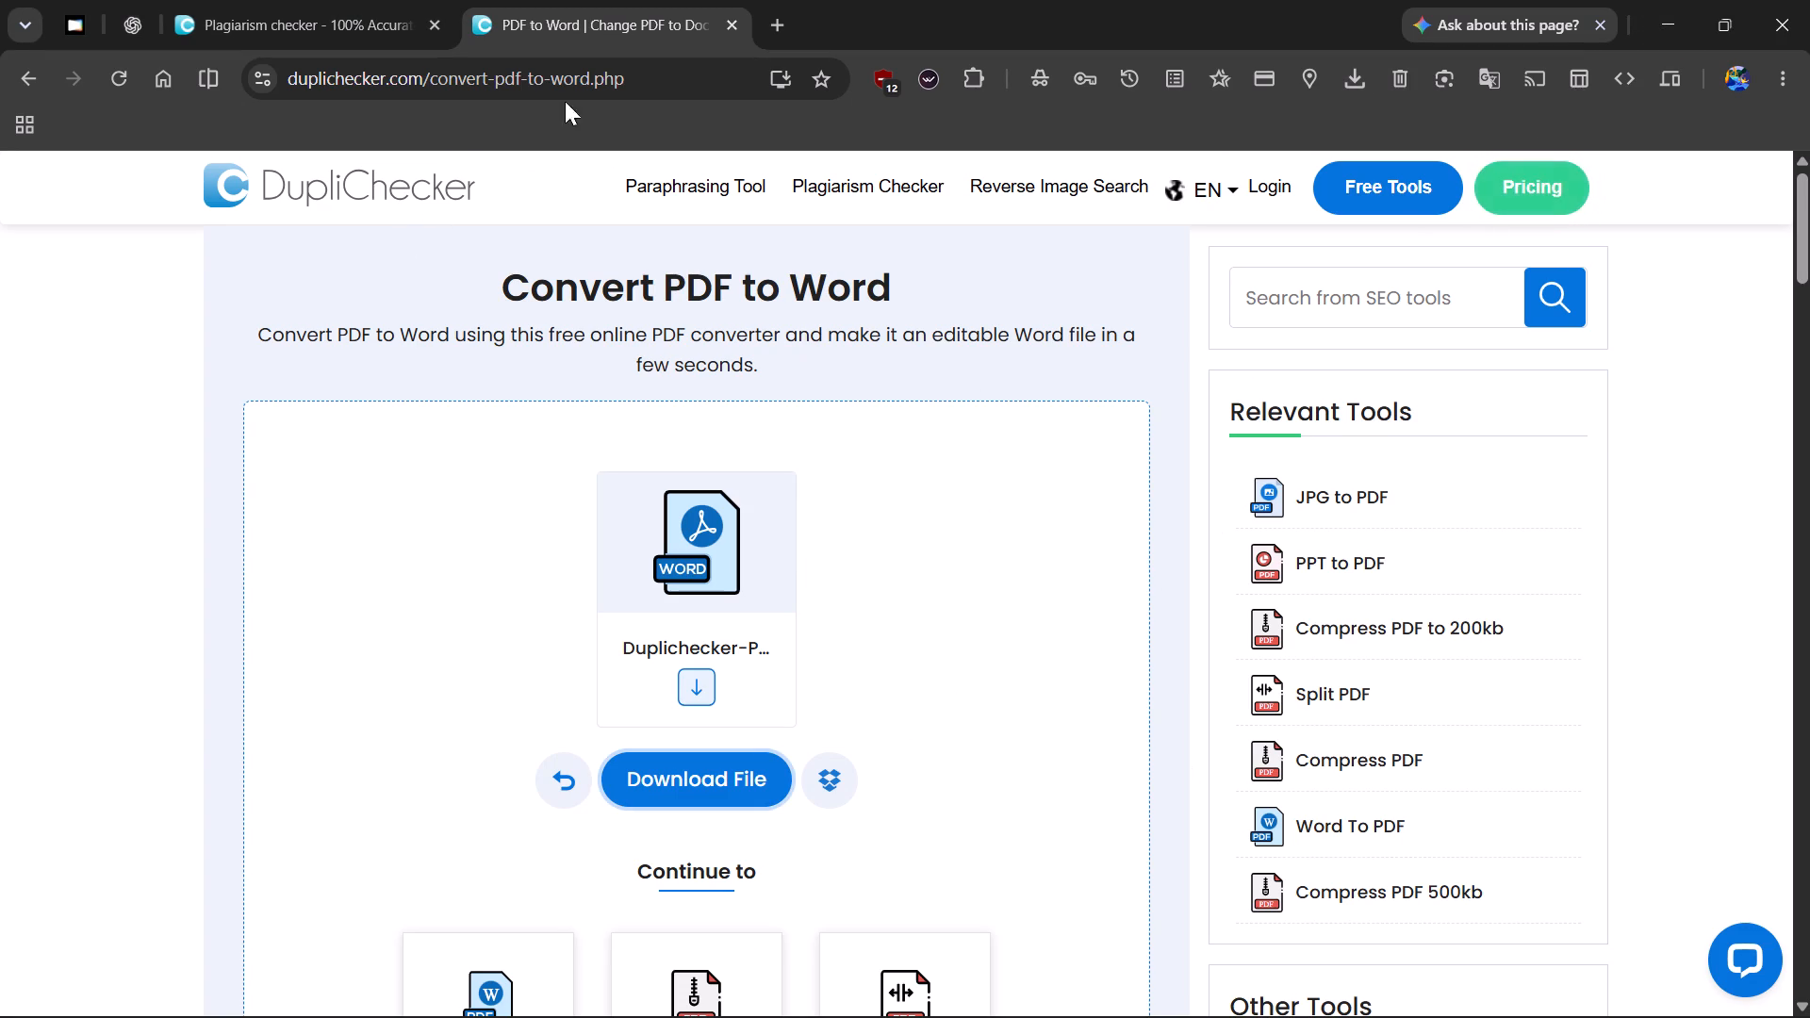
left_click(770, 8)
left_click(469, 70)
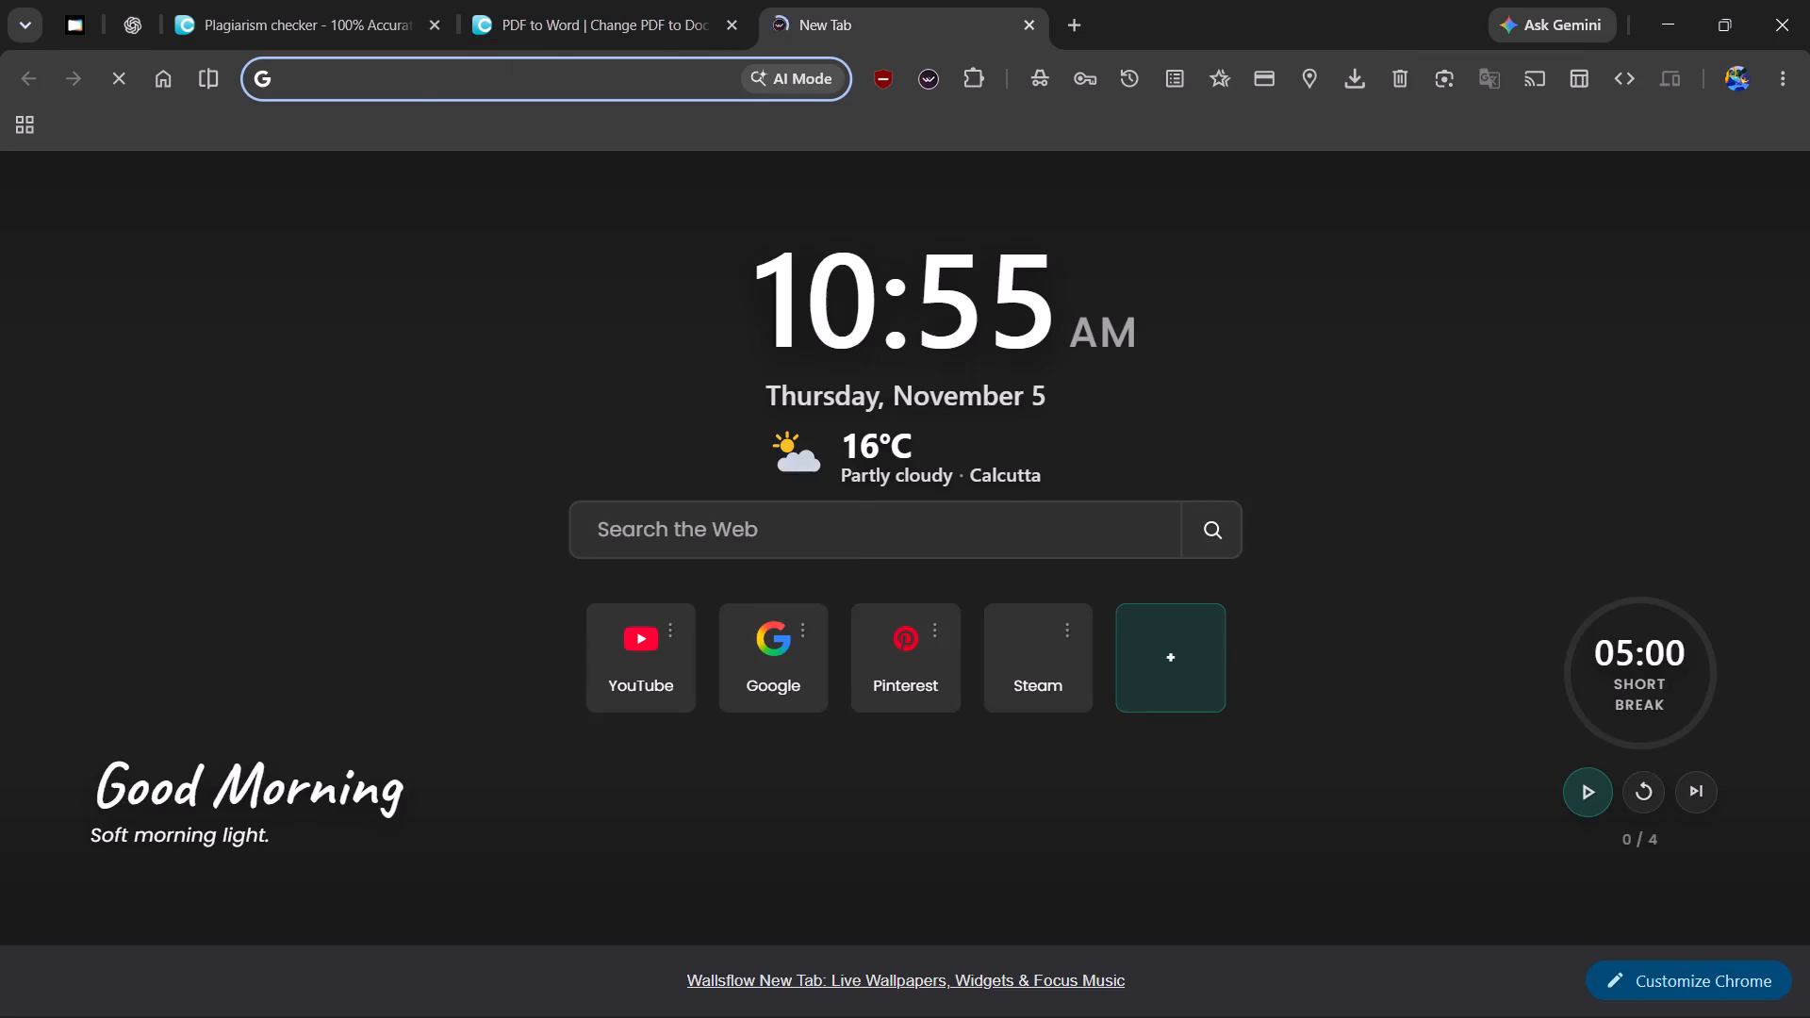
type("word")
key("space")
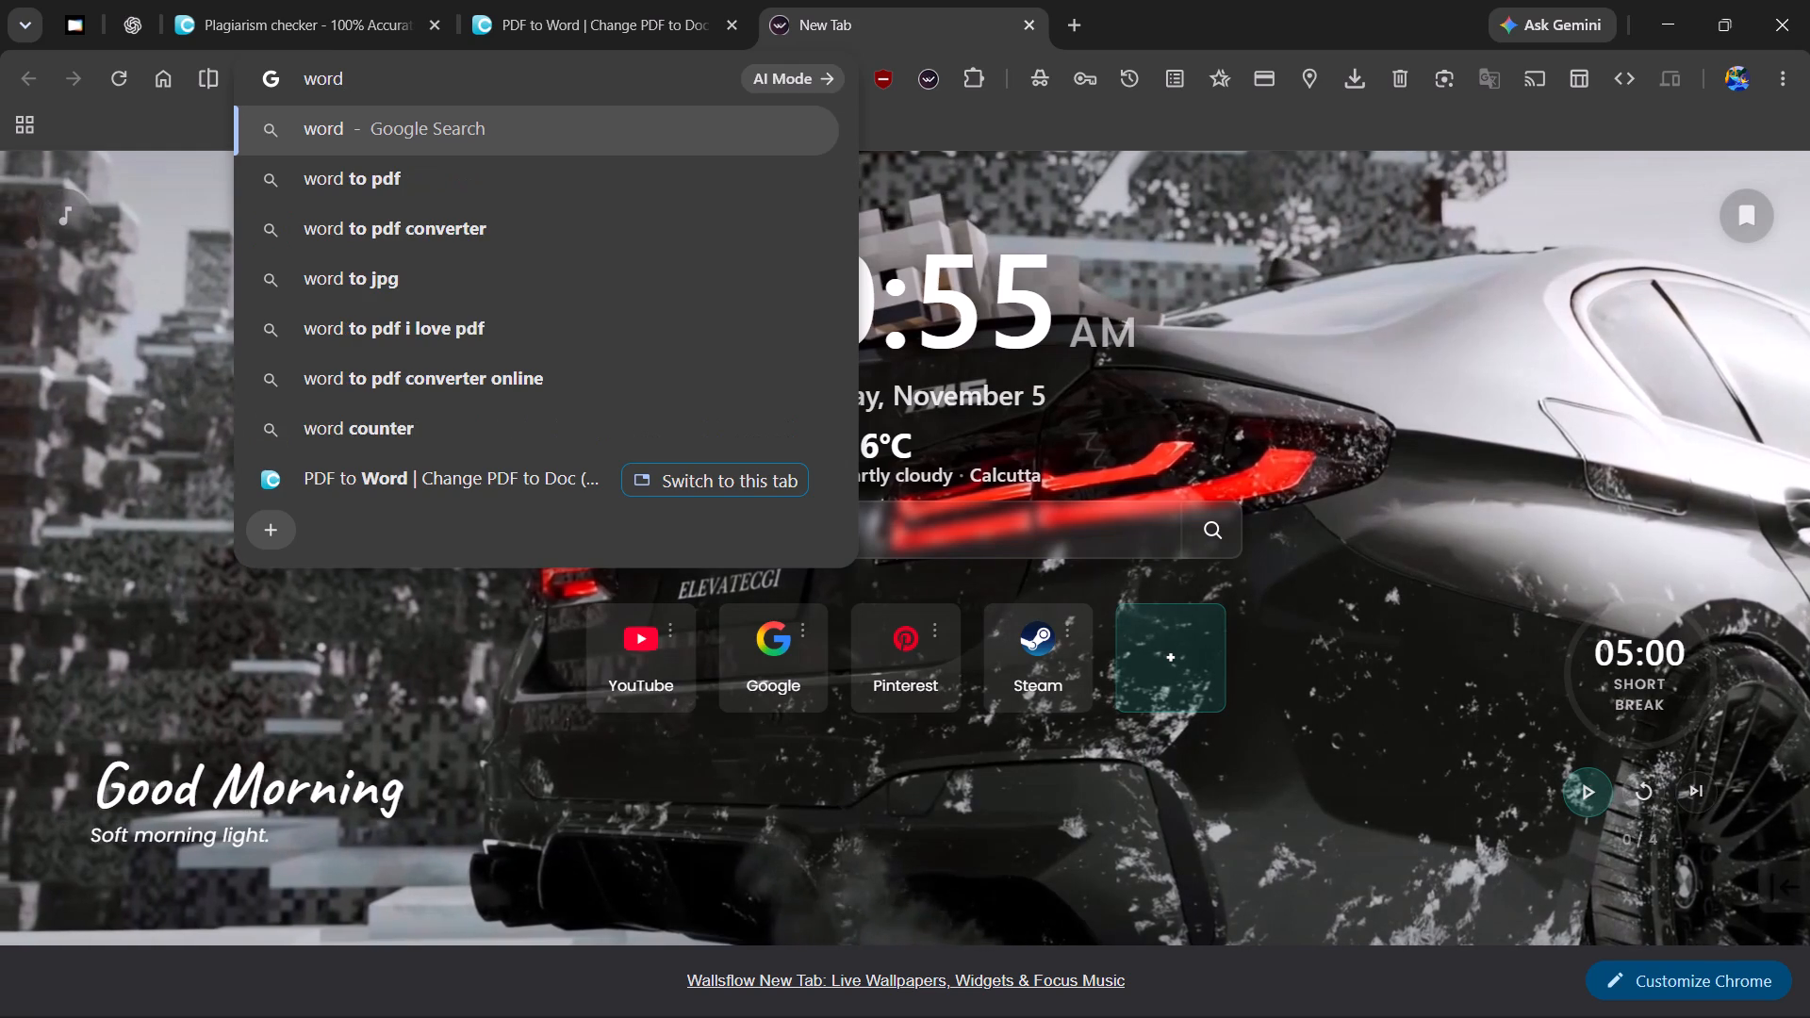
type("compres")
type("sor")
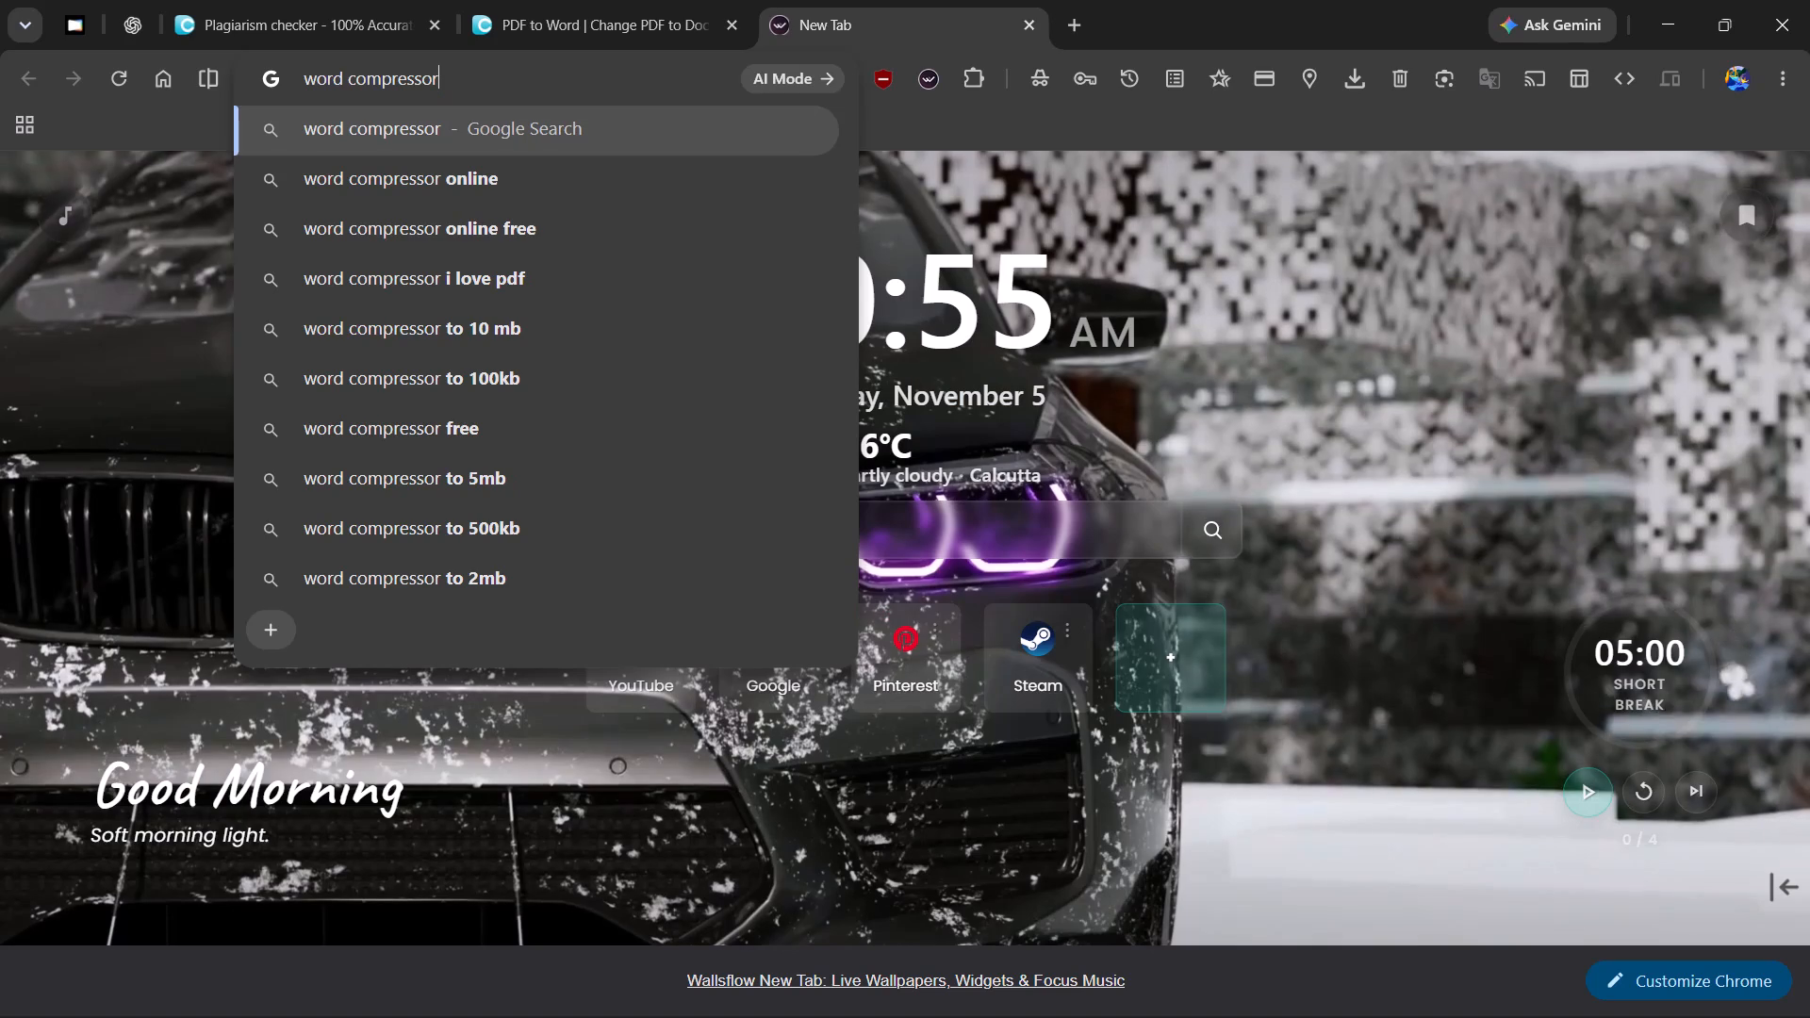
key("space")
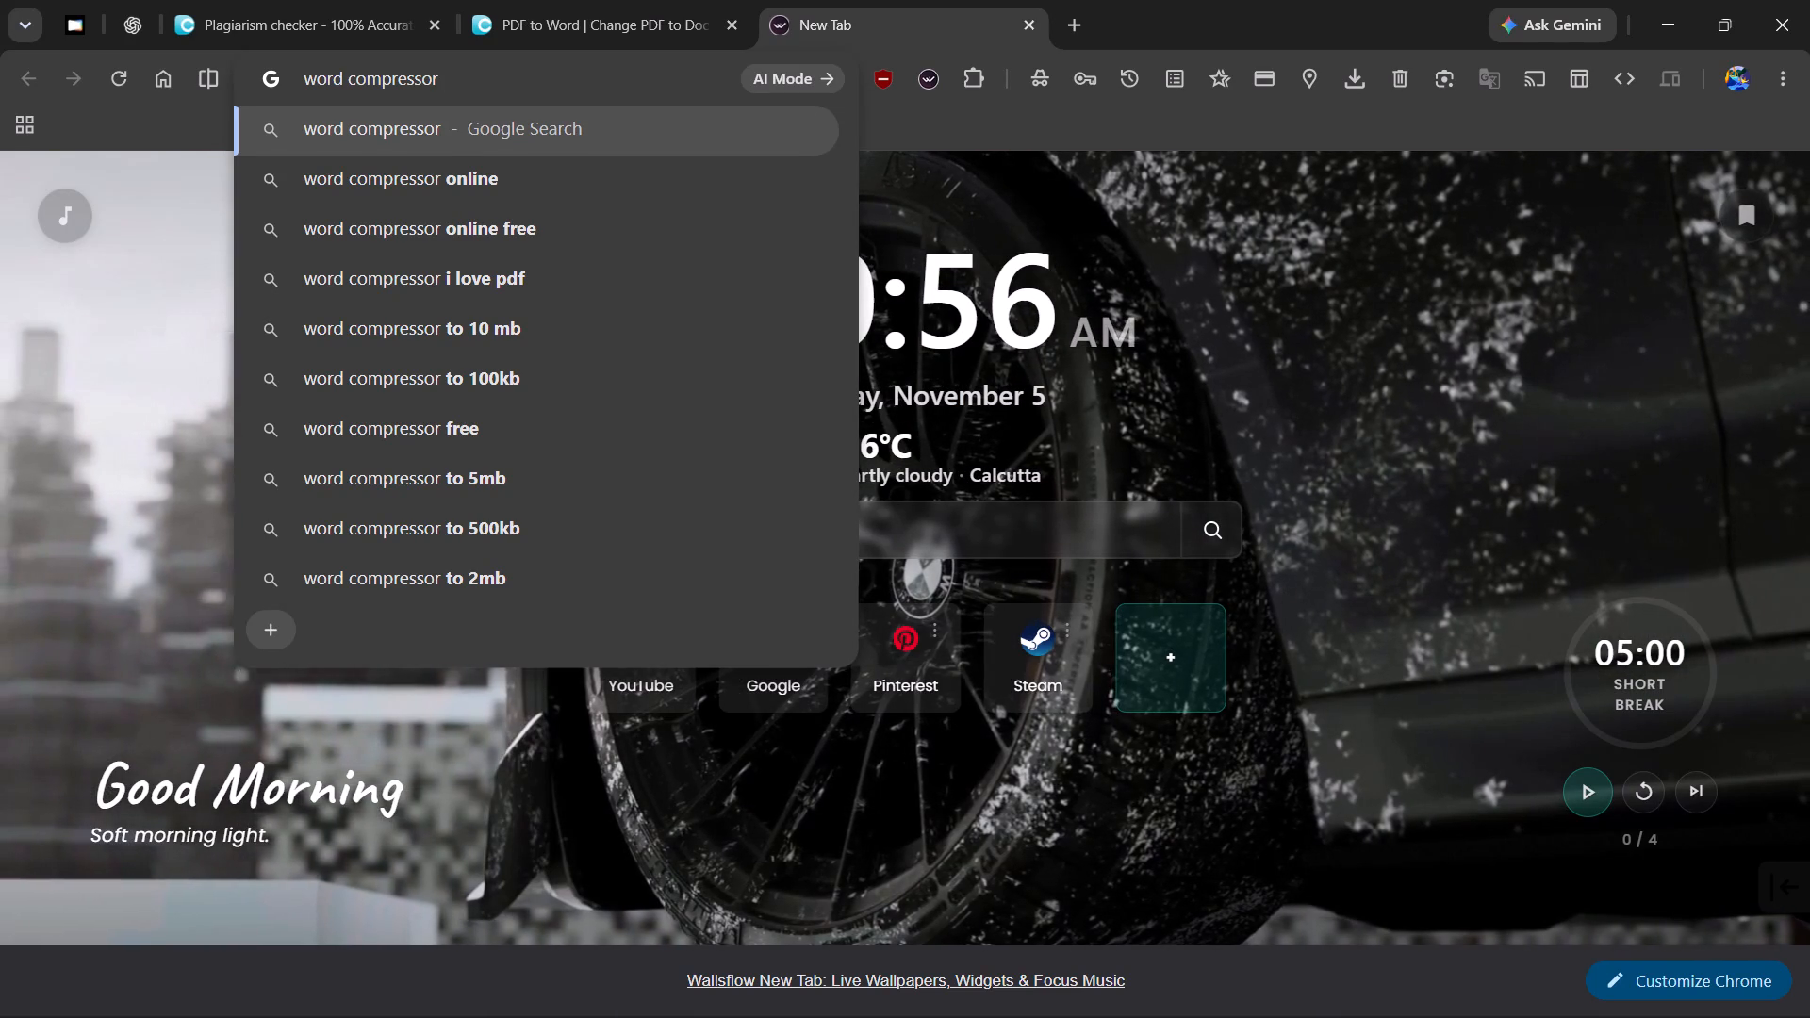
type("1 mb")
key("Return")
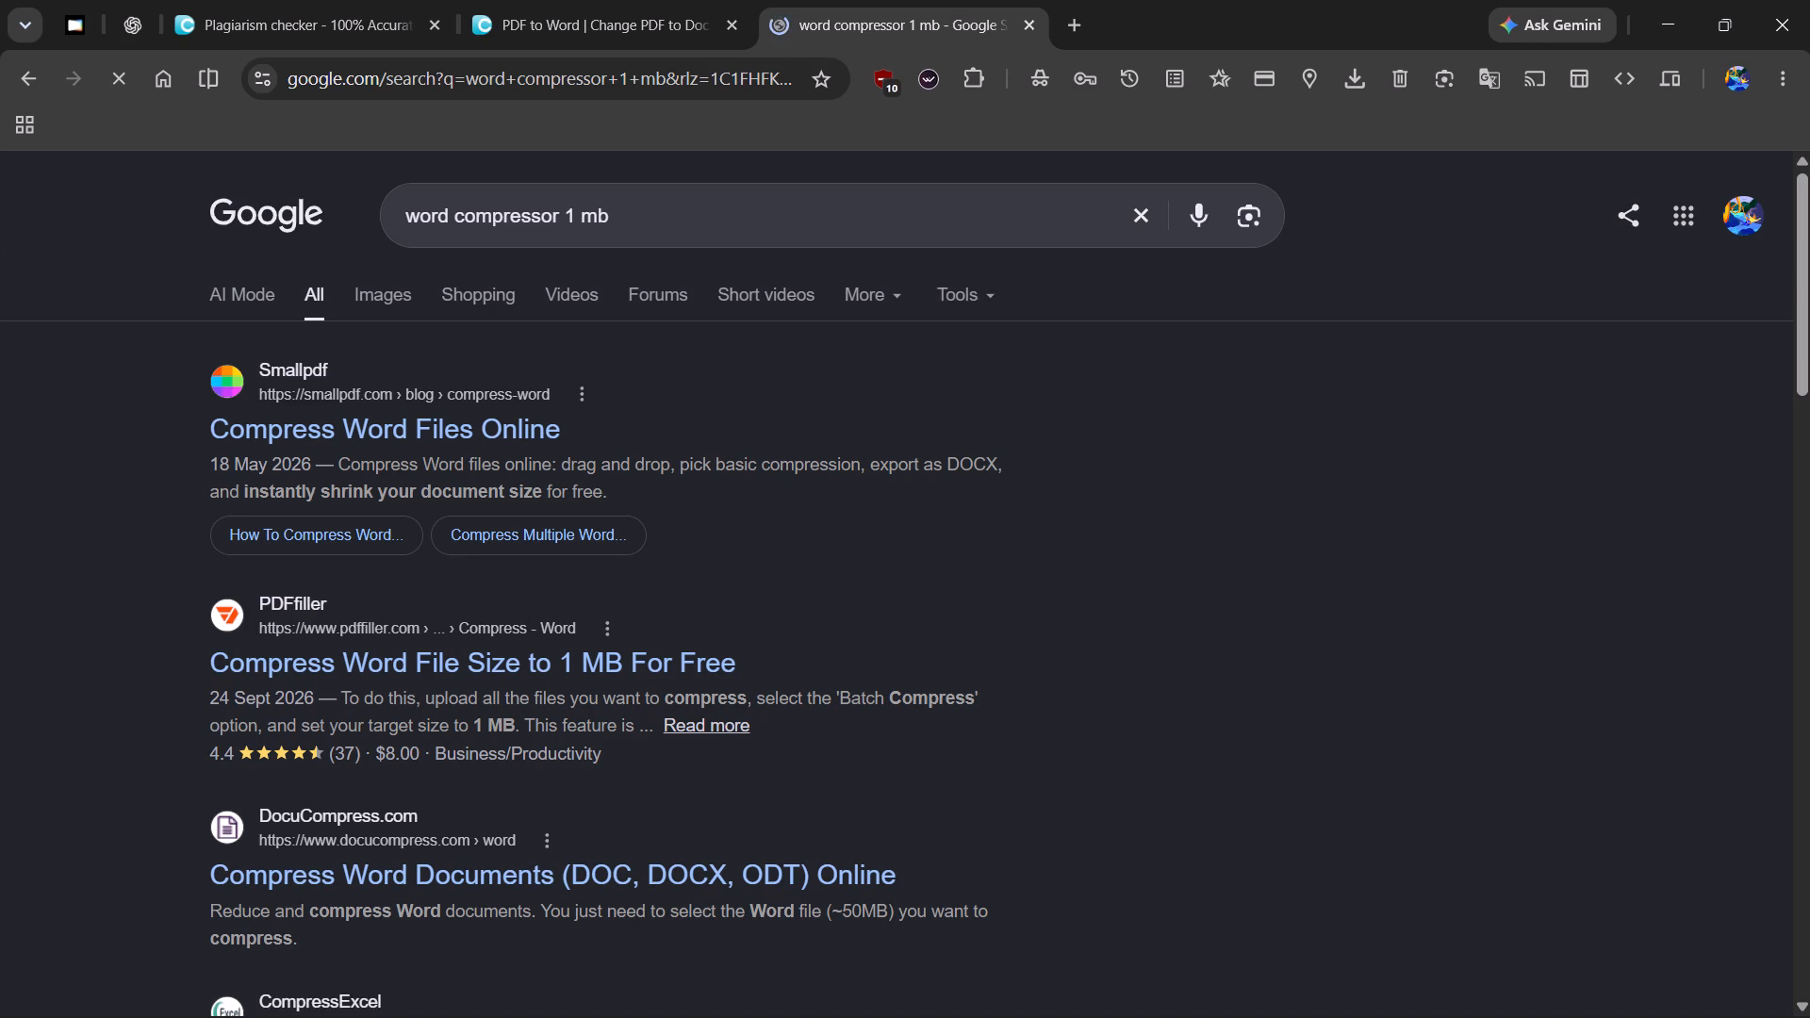
Open the PDFfiller result for compressing Word files to 1 MB and try to select a file from the device.
left_click(500, 667)
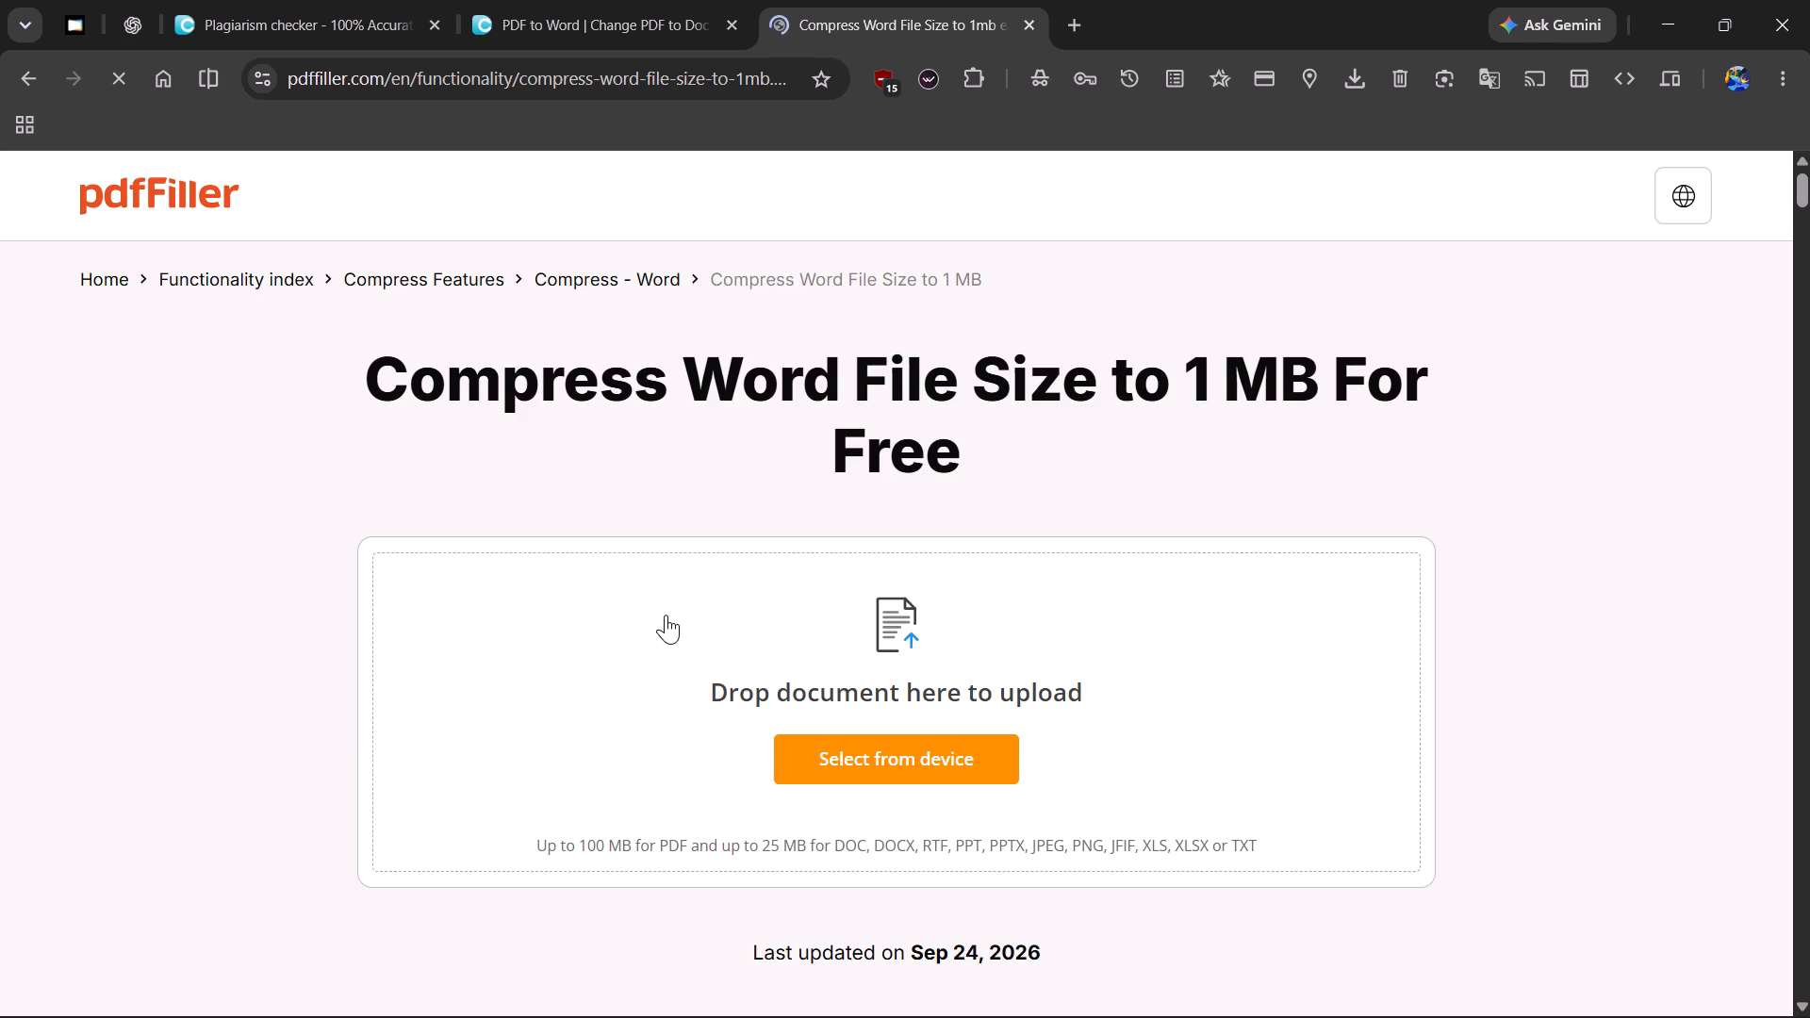
left_click(905, 773)
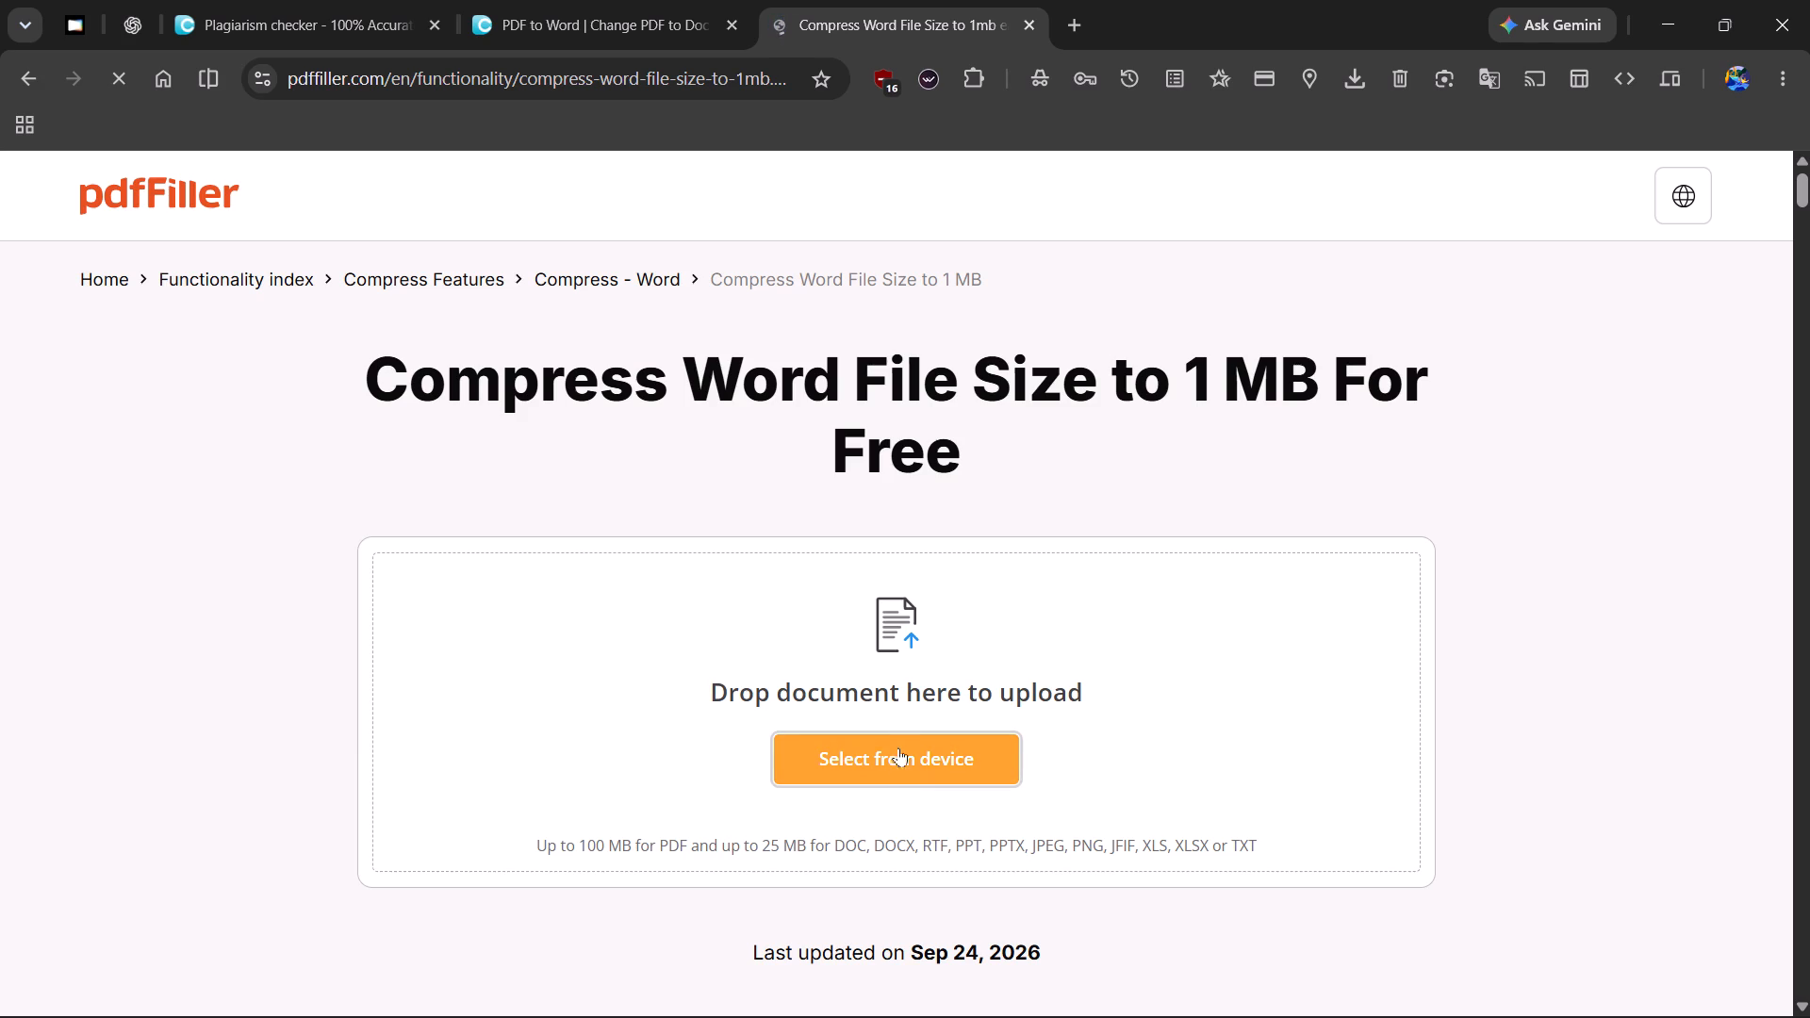
Close the DupliChecker PDF to Word tab.
left_click(731, 25)
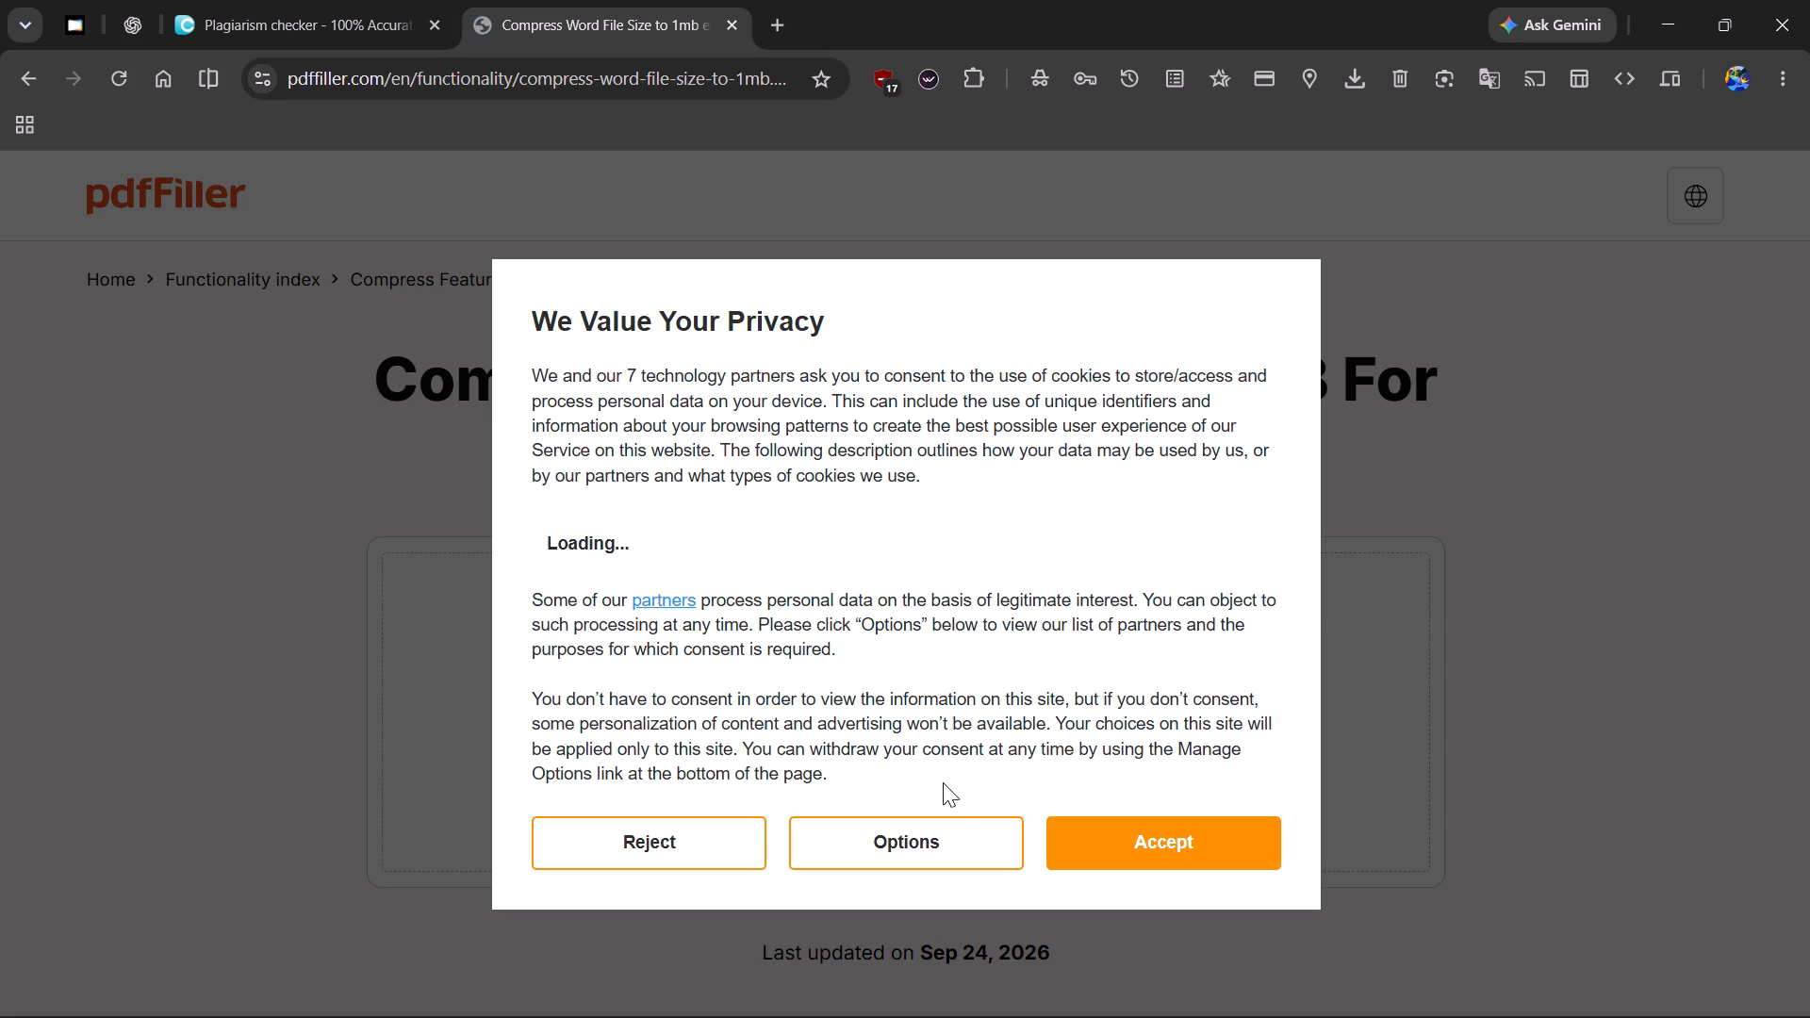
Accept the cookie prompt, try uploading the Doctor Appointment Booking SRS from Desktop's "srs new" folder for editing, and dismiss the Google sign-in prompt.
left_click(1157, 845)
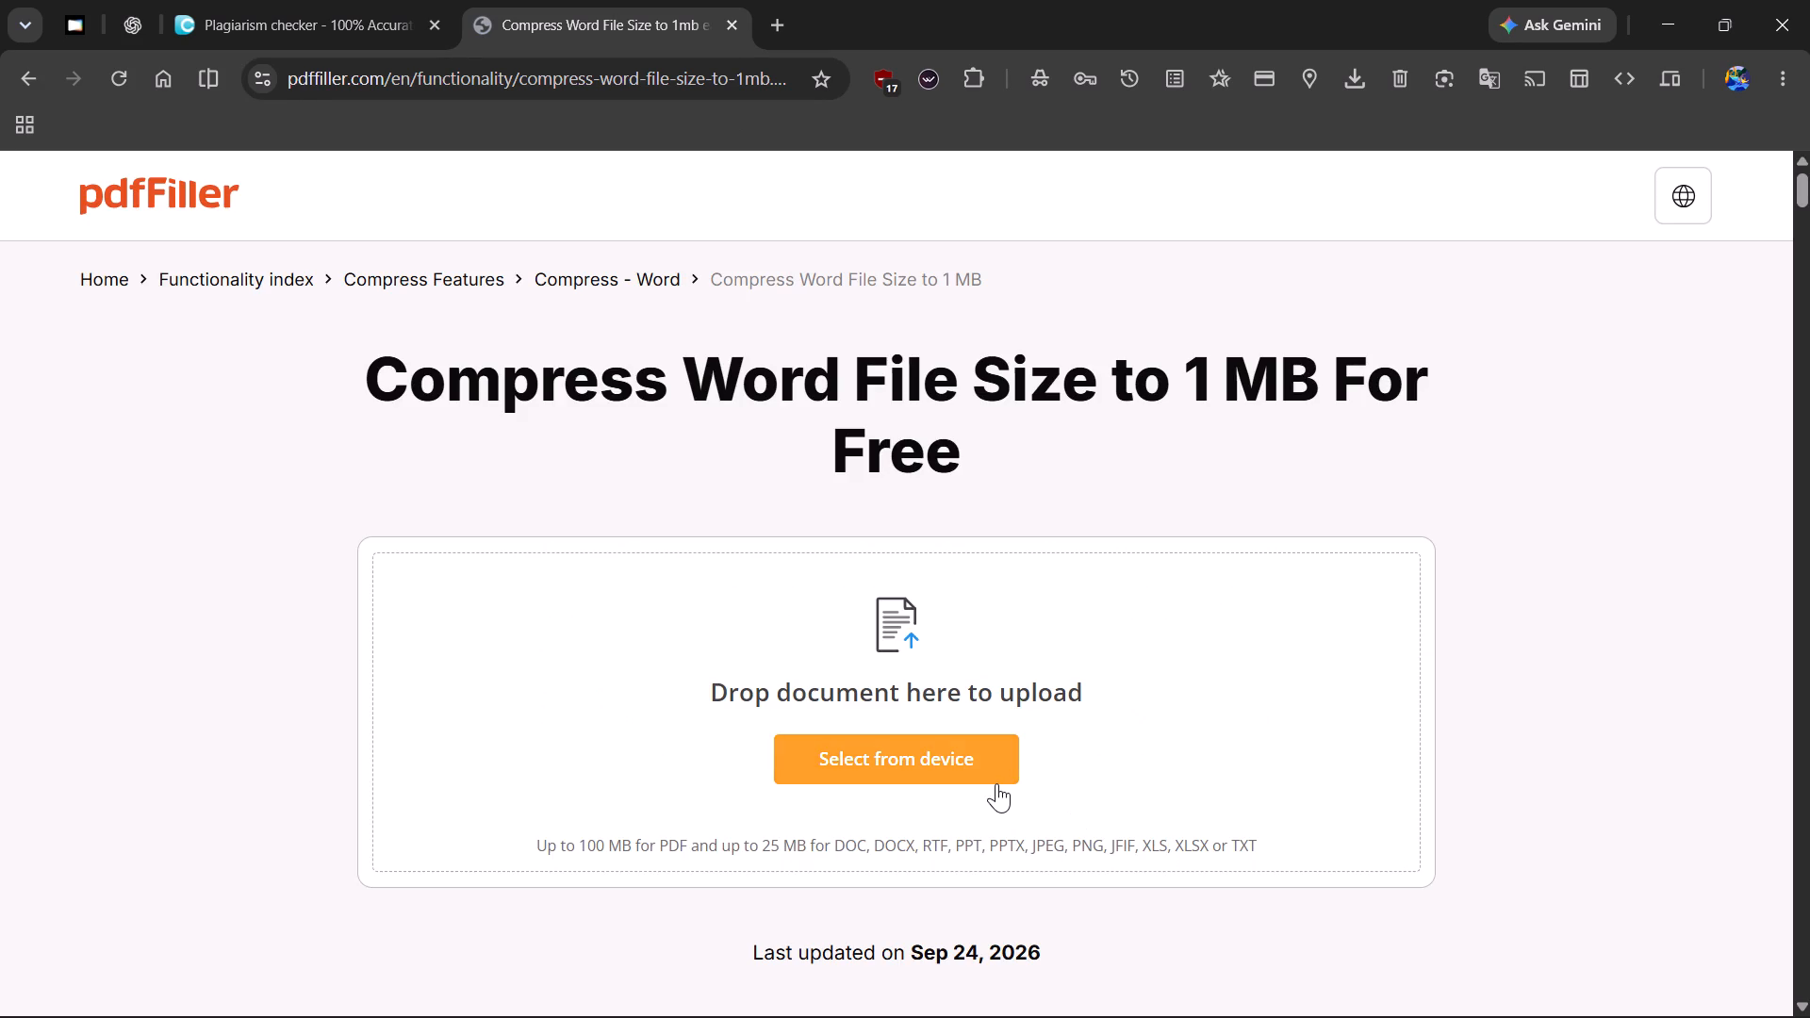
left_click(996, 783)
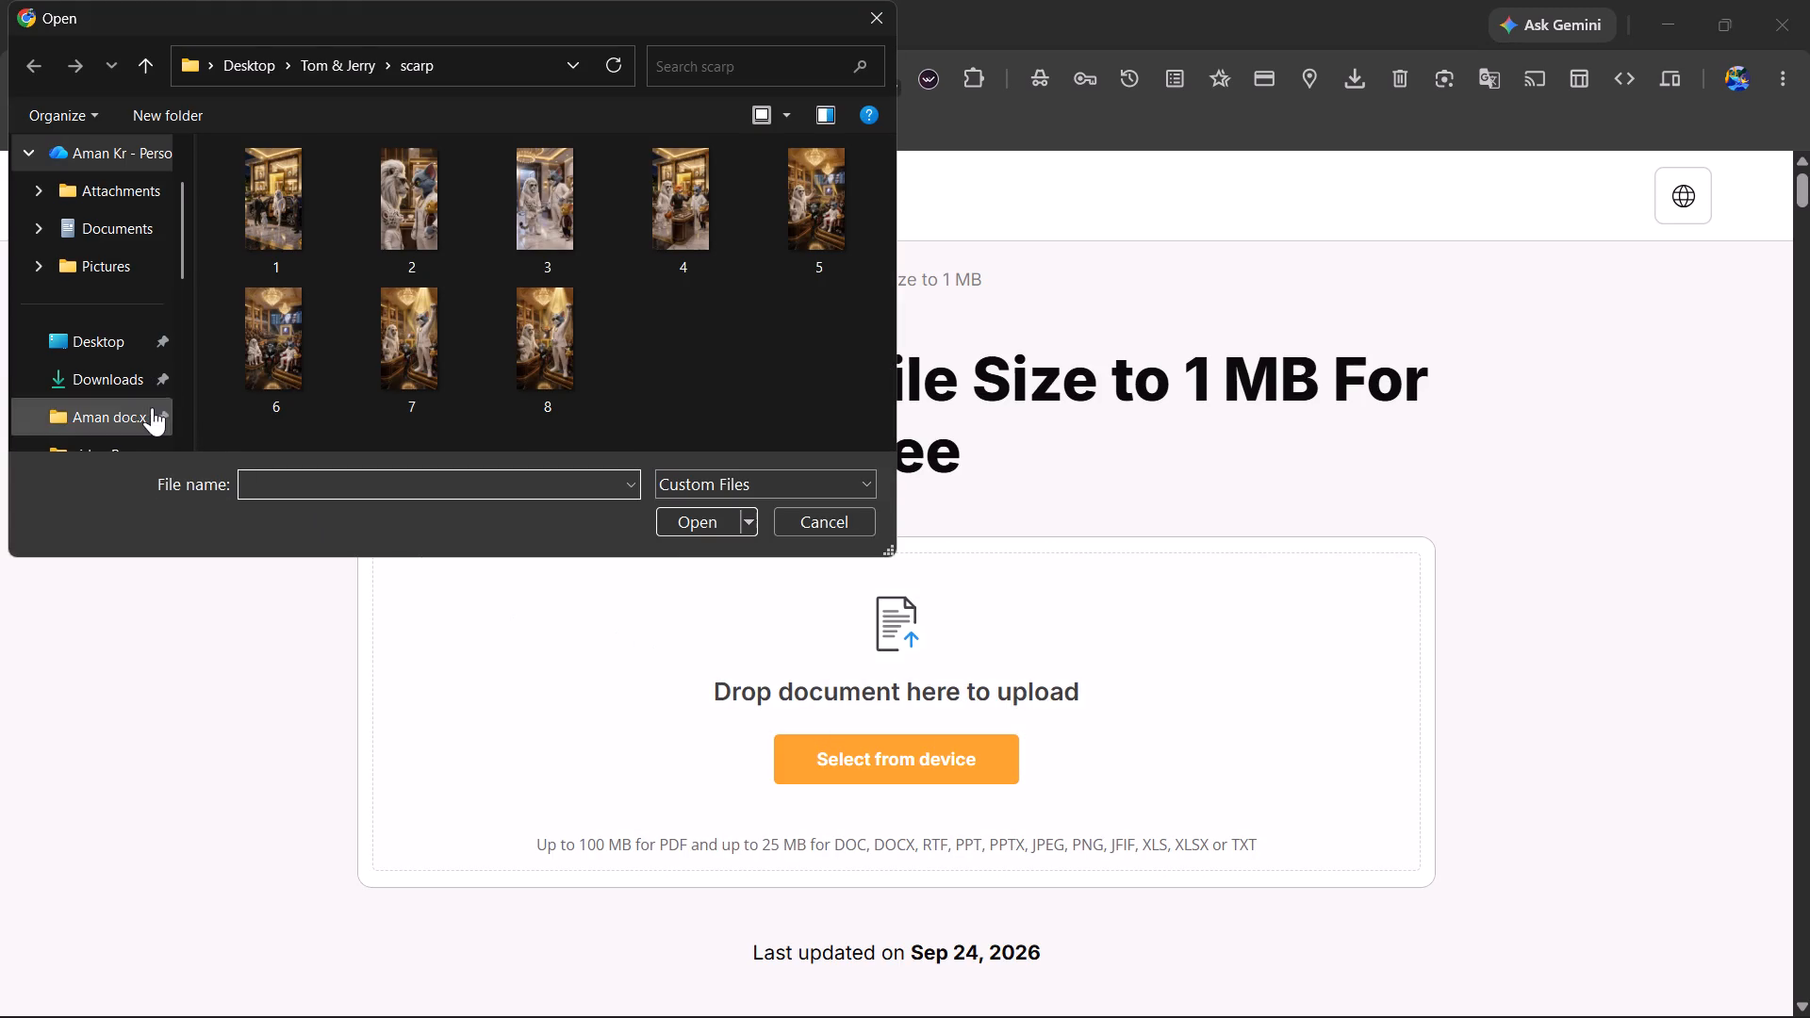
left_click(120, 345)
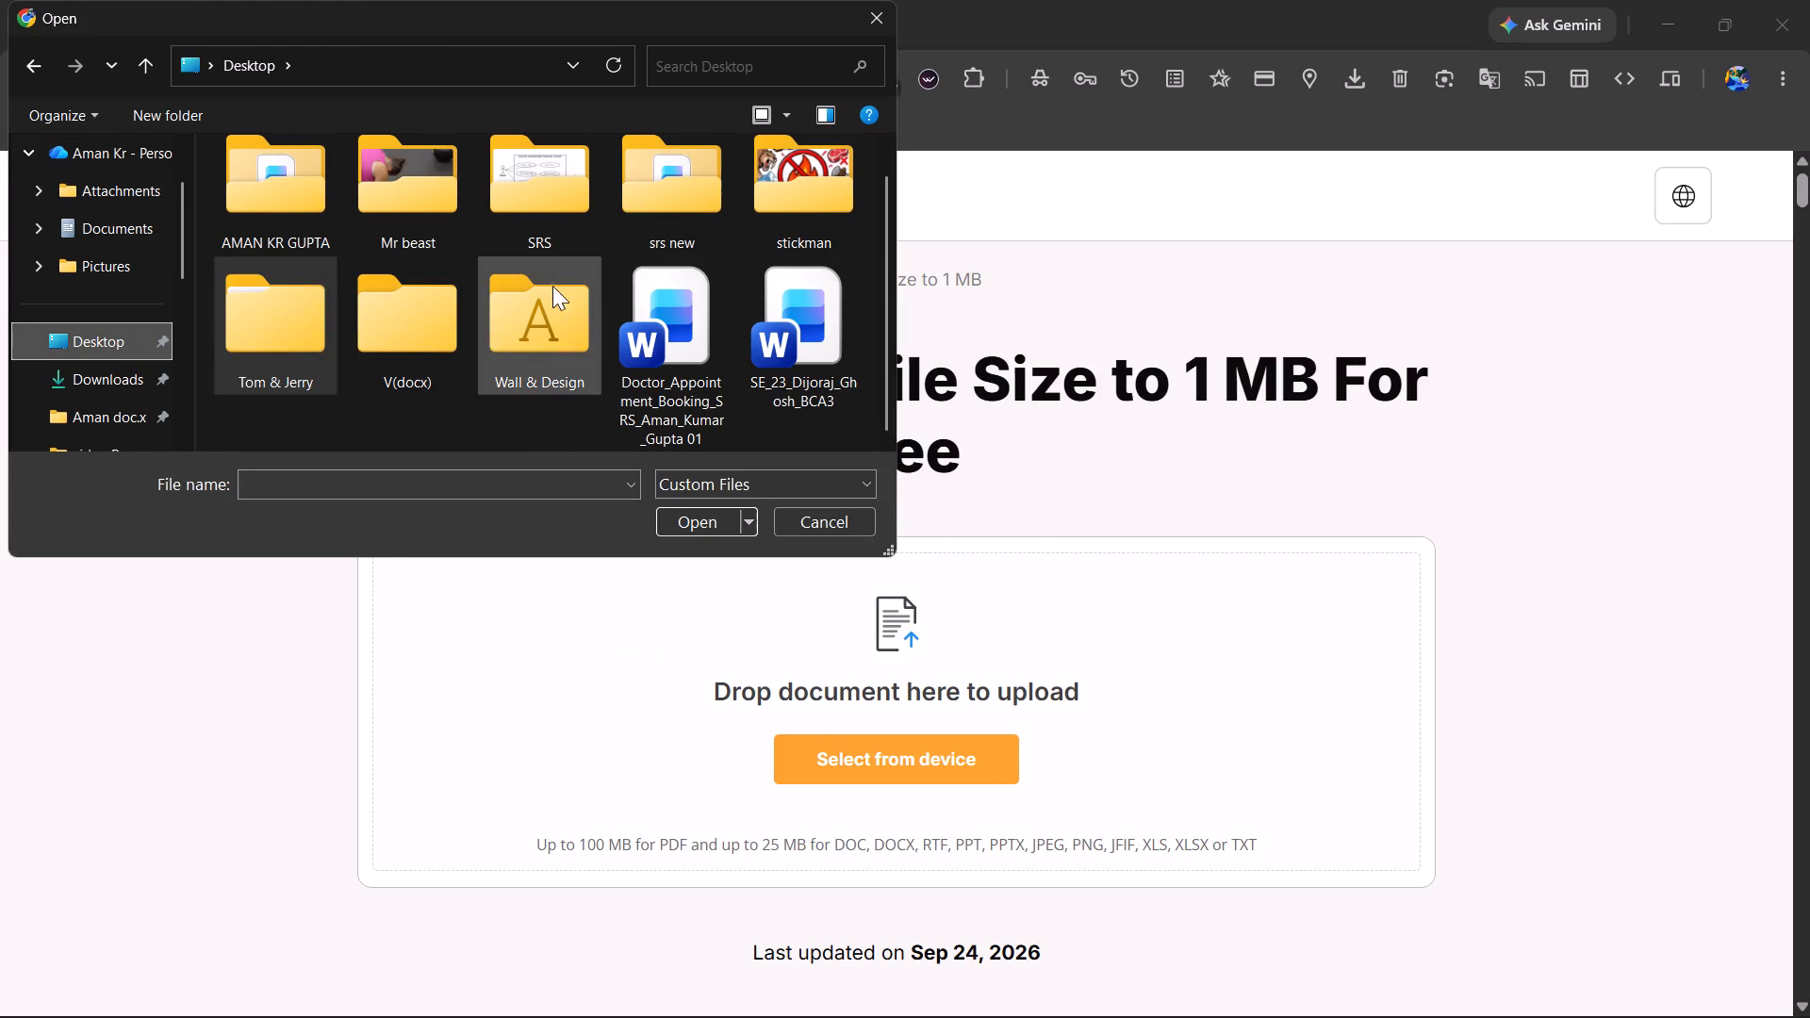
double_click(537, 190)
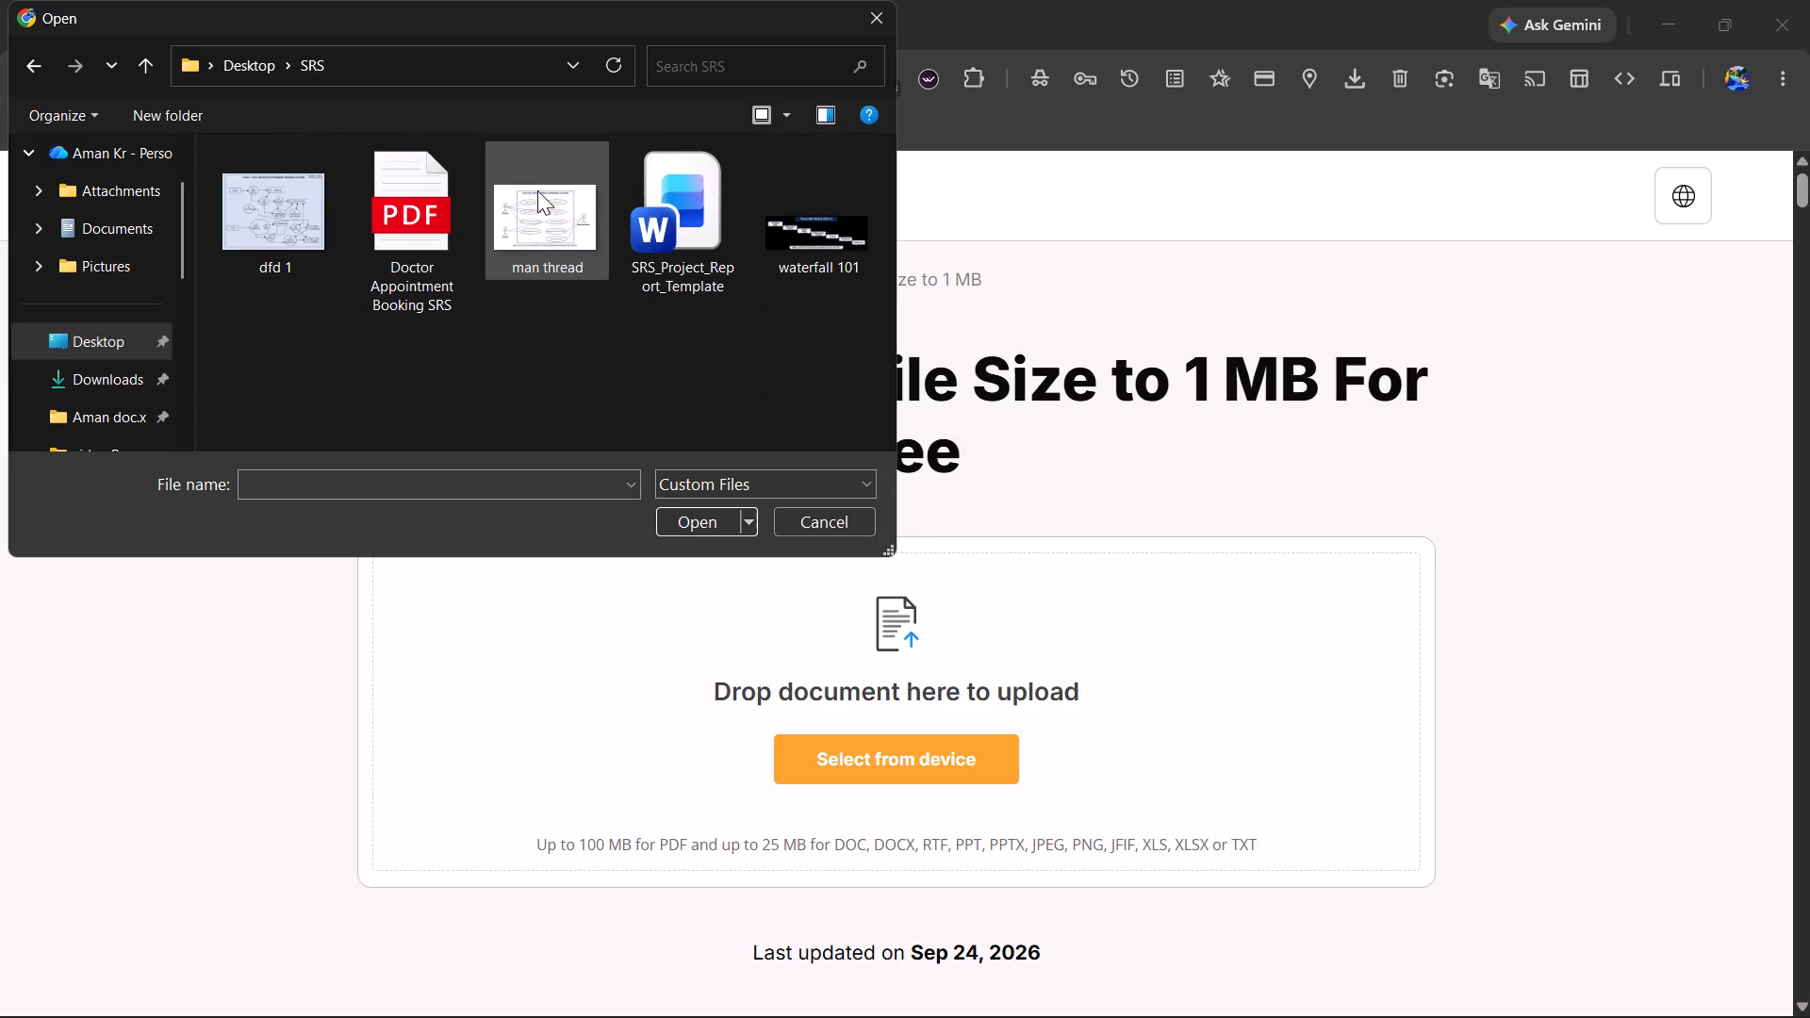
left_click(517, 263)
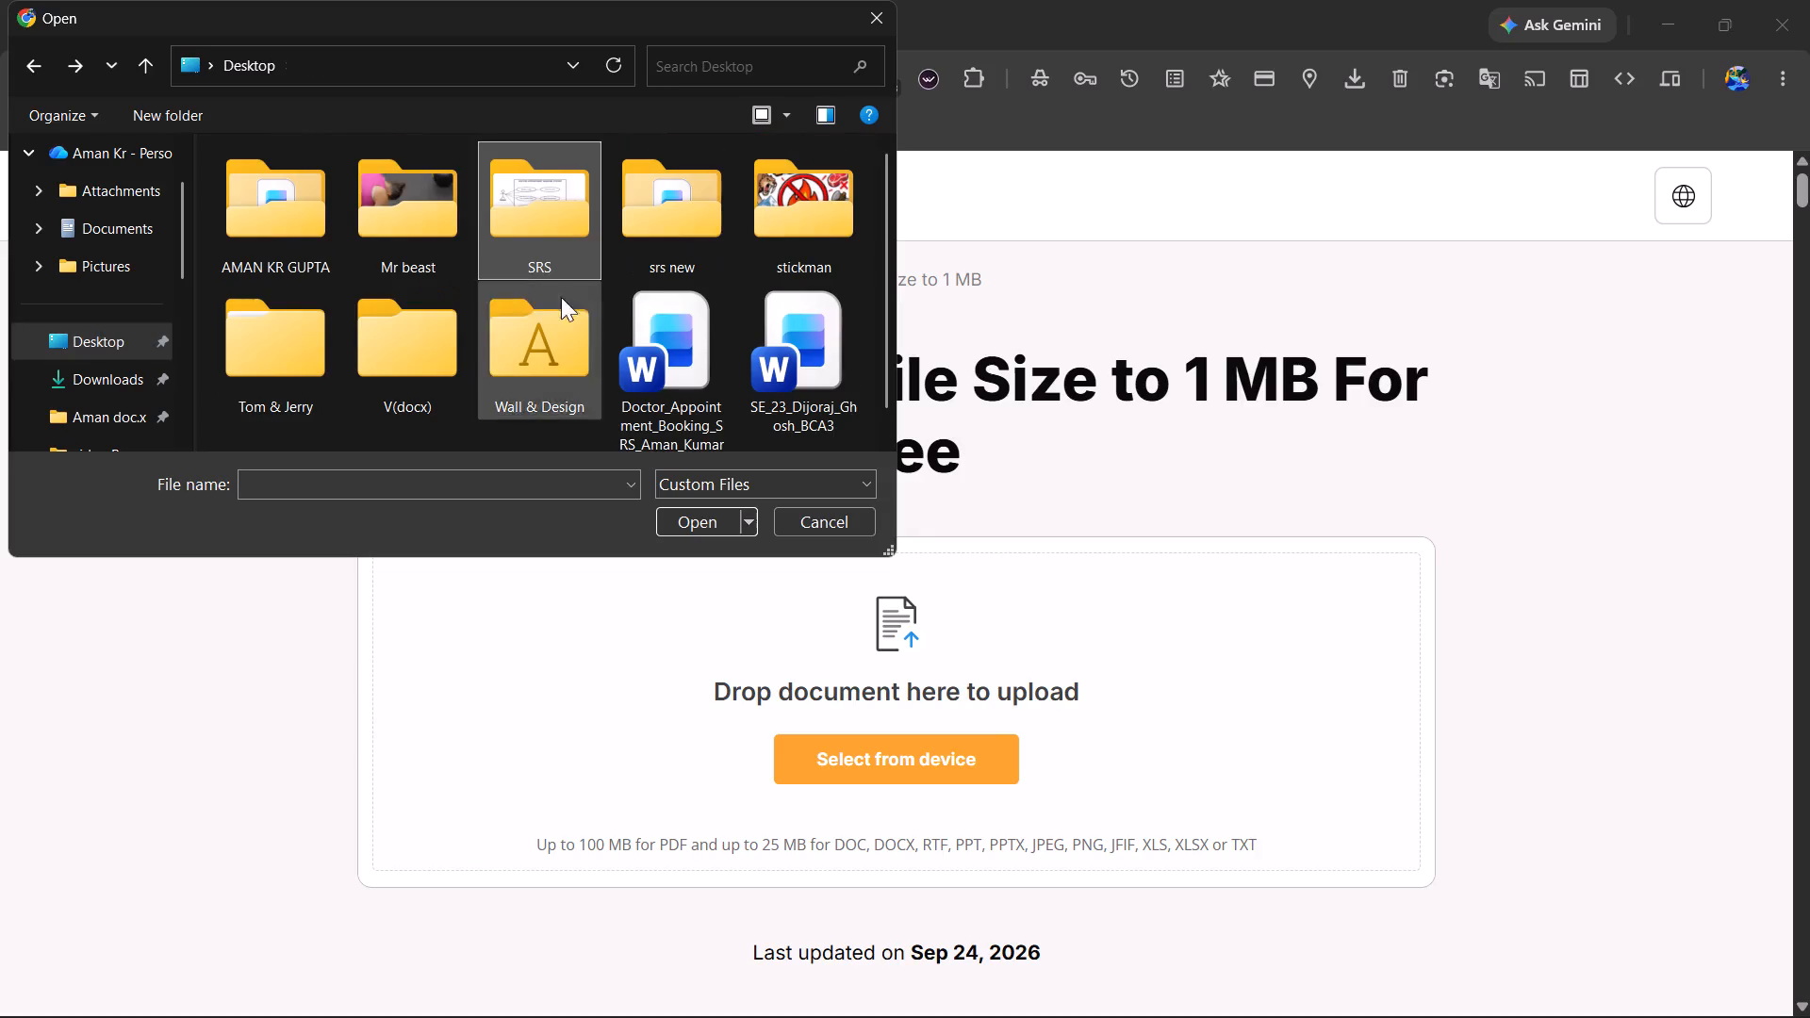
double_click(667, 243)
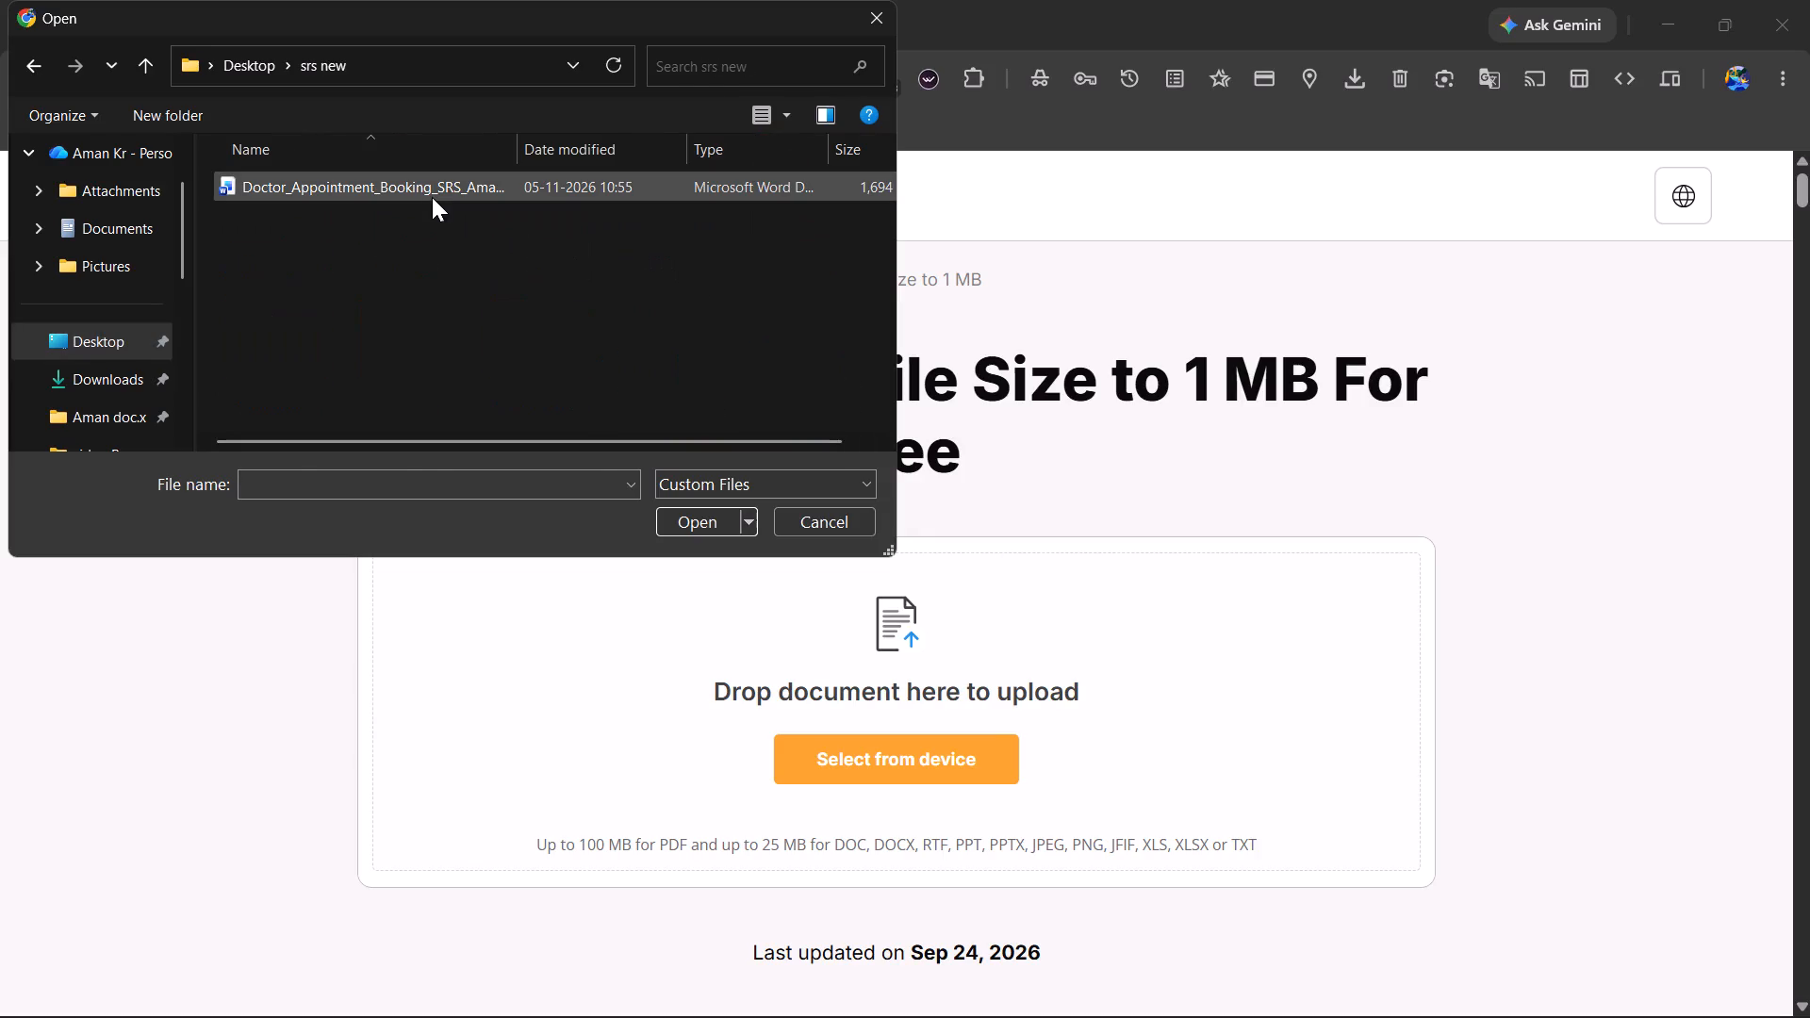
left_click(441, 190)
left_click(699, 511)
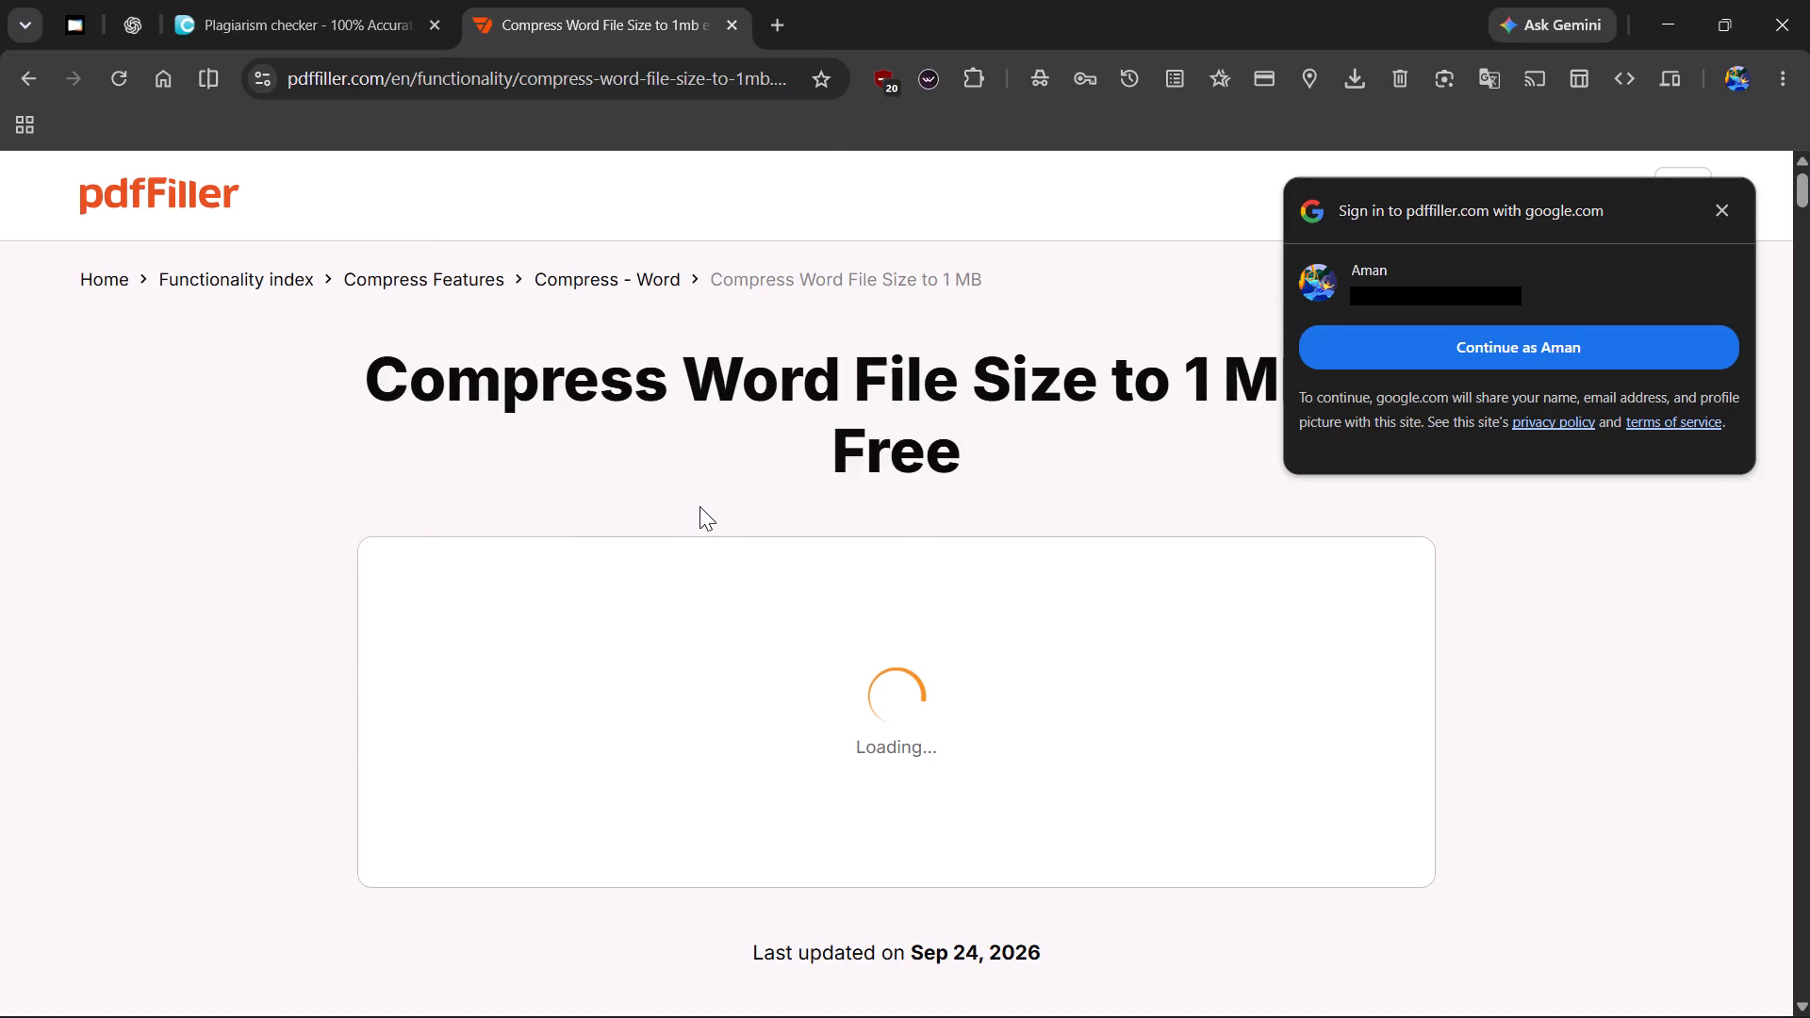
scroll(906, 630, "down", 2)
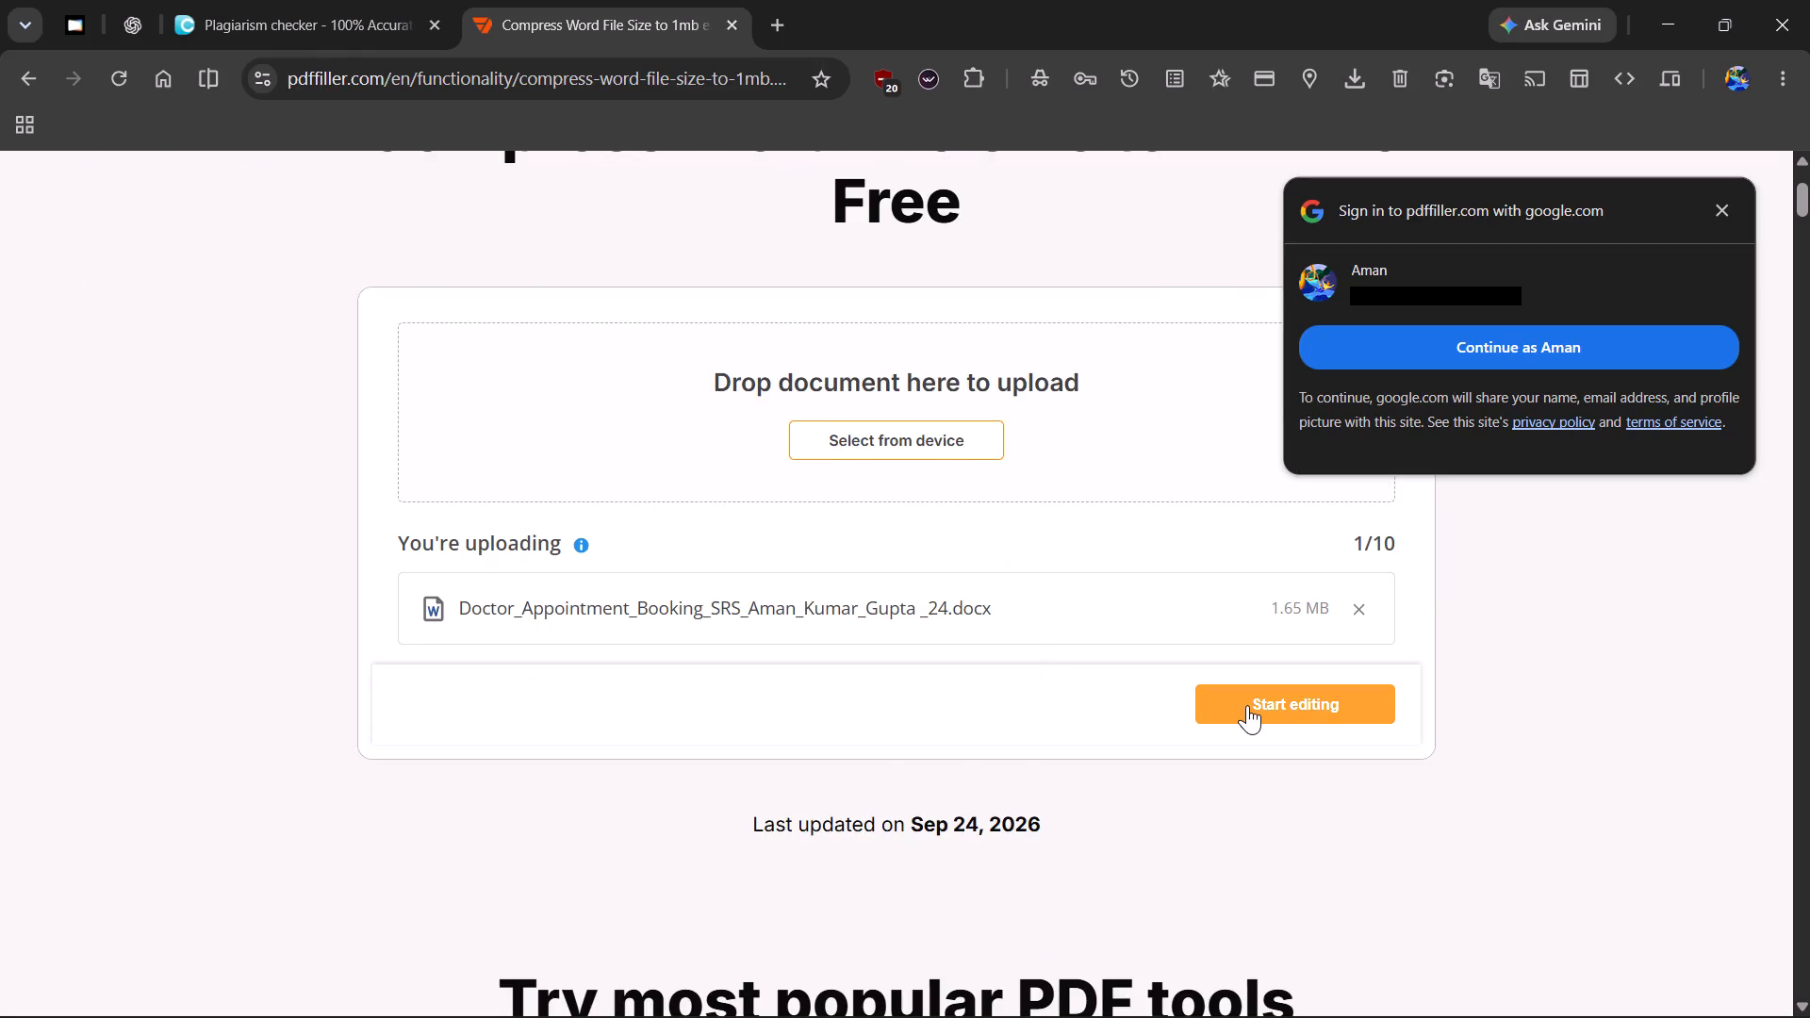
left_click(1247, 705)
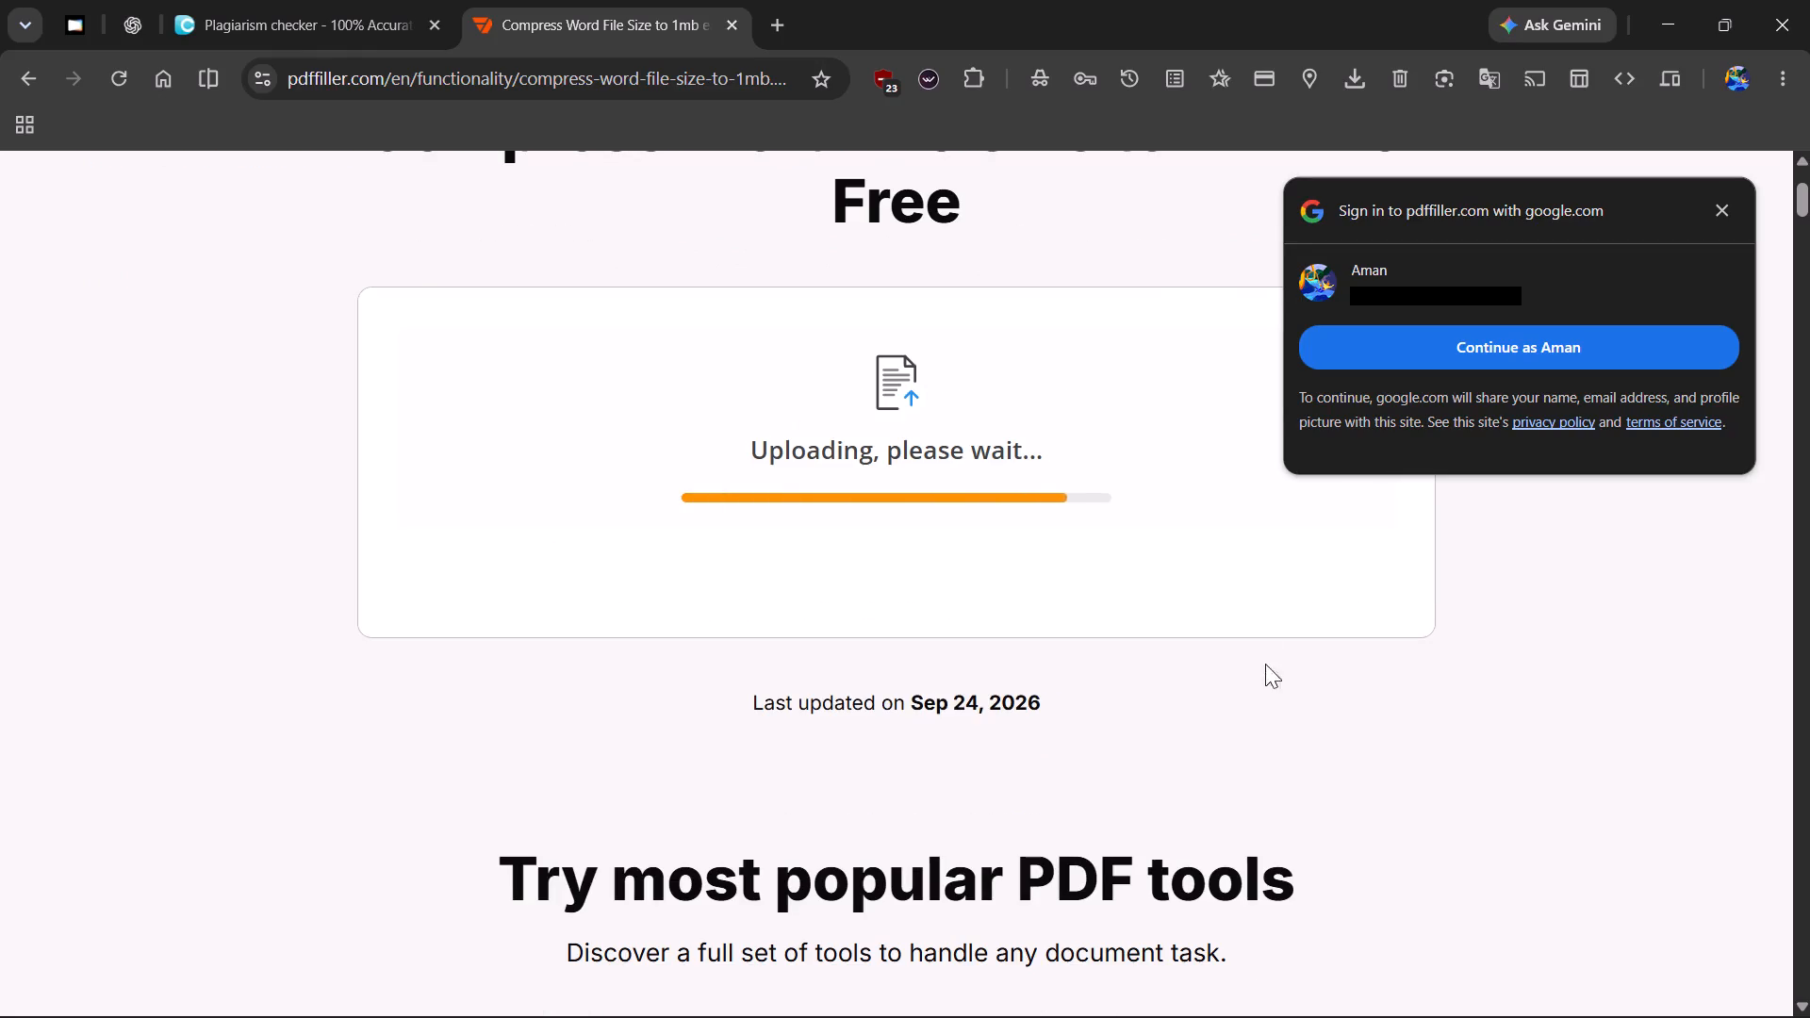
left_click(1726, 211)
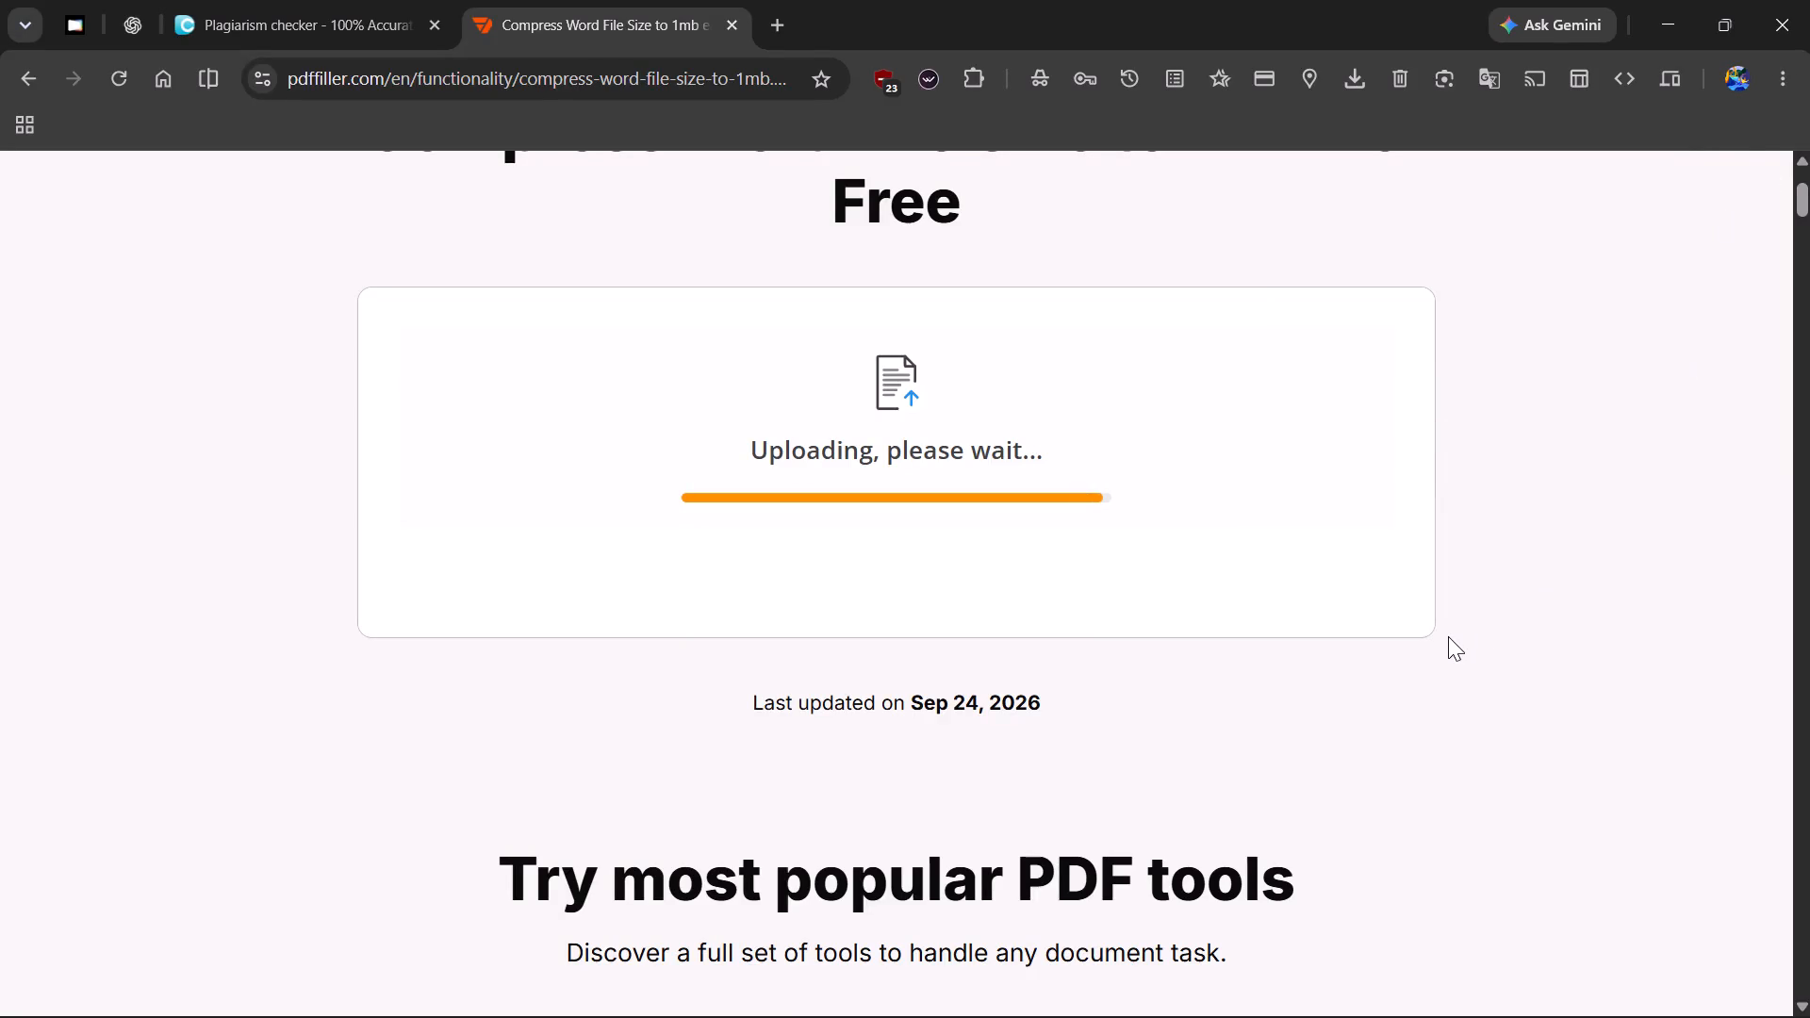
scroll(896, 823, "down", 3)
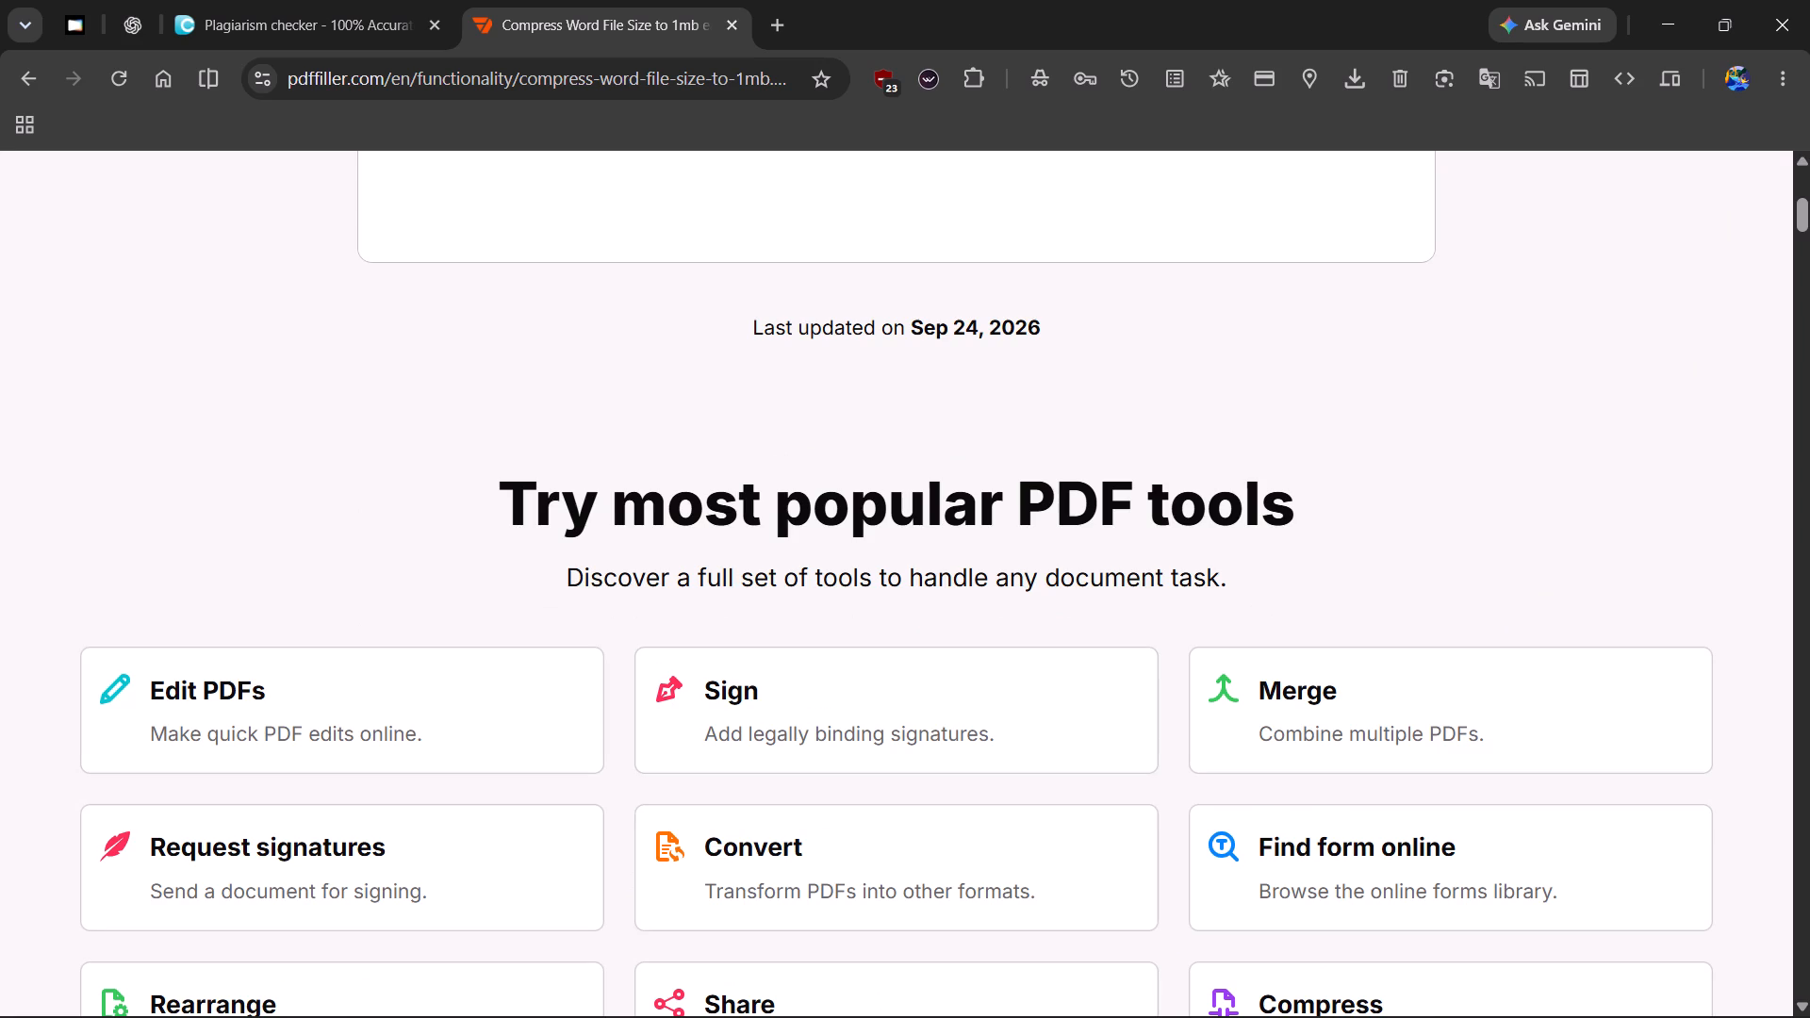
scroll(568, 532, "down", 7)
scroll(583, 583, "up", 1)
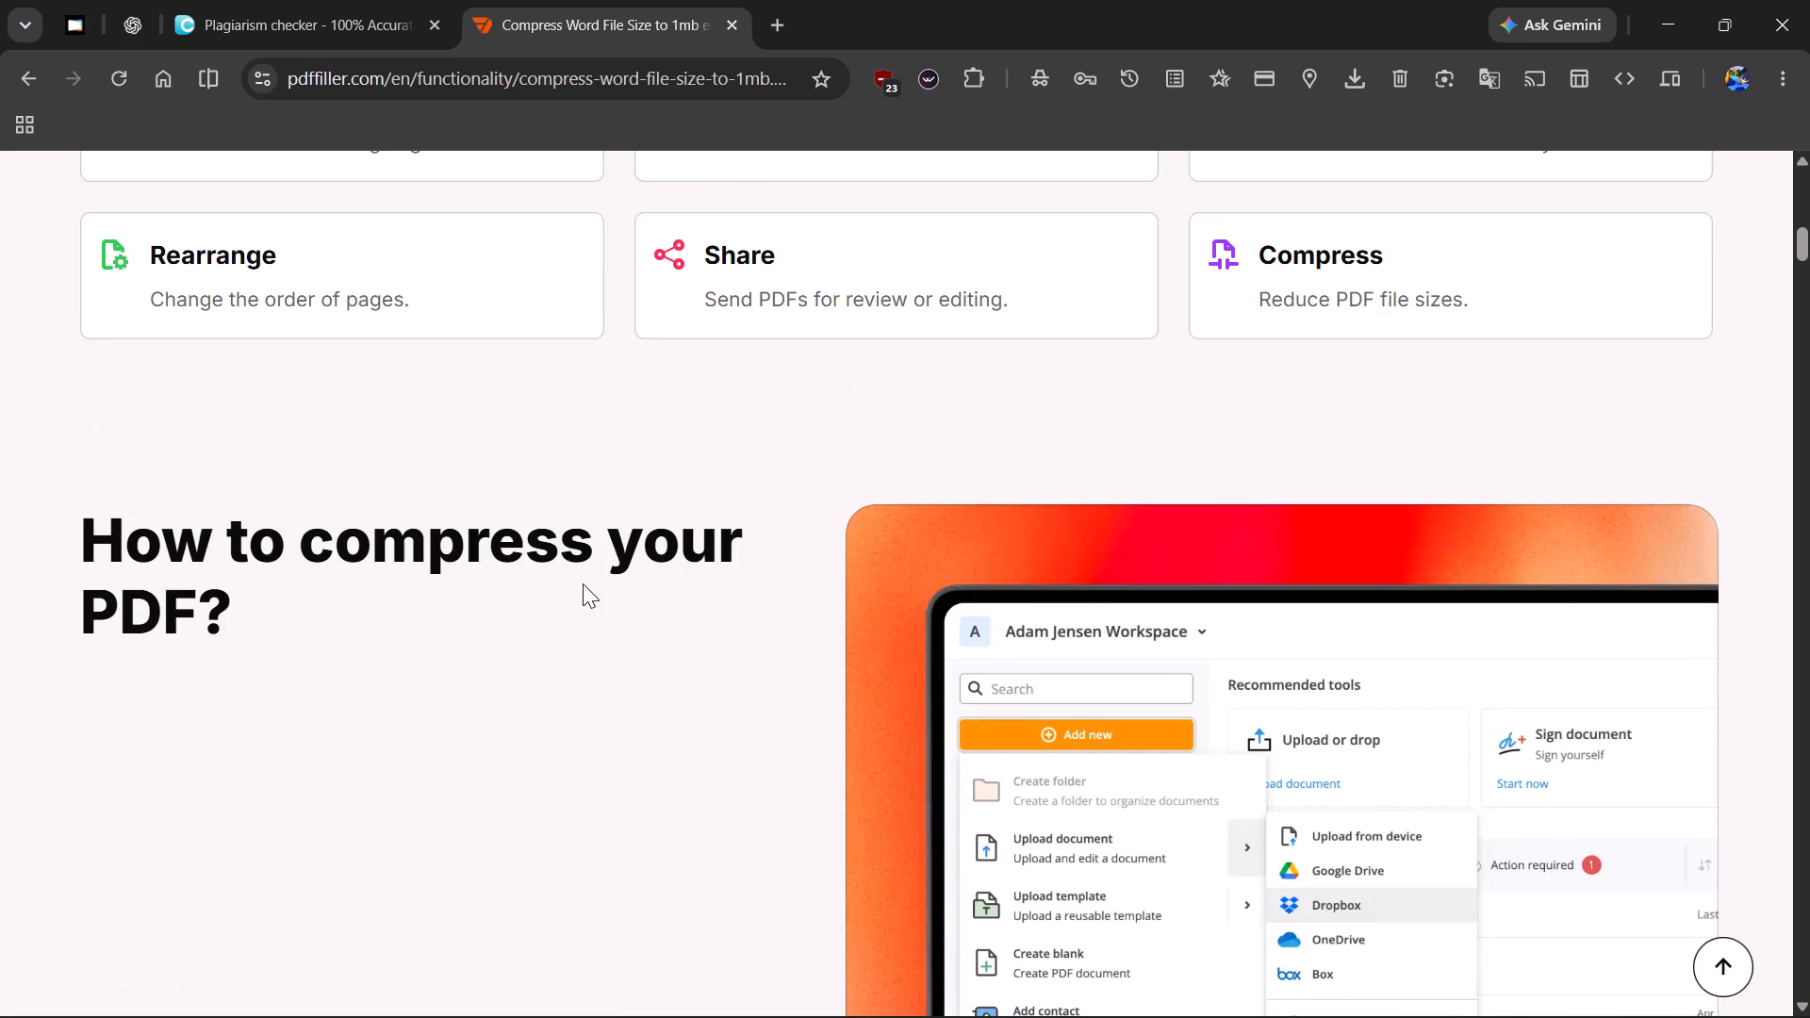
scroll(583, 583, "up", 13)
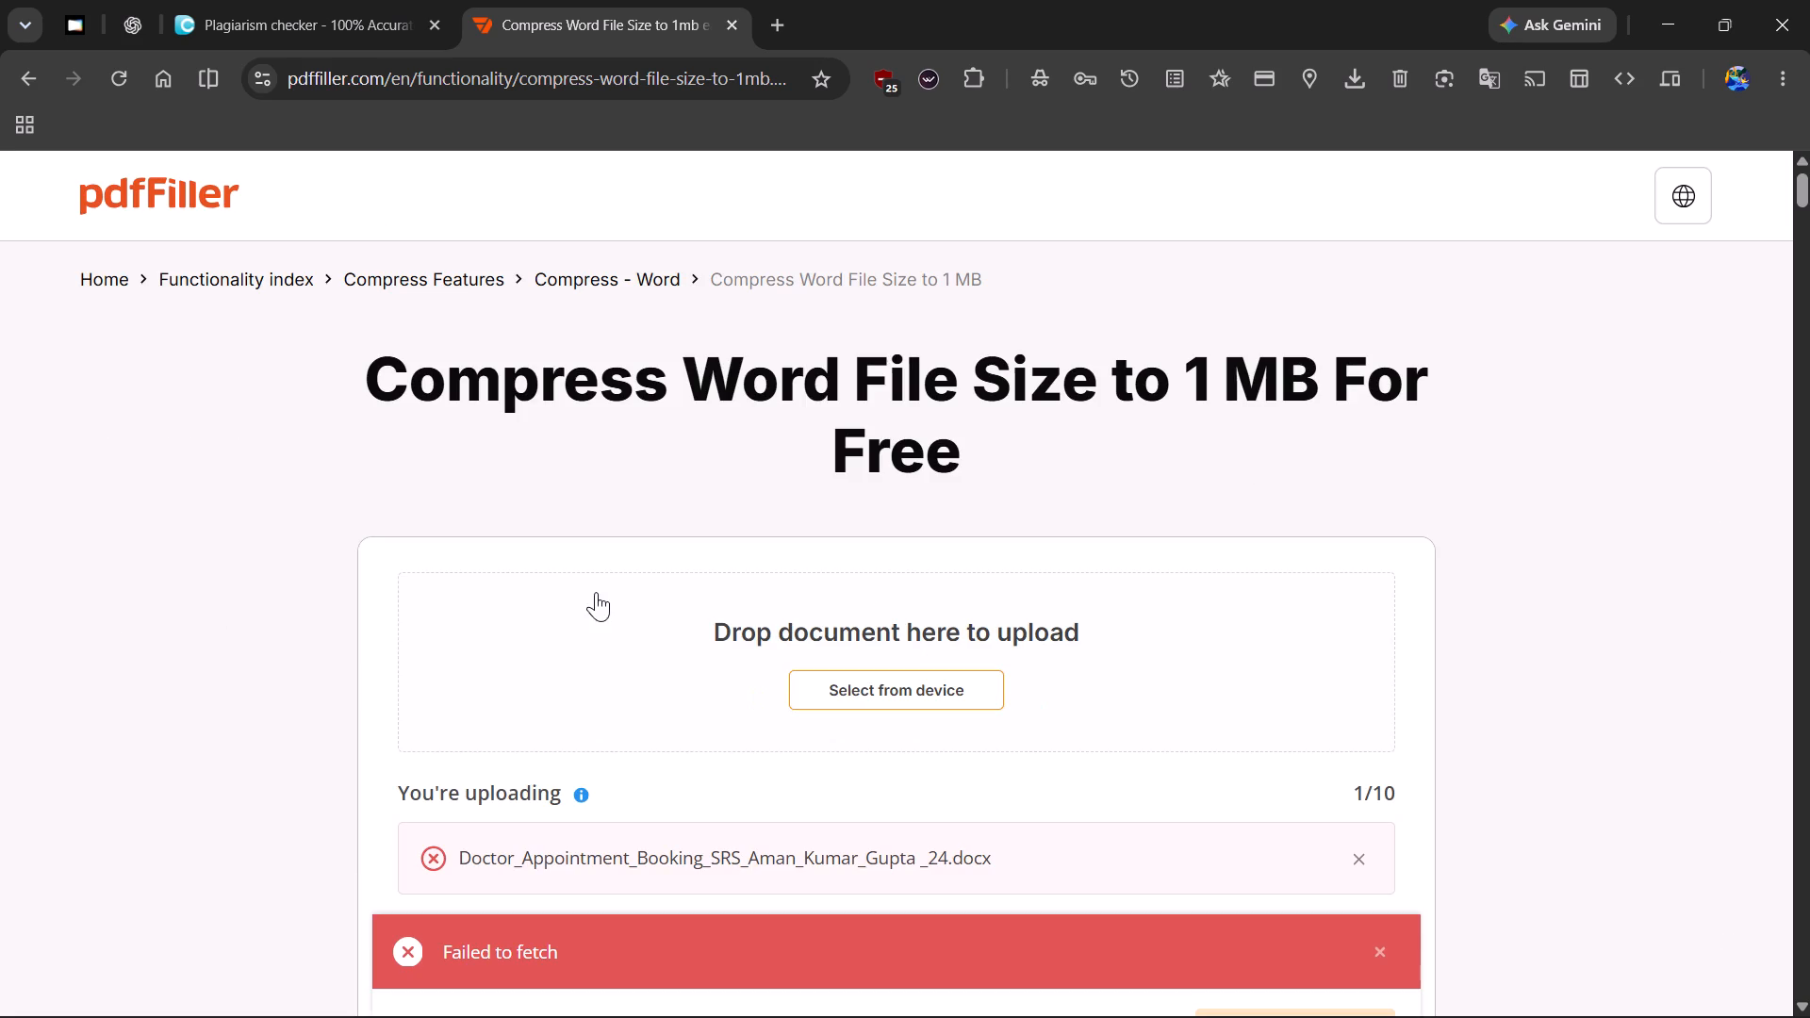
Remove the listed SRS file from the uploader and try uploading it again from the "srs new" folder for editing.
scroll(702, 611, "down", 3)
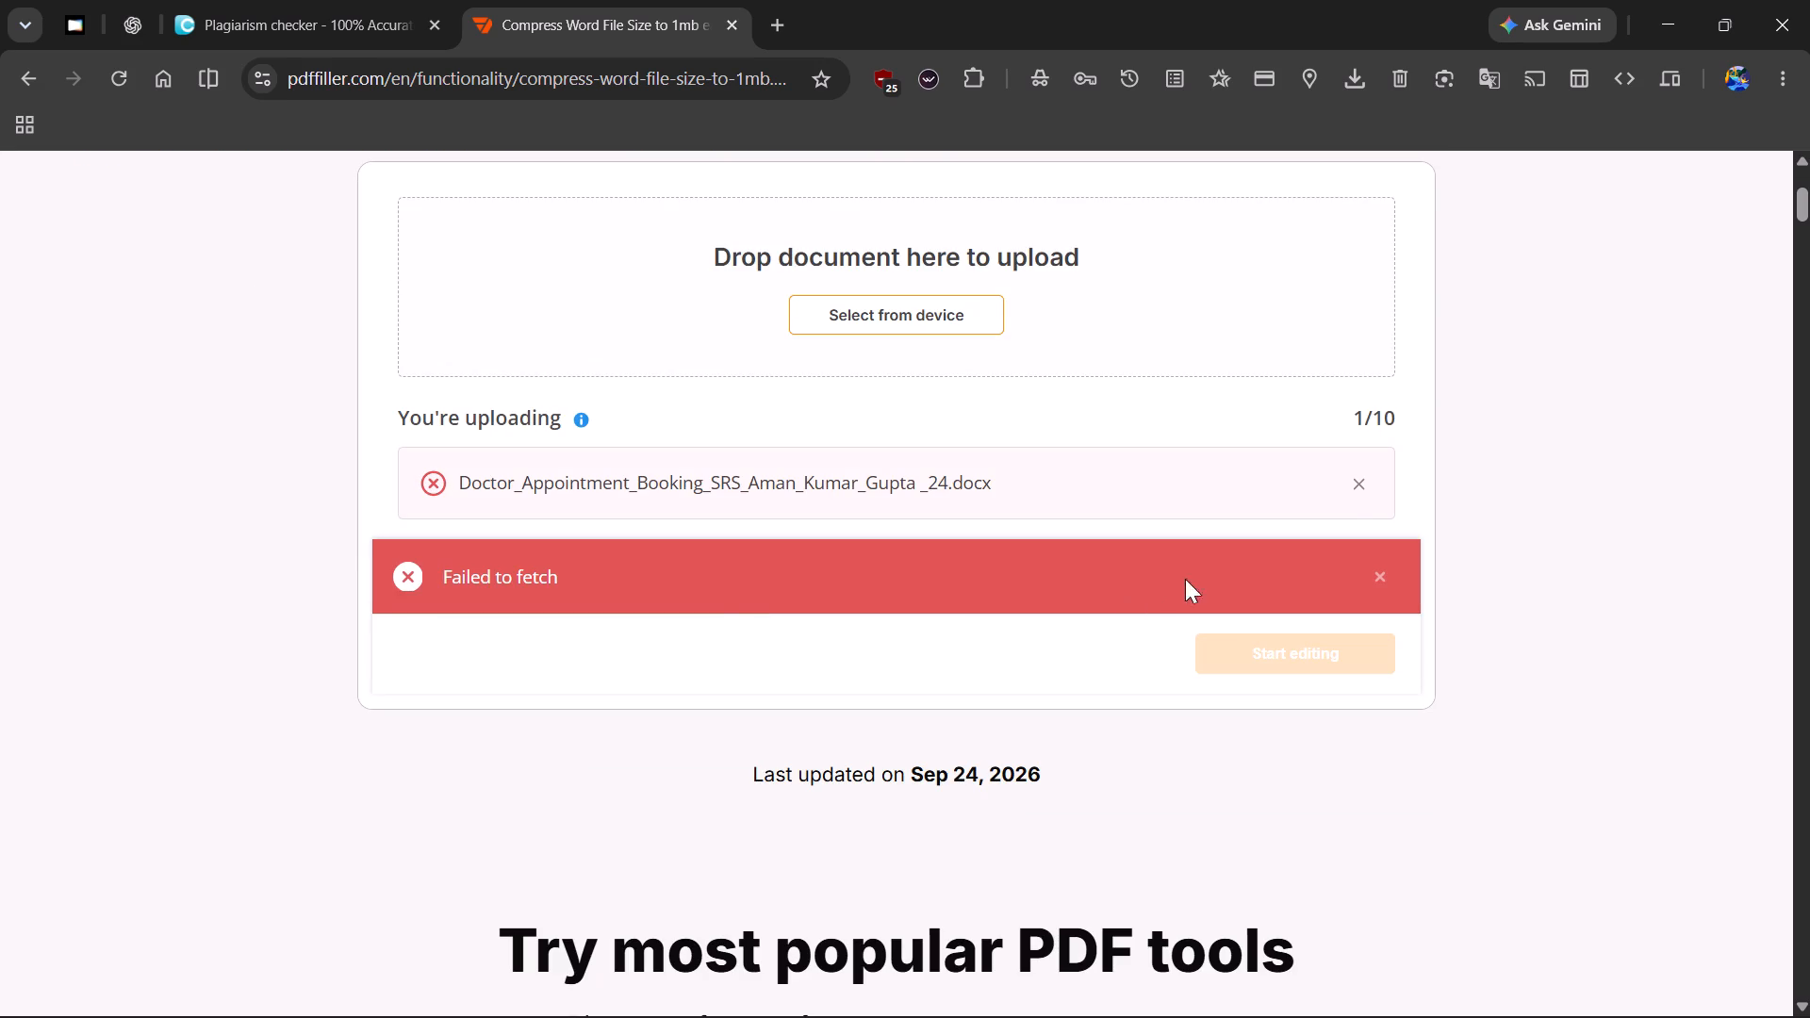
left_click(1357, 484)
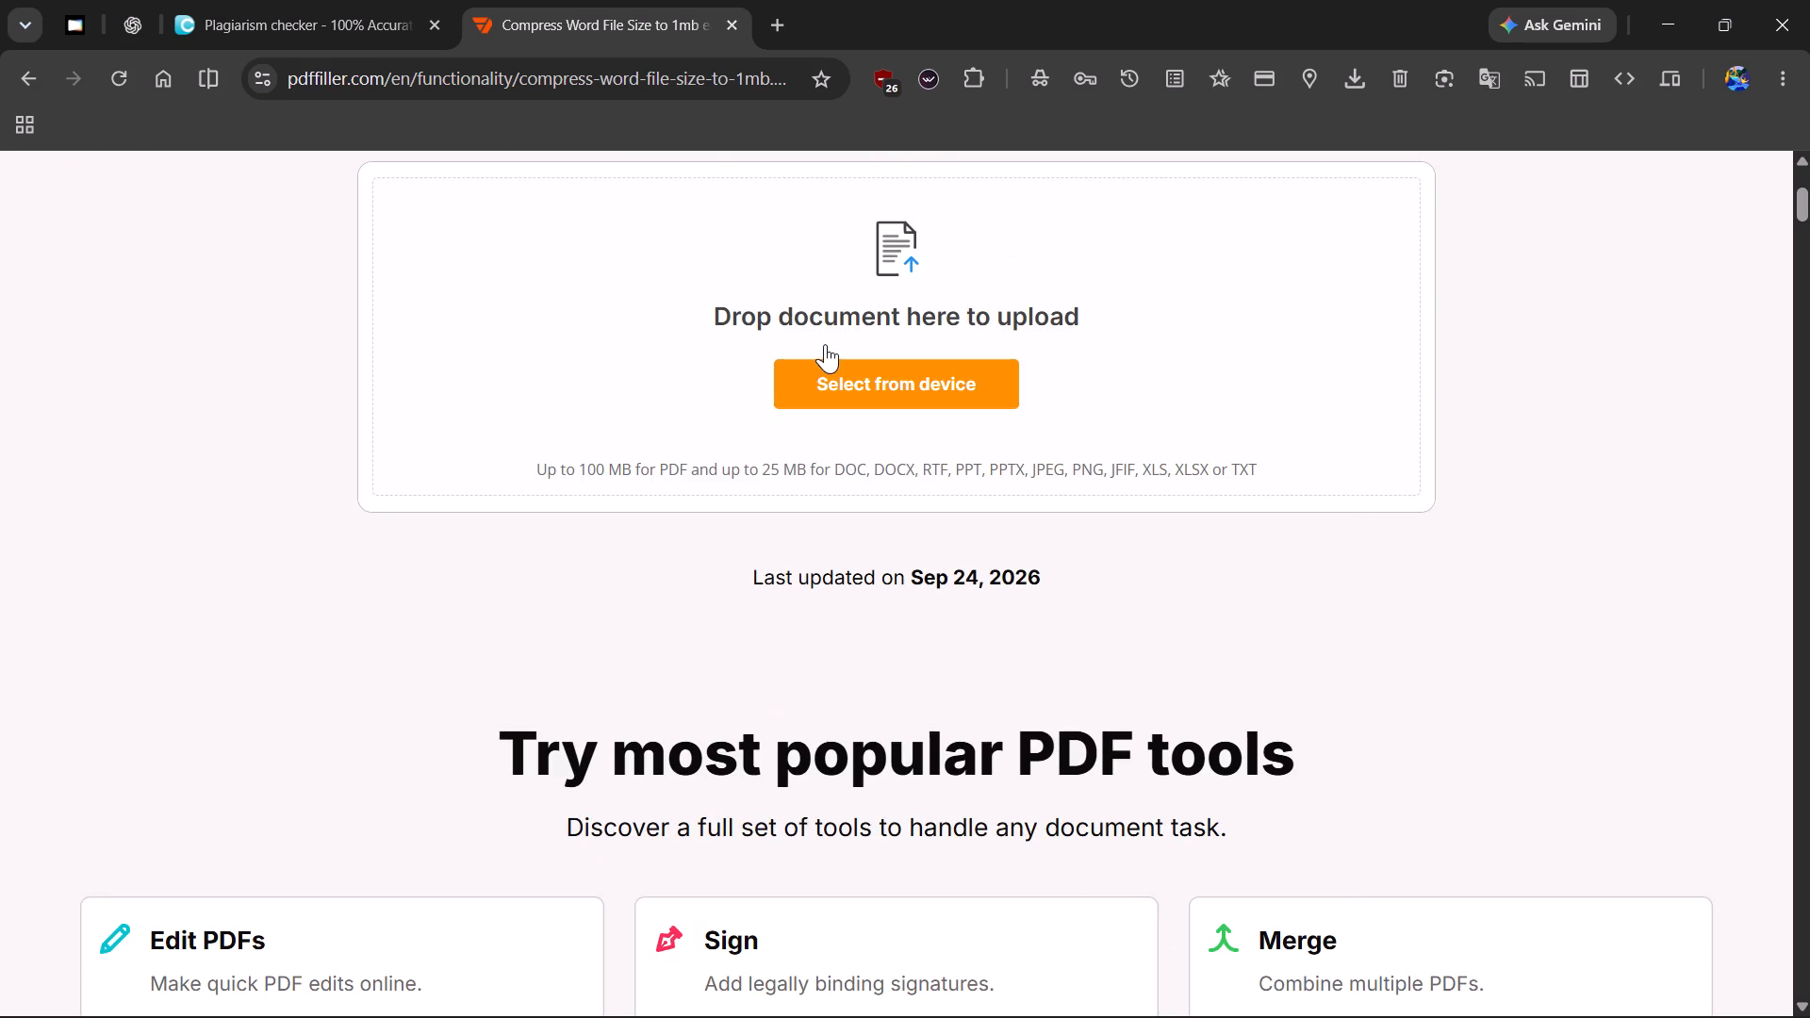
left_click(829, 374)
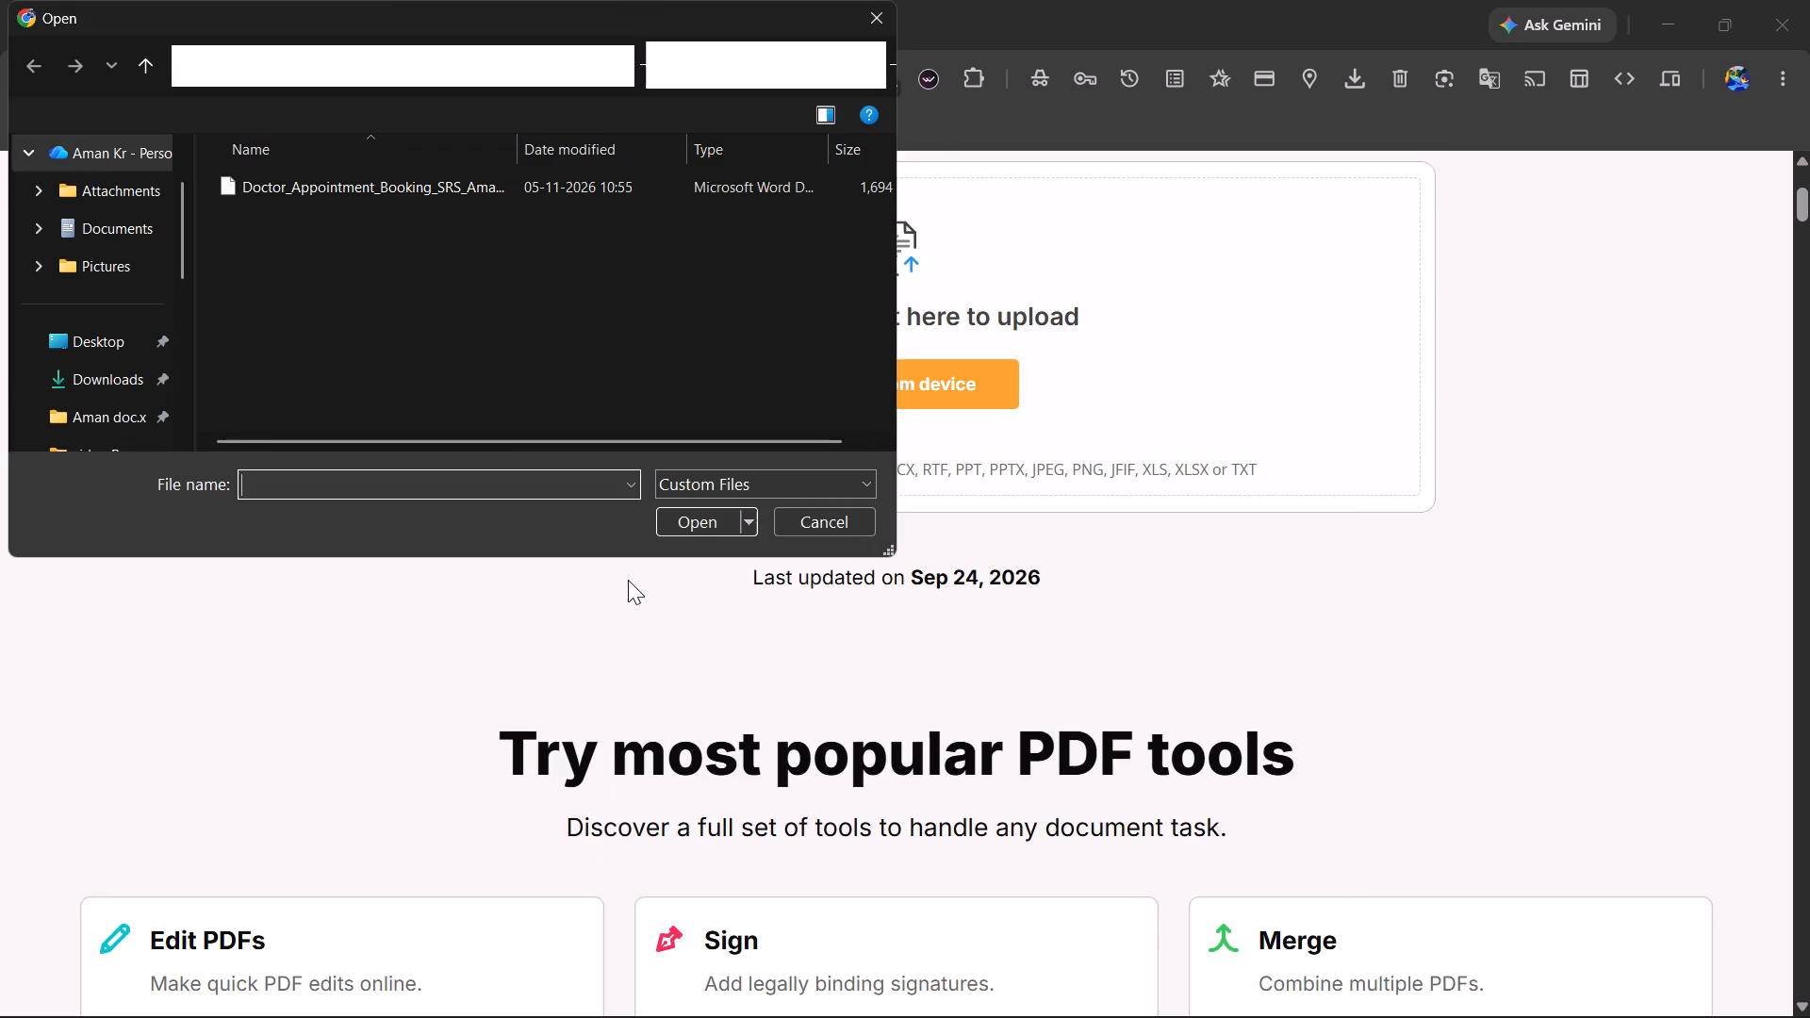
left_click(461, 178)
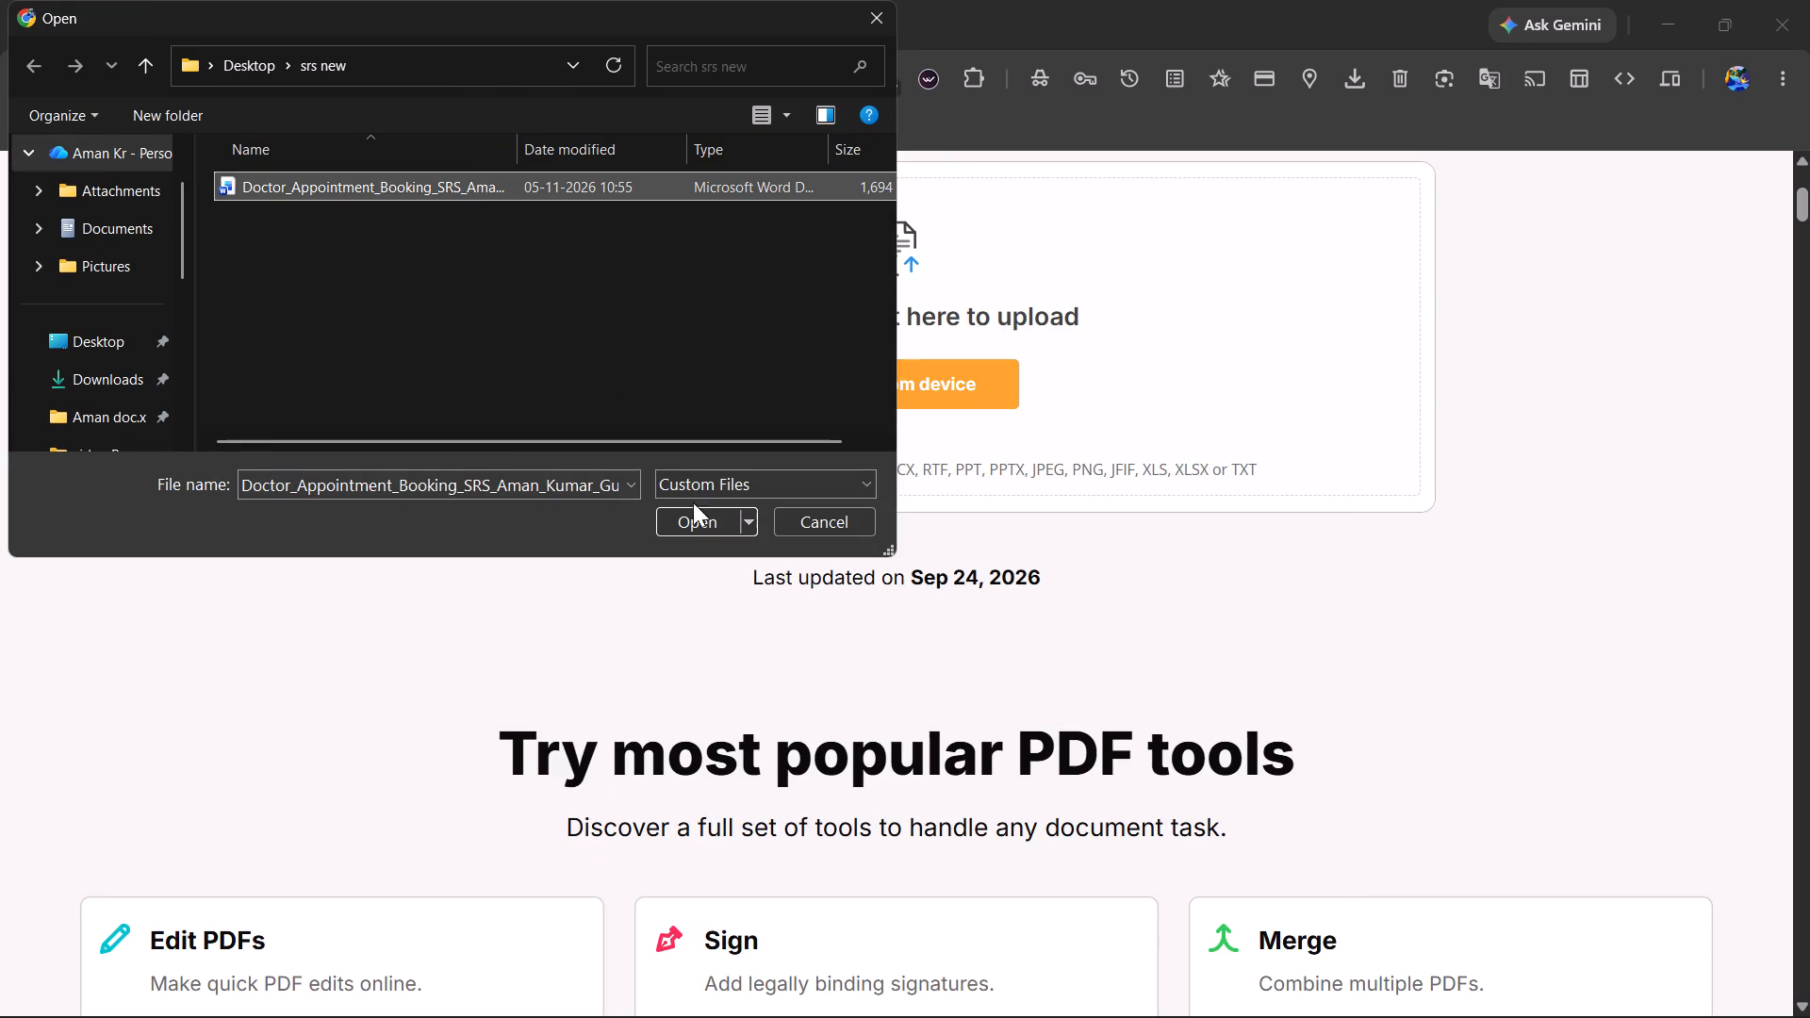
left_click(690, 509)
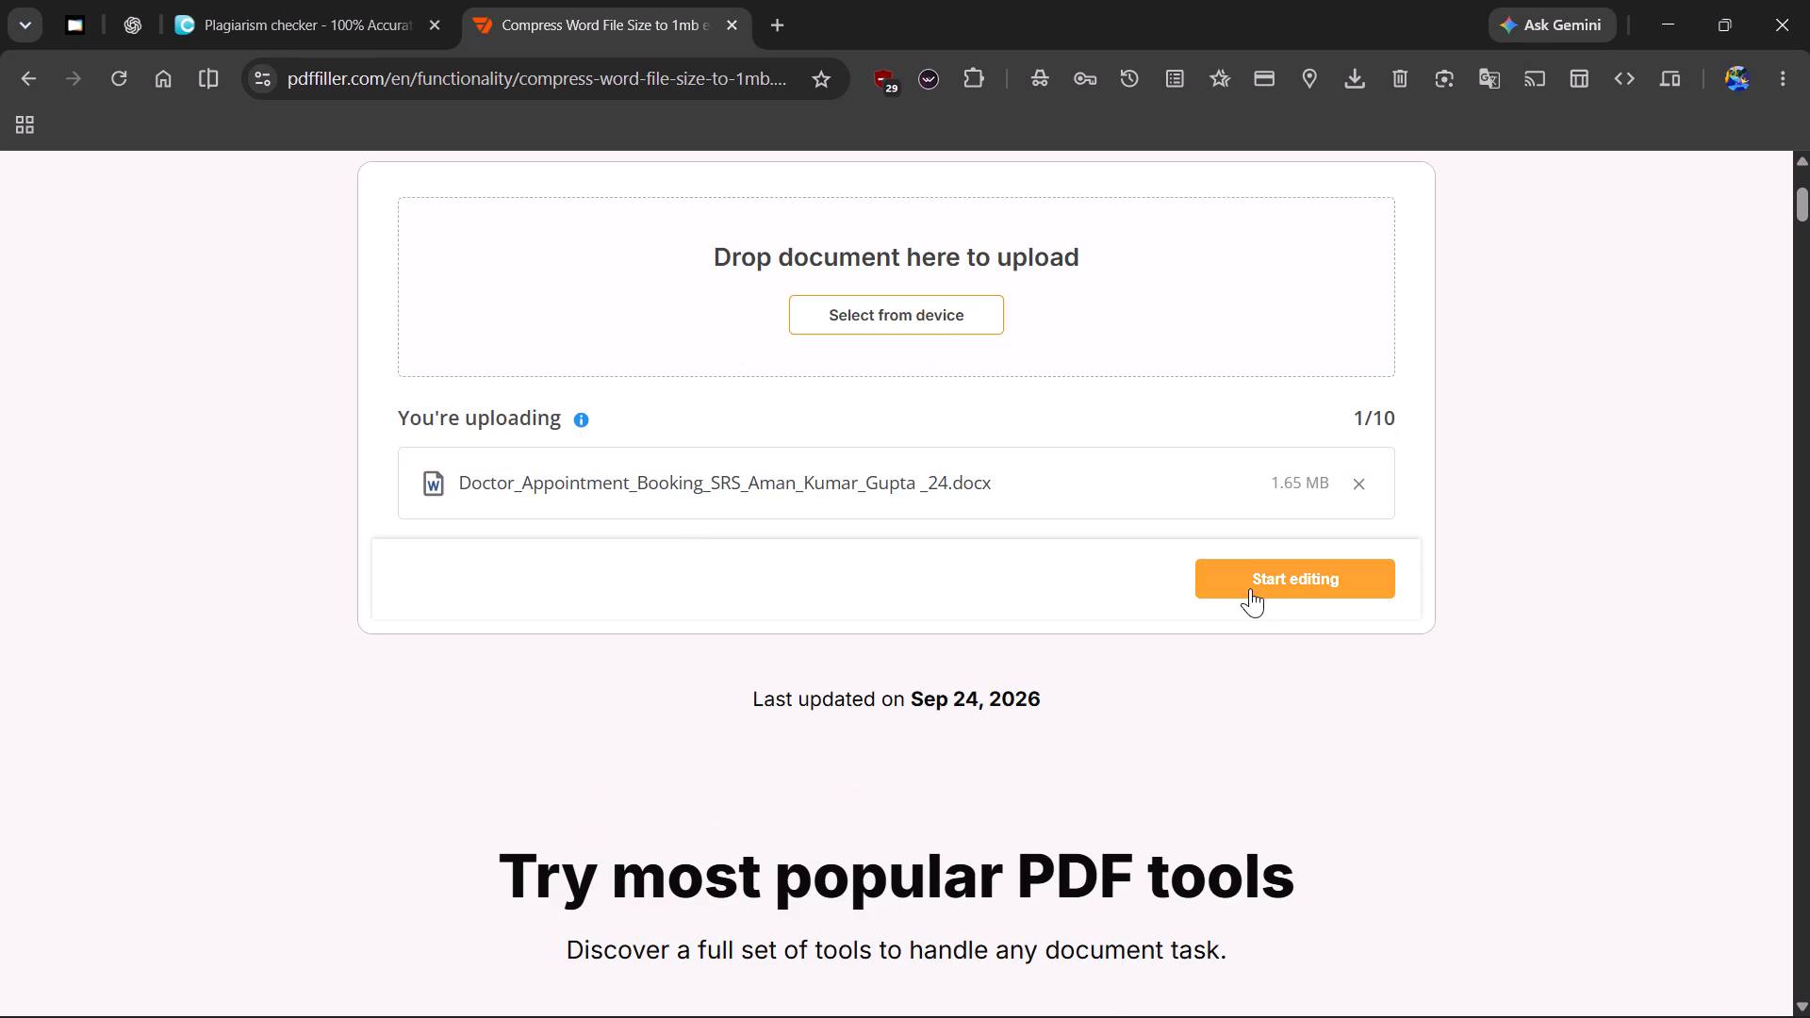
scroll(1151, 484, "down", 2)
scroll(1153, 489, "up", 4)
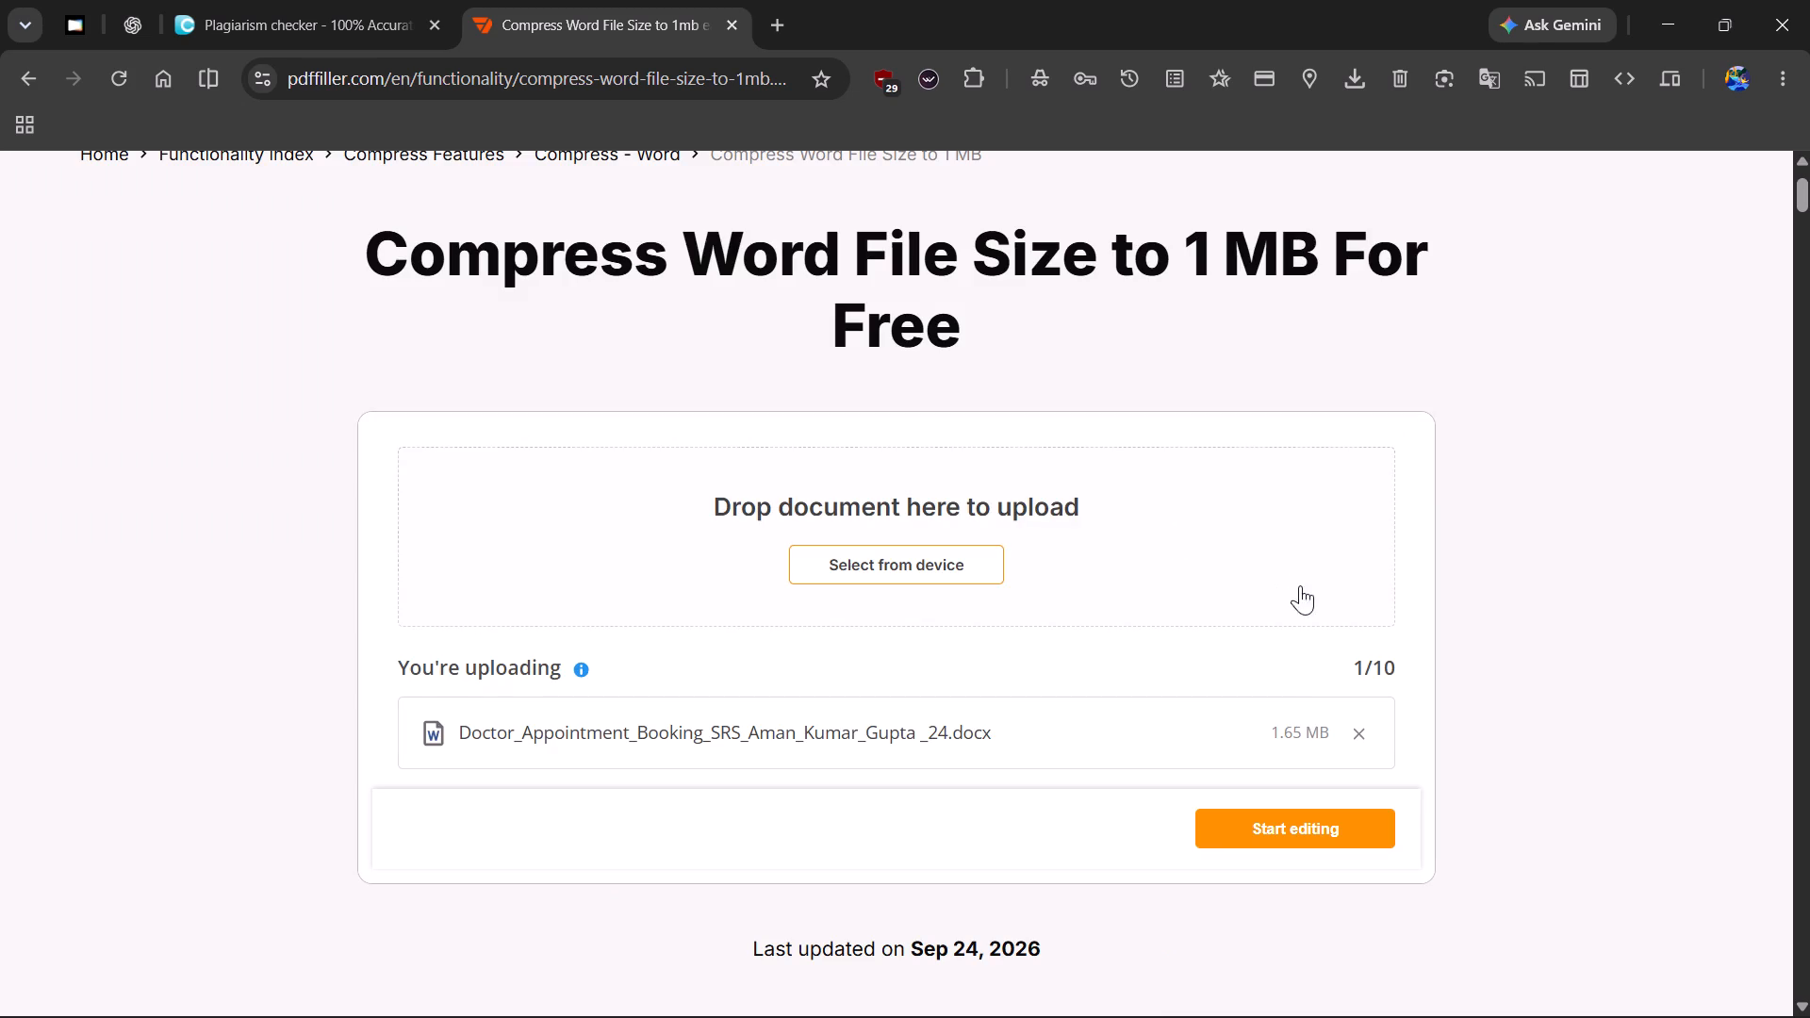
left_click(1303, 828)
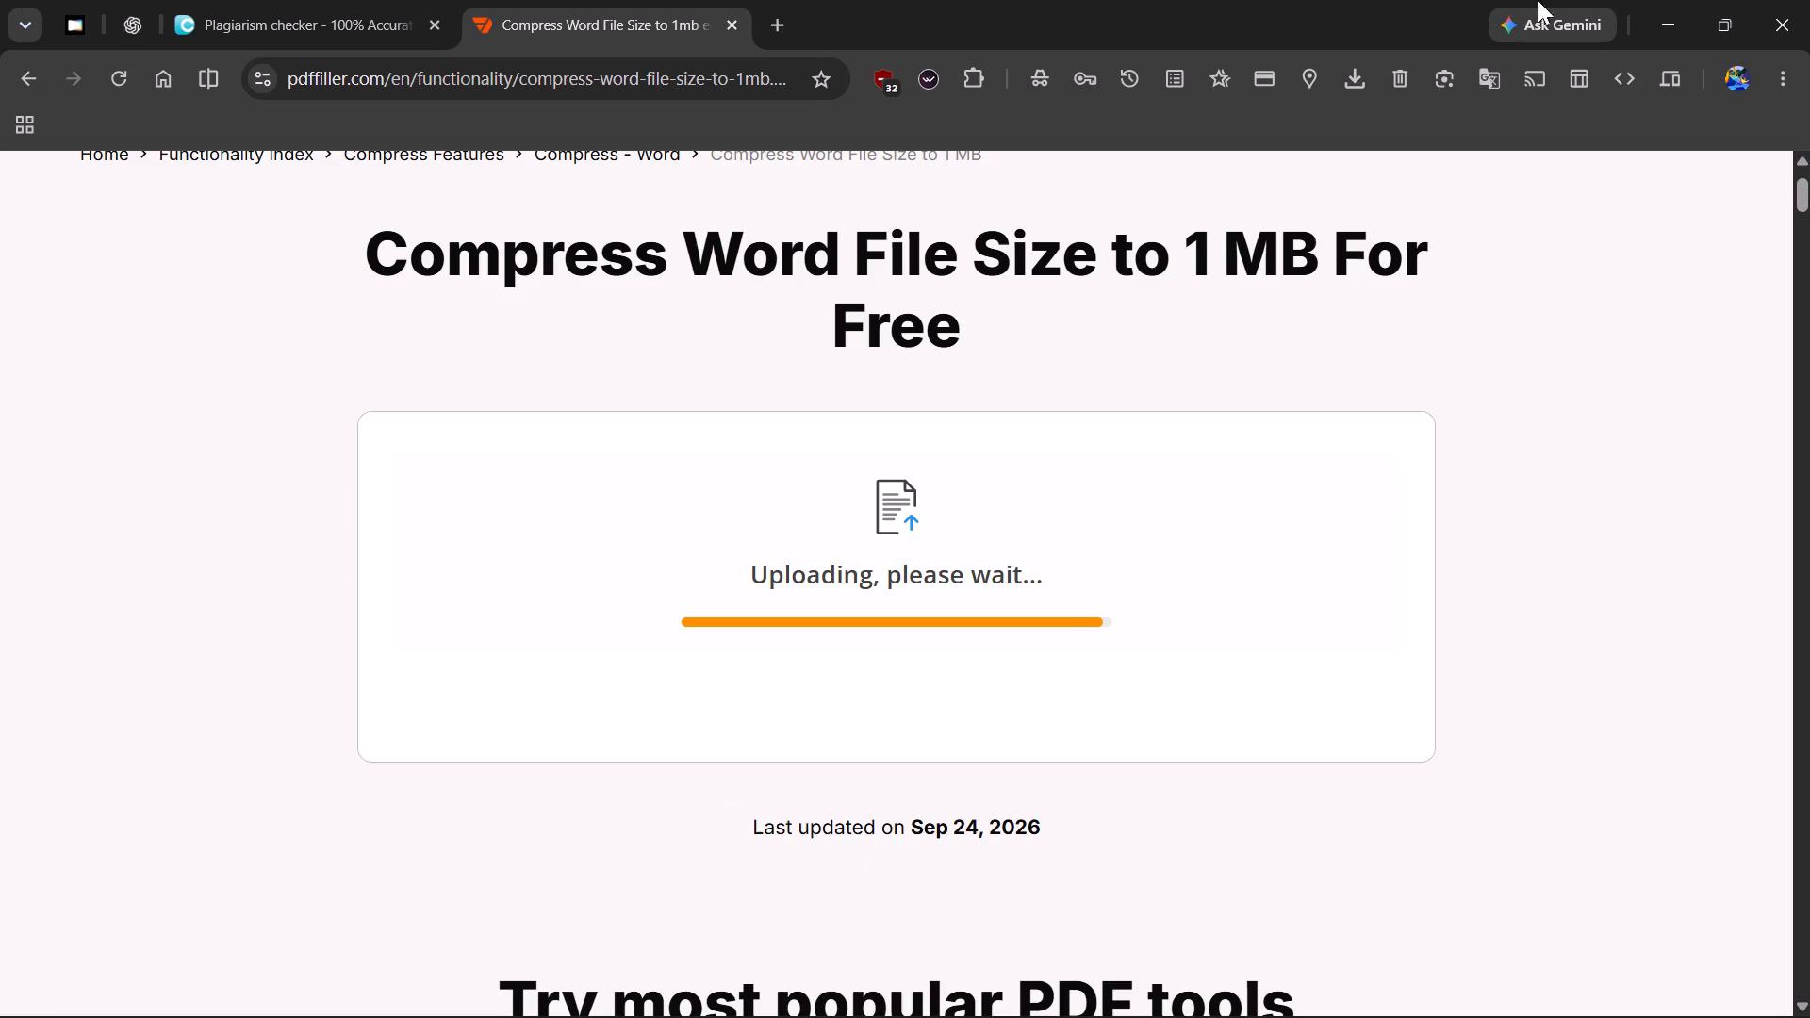
Return to the Google results and replace the query with a search for "word file compressor".
scroll(525, 627, "up", 3)
left_click(31, 69)
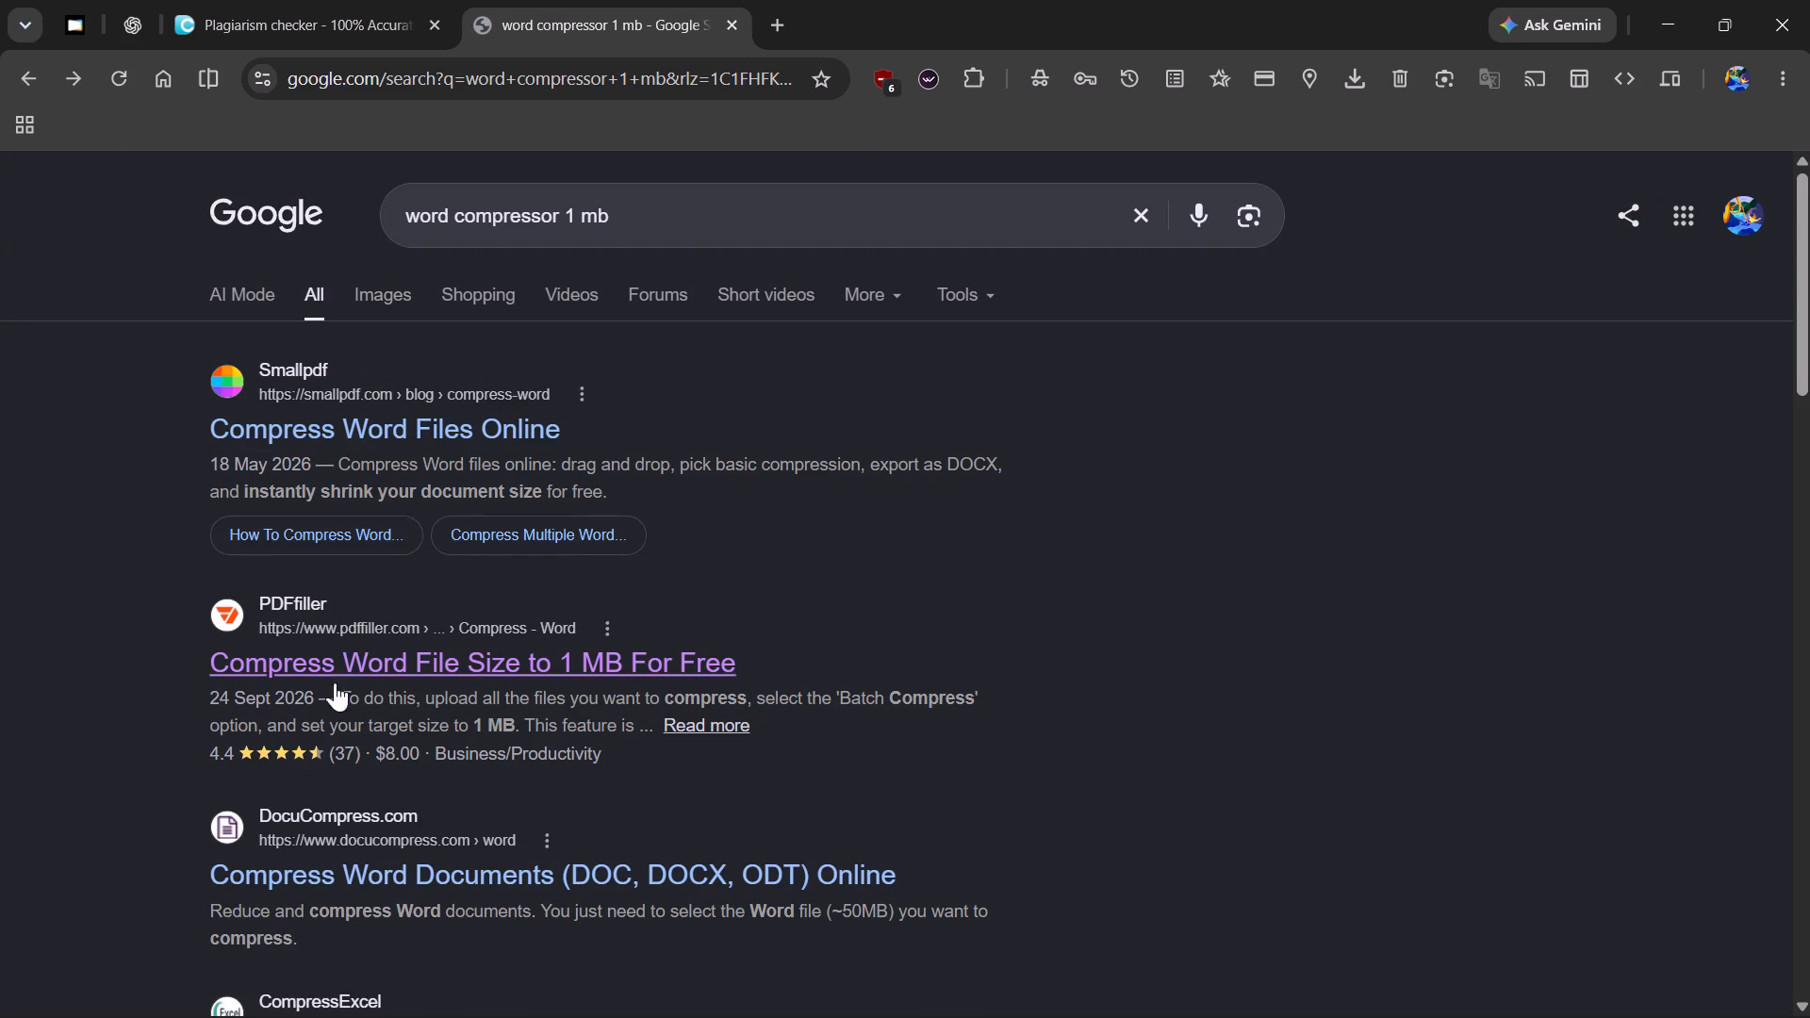
scroll(318, 720, "down", 1)
scroll(310, 726, "up", 3)
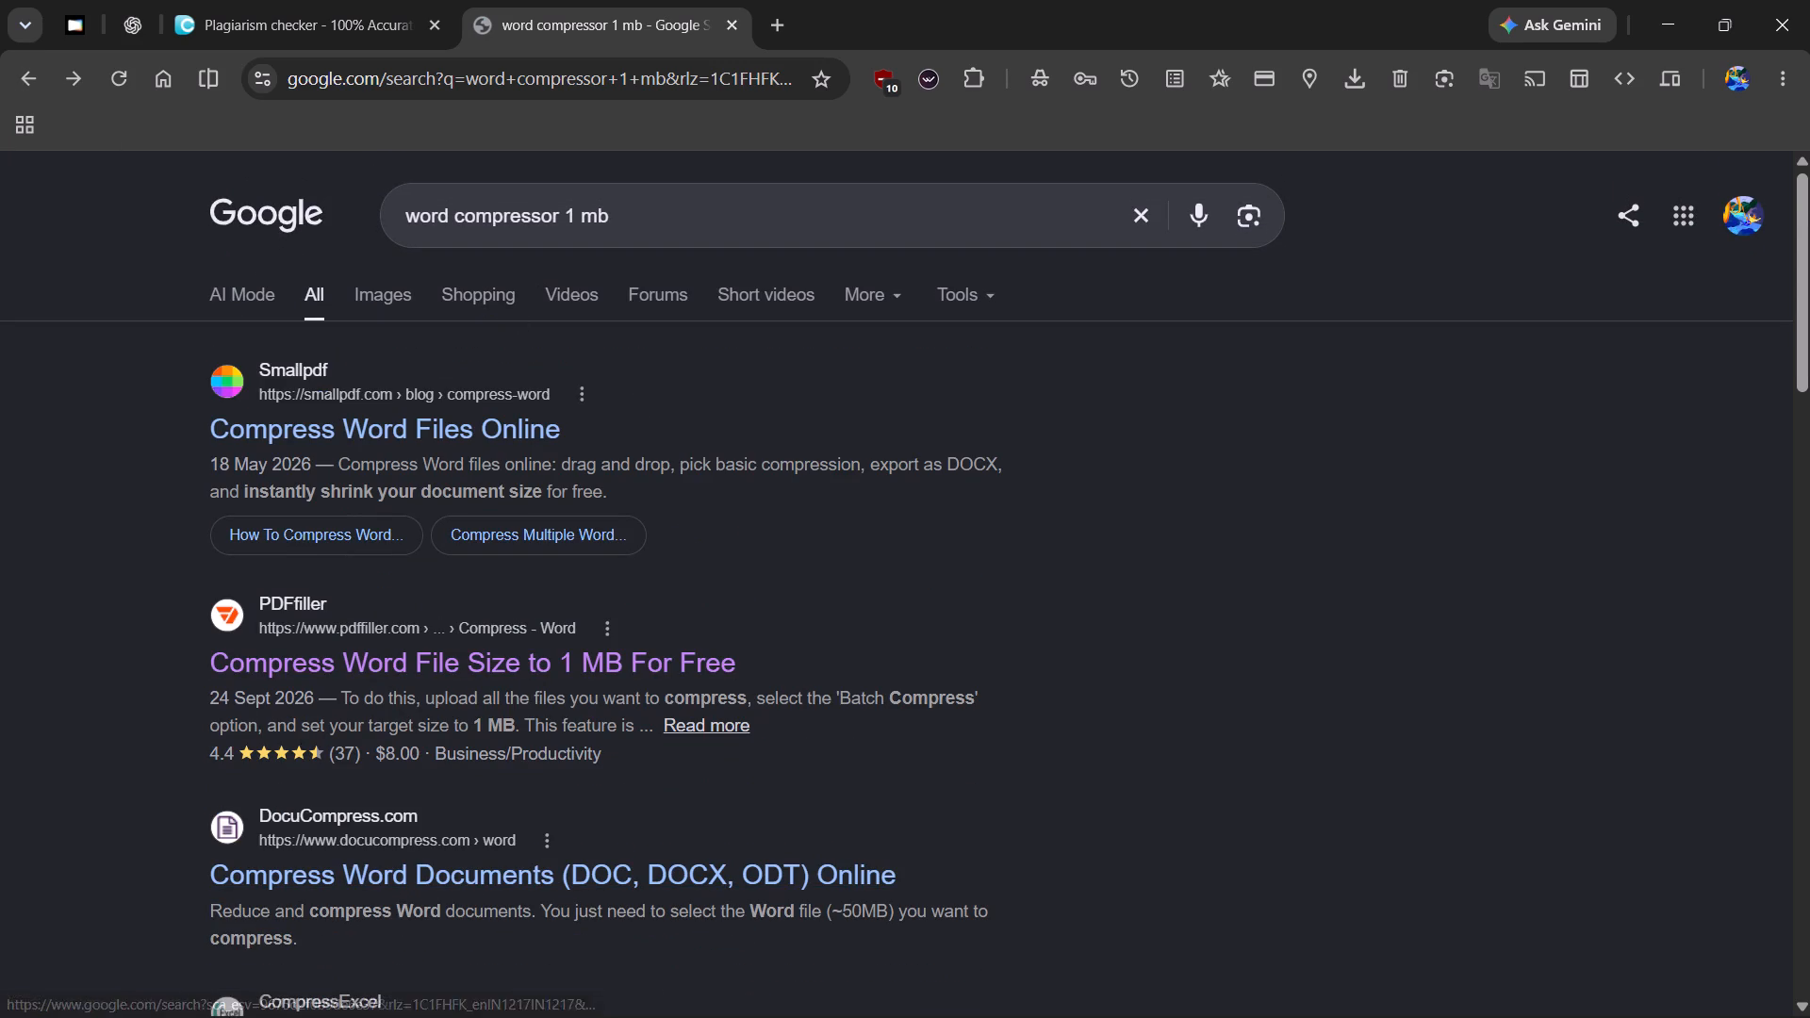
left_click(627, 205)
key("BackSpace")
key("BackSpace")
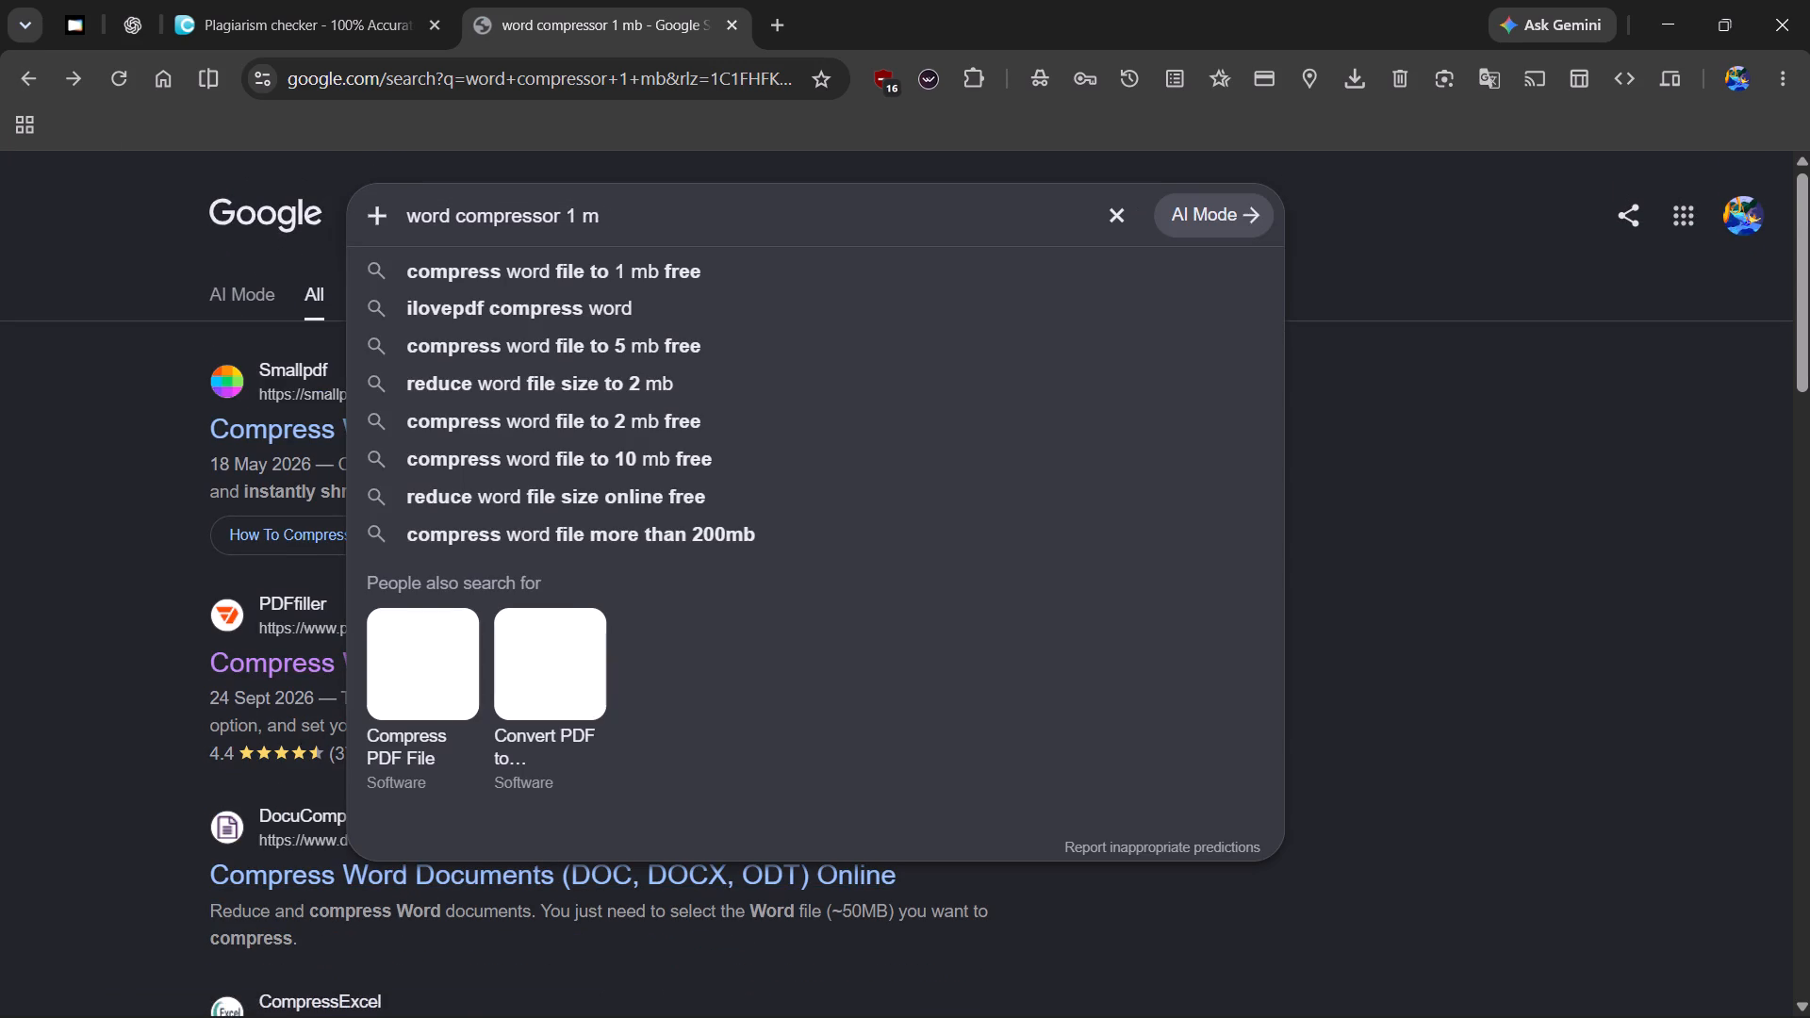
key("BackSpace")
key("BackSpace")
key("BackSpace")
key("BackSpace")
key("BackSpace")
key("BackSpace")
key("BackSpace")
key("BackSpace")
key("BackSpace")
key("BackSpace")
key("BackSpace")
key("BackSpace")
key("BackSpace")
key("BackSpace")
key("BackSpace")
key("BackSpace")
key("BackSpace")
key("BackSpace")
key("BackSpace")
key("BackSpace")
key("BackSpace")
key("BackSpace")
key("BackSpace")
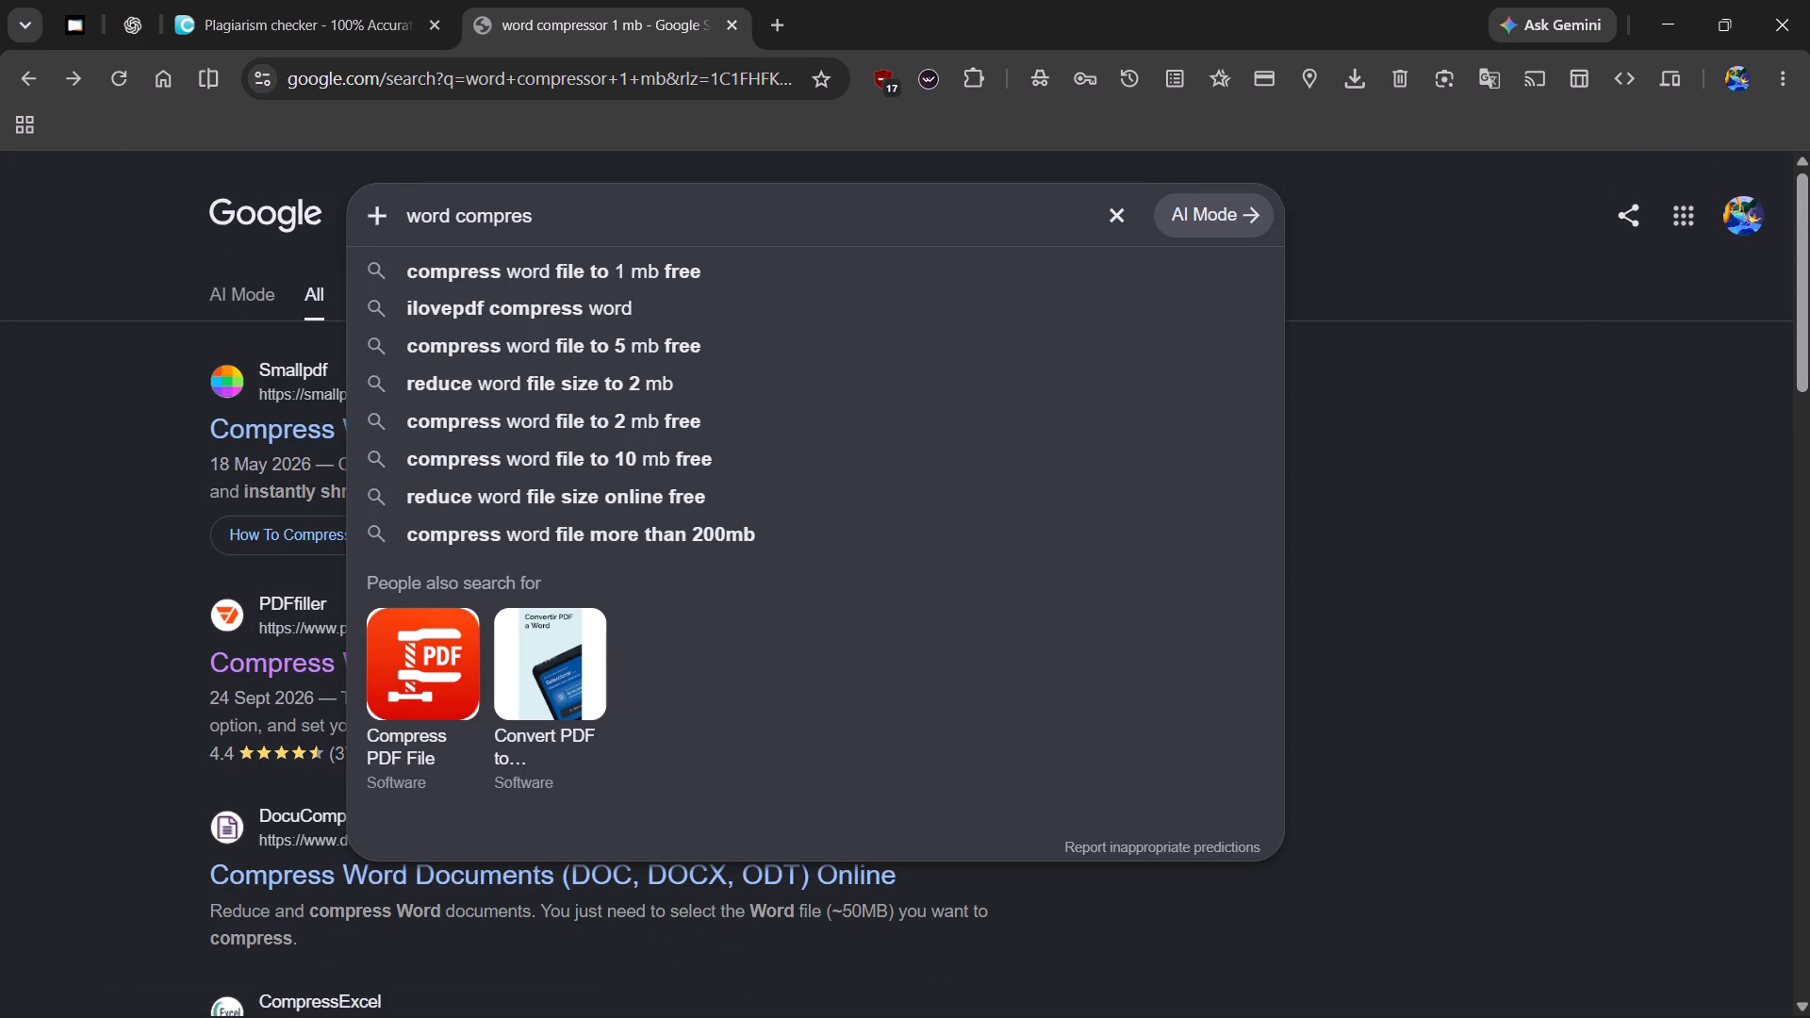
key("BackSpace")
key("BackSpace")
key("BackSpace")
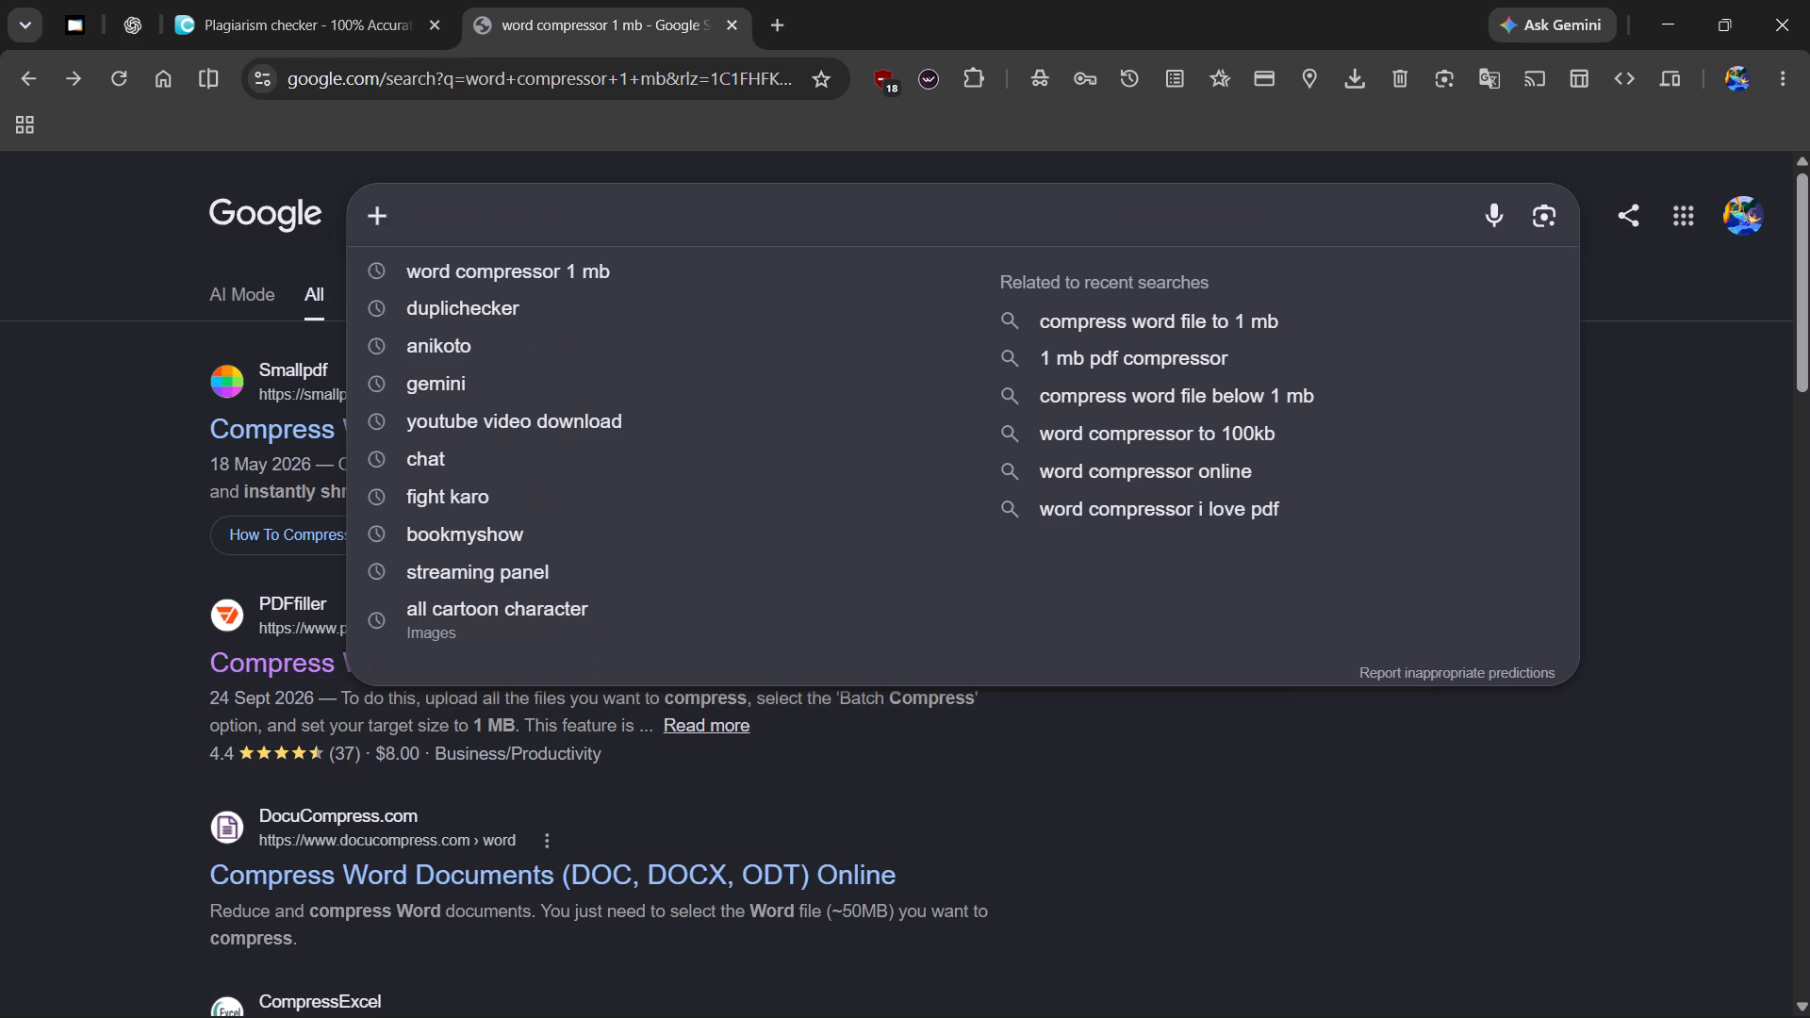
type("word file compressor")
key("Return")
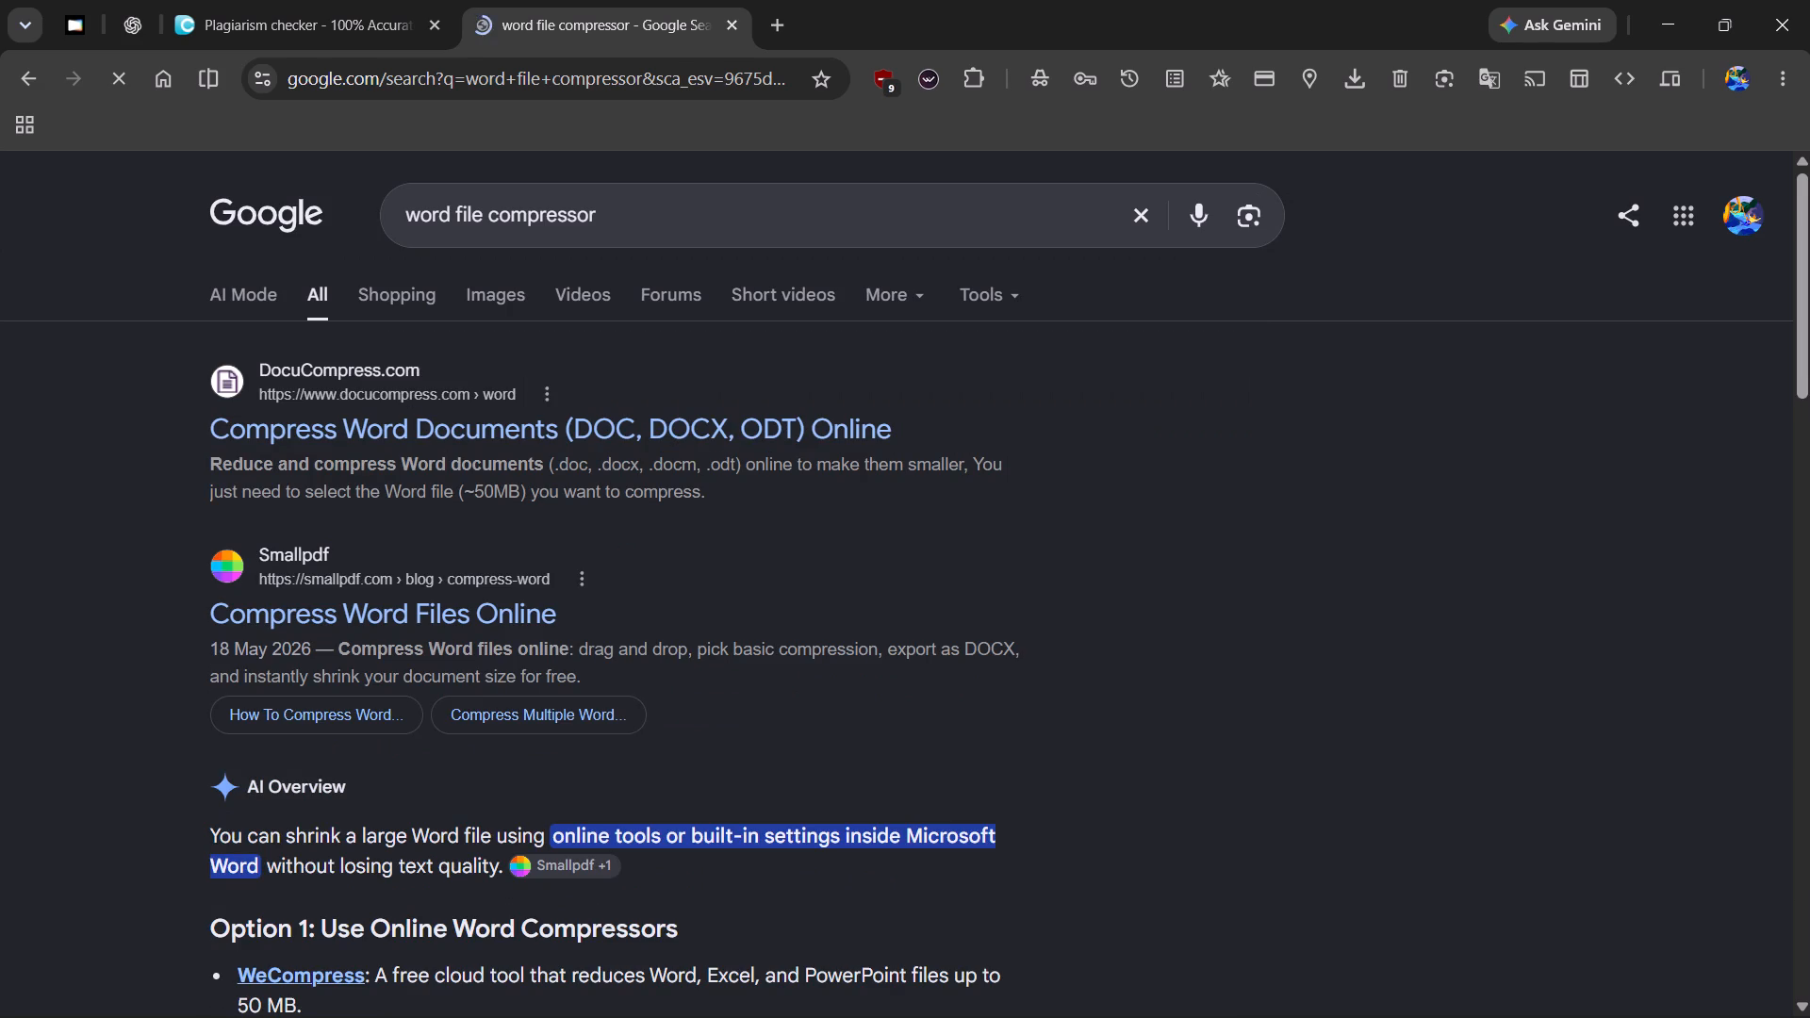
Open the DocuCompress result and upload the Doctor Appointment Booking SRS document from the "srs new" folder for compression.
left_click(291, 432)
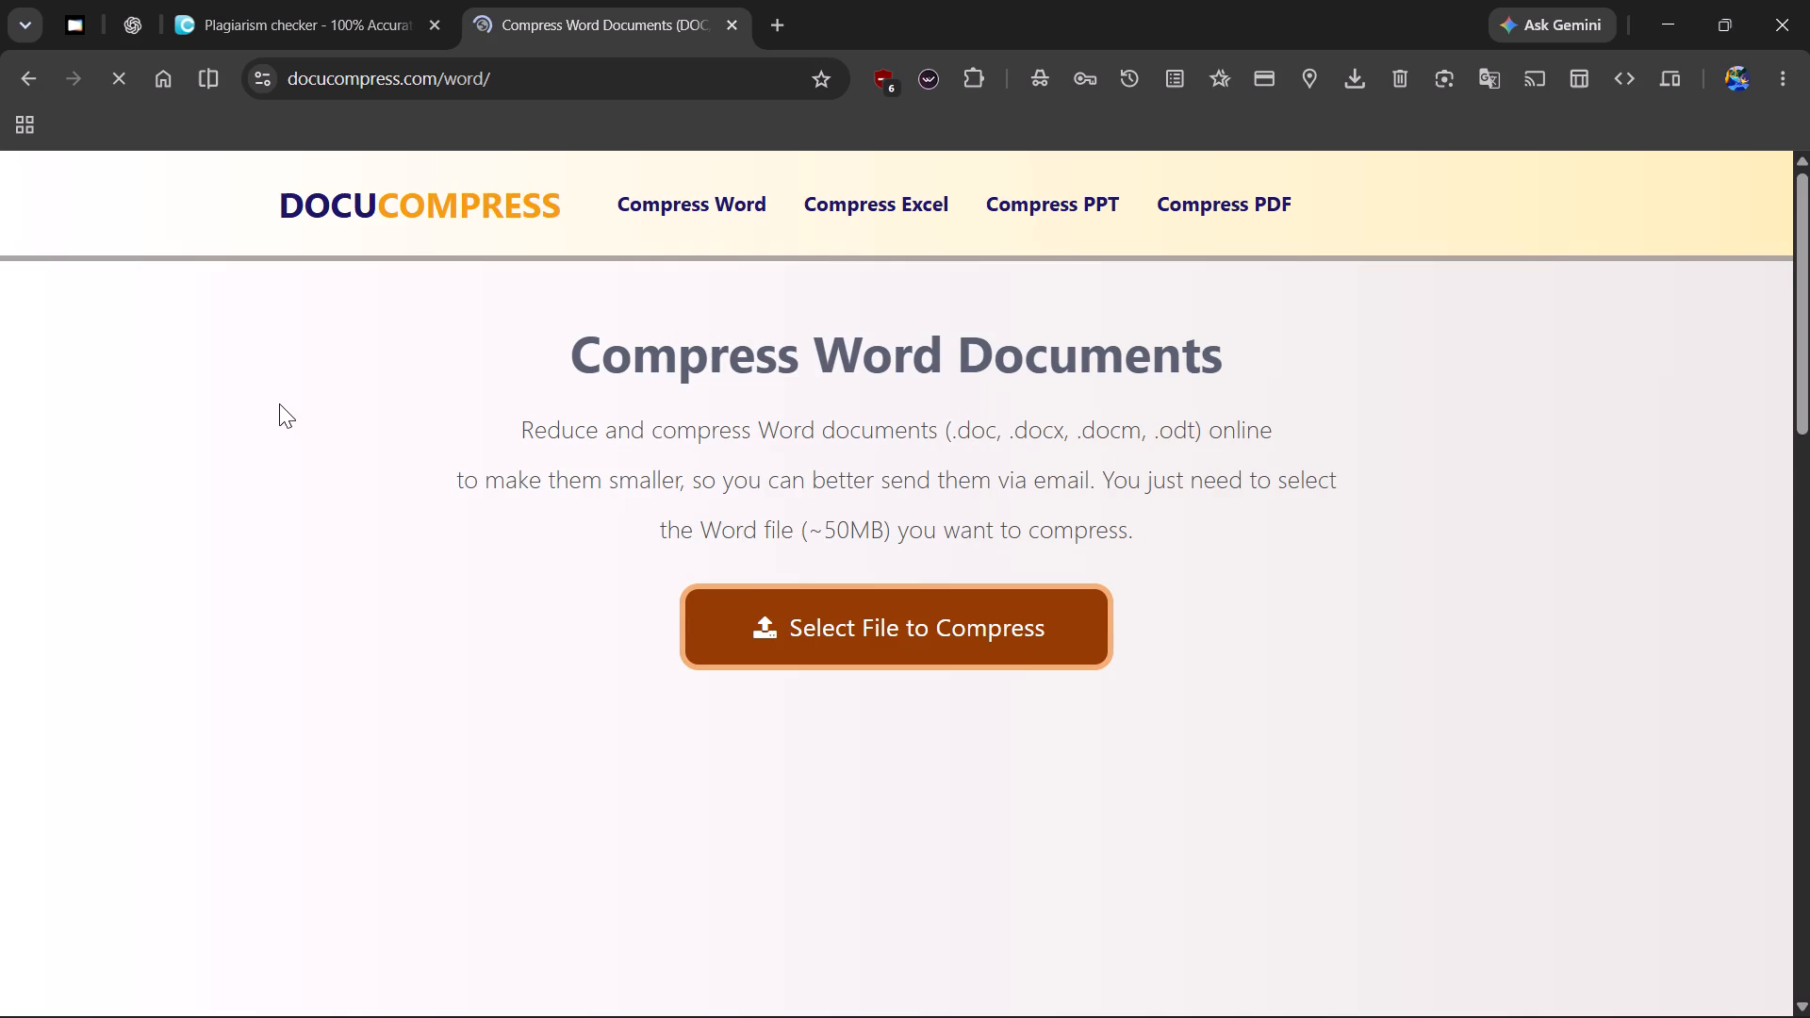
left_click(848, 641)
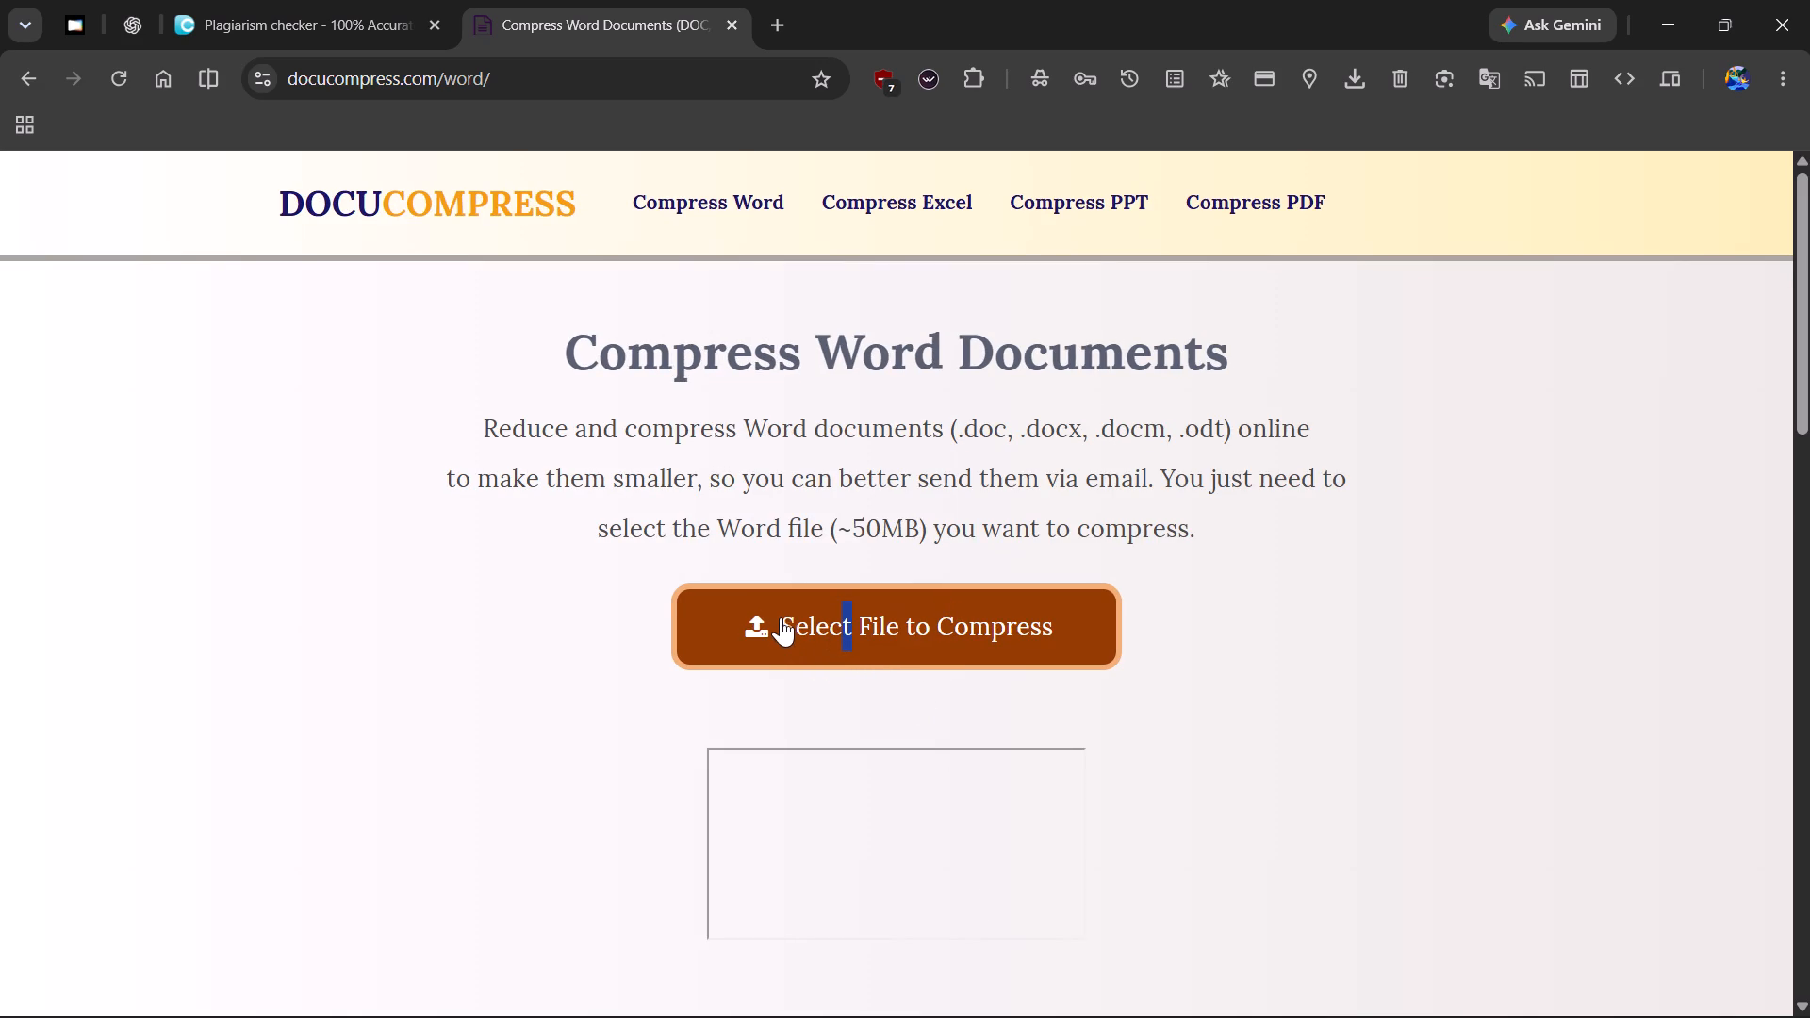
left_click(776, 616)
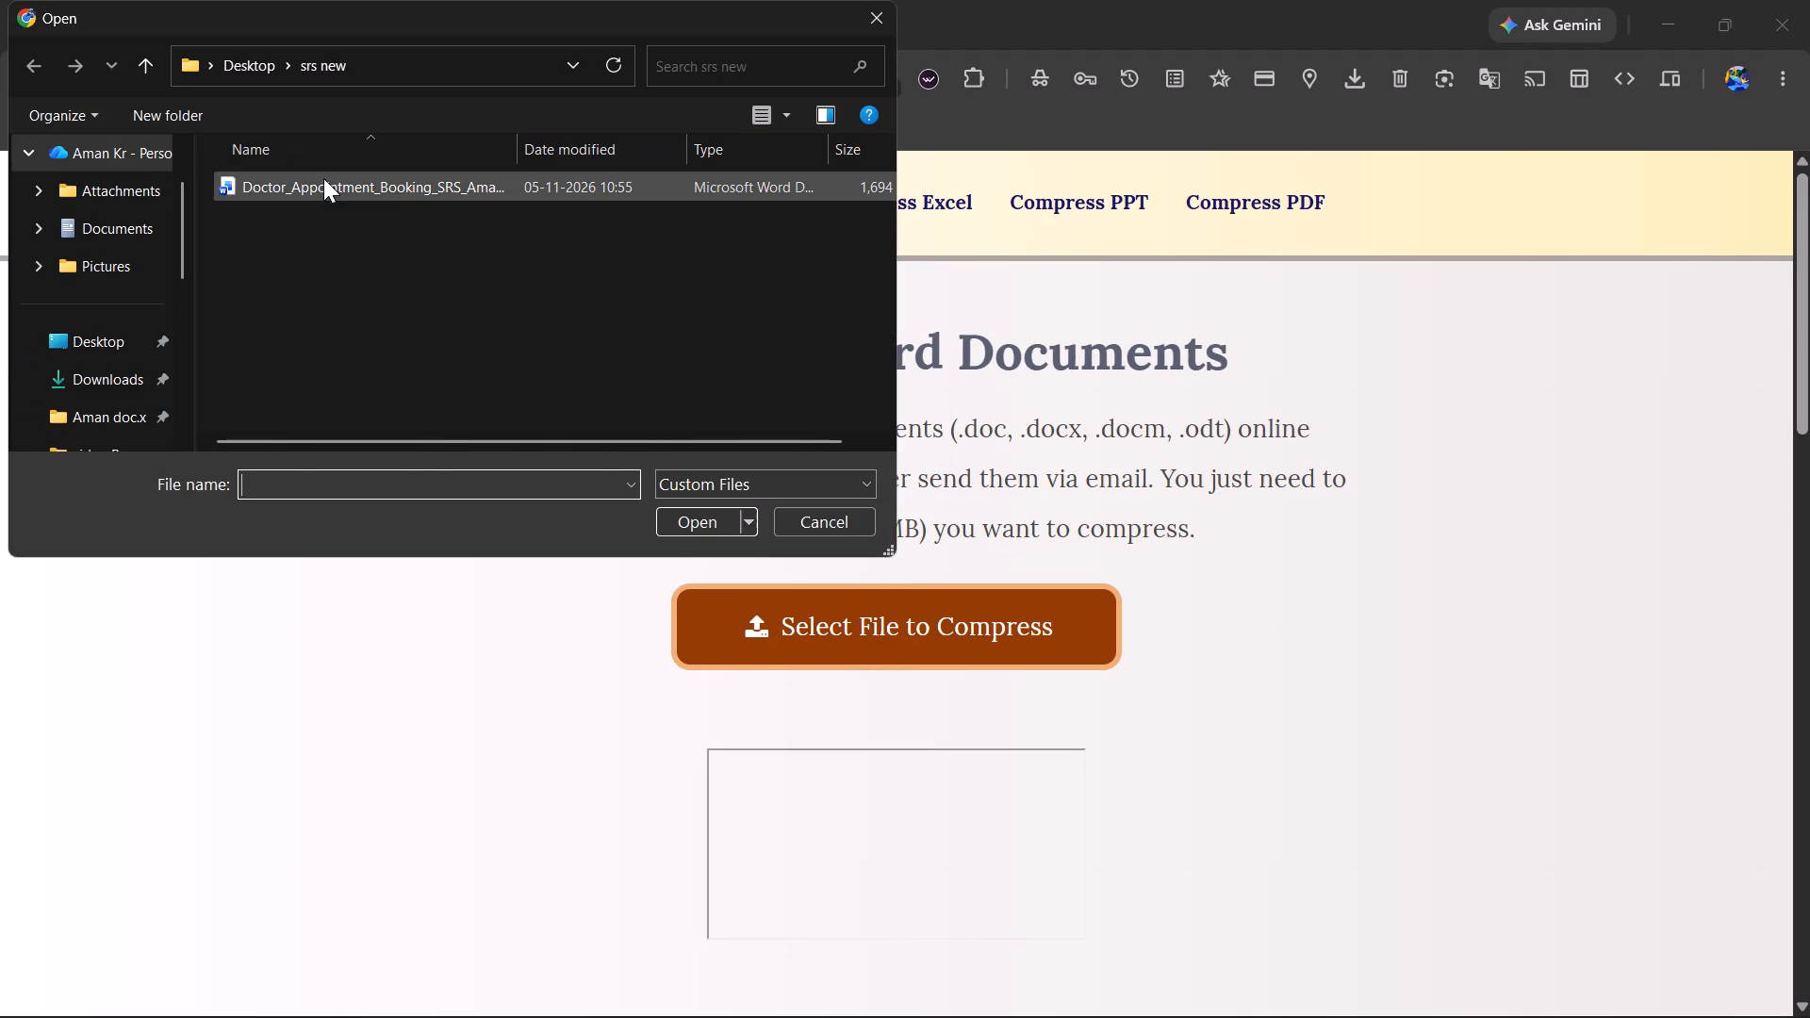
left_click(323, 178)
key("Return")
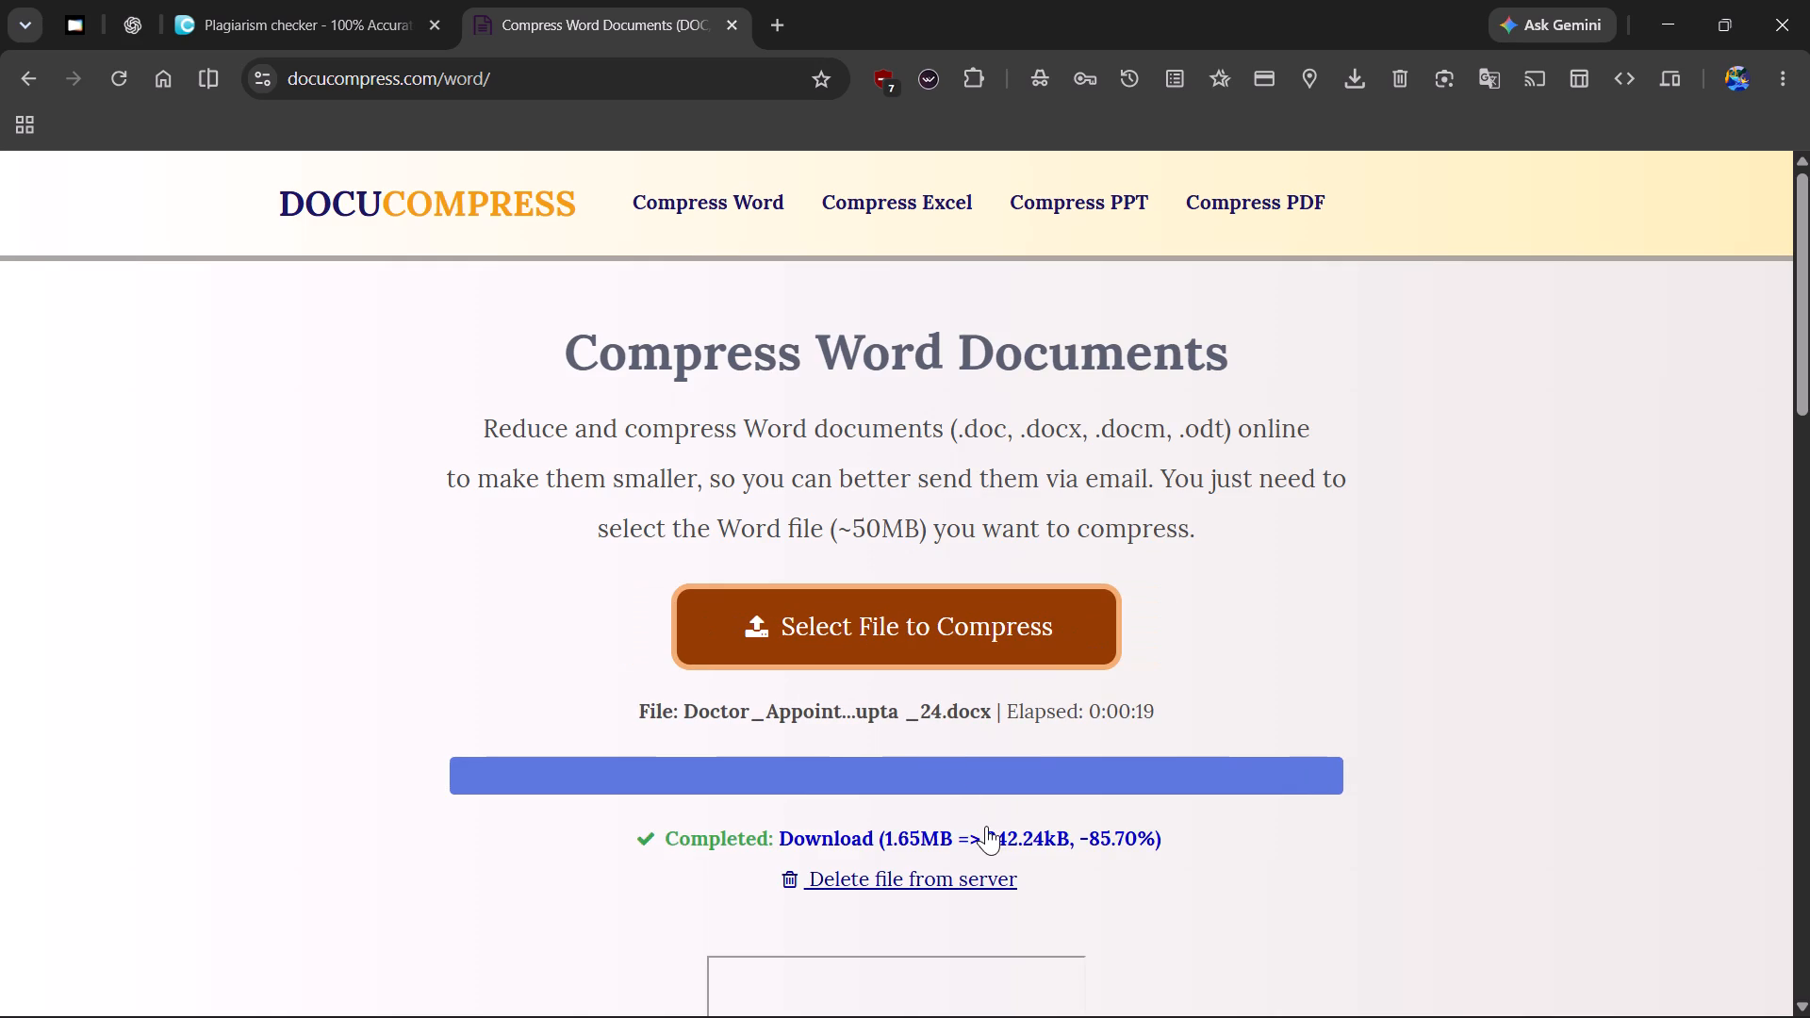
Download the compressed Word document from DocuCompress and close the extra download tab.
left_click(905, 838)
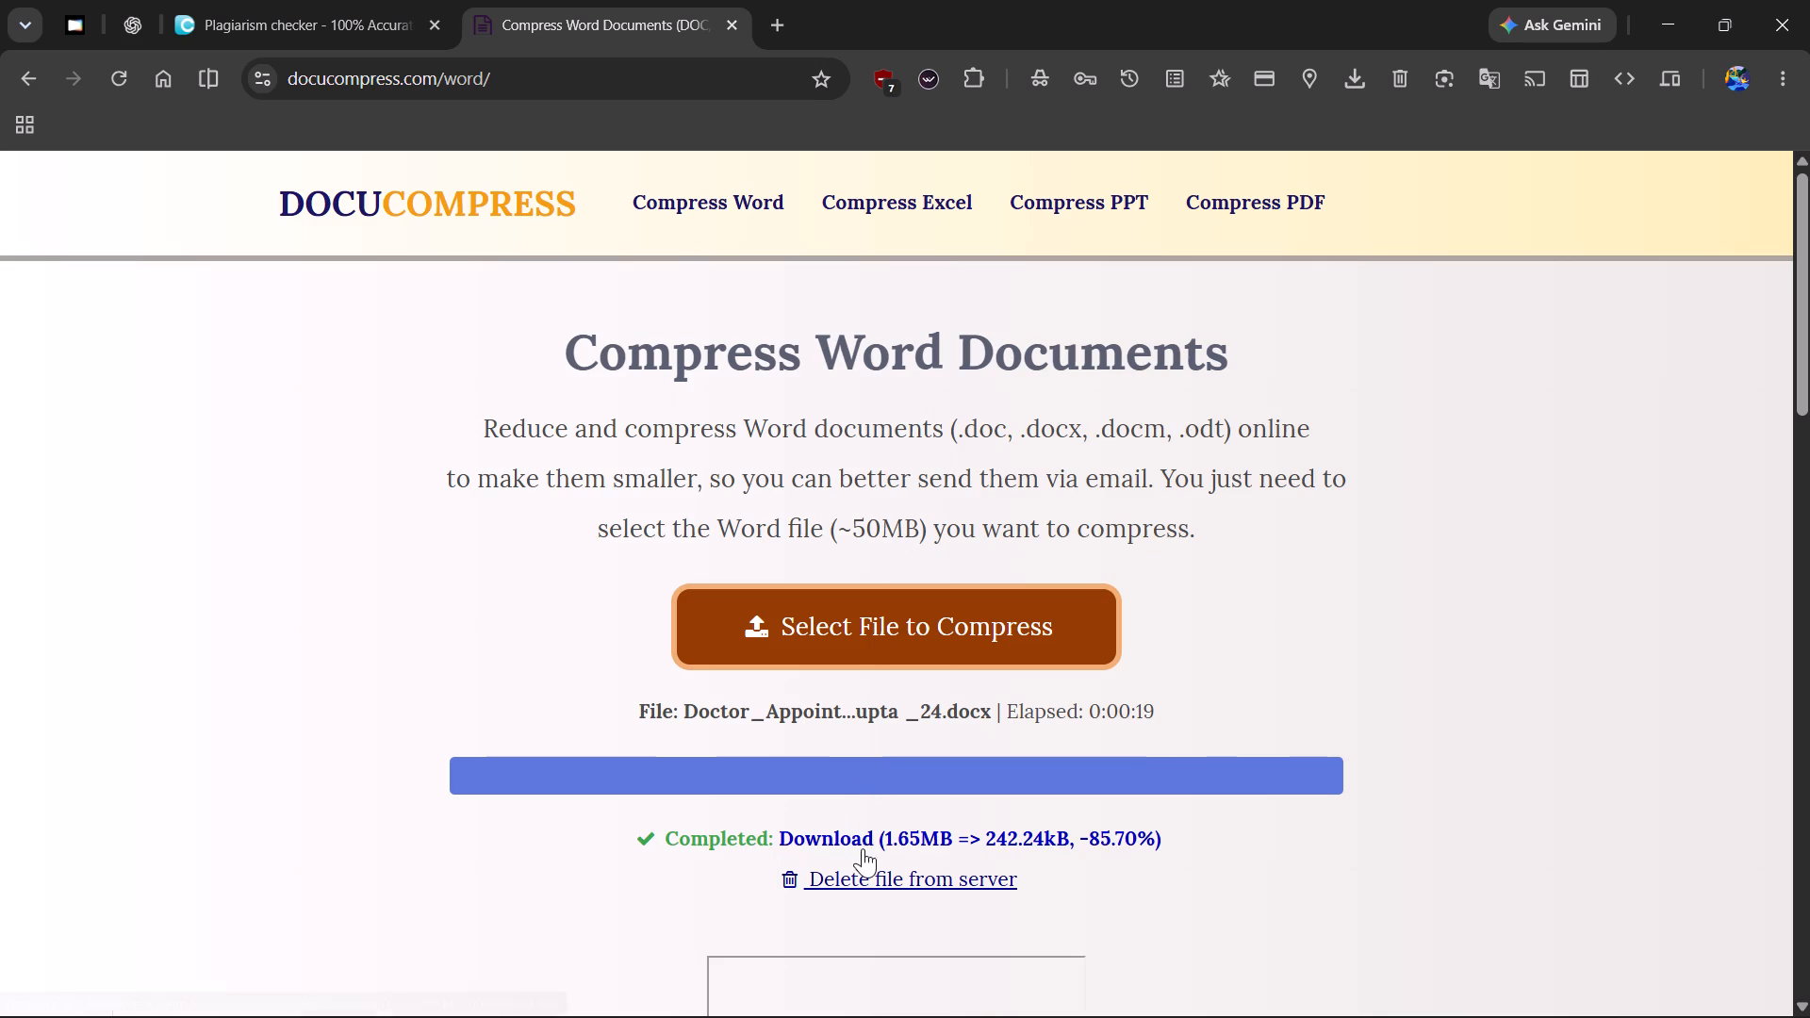
left_click(859, 828)
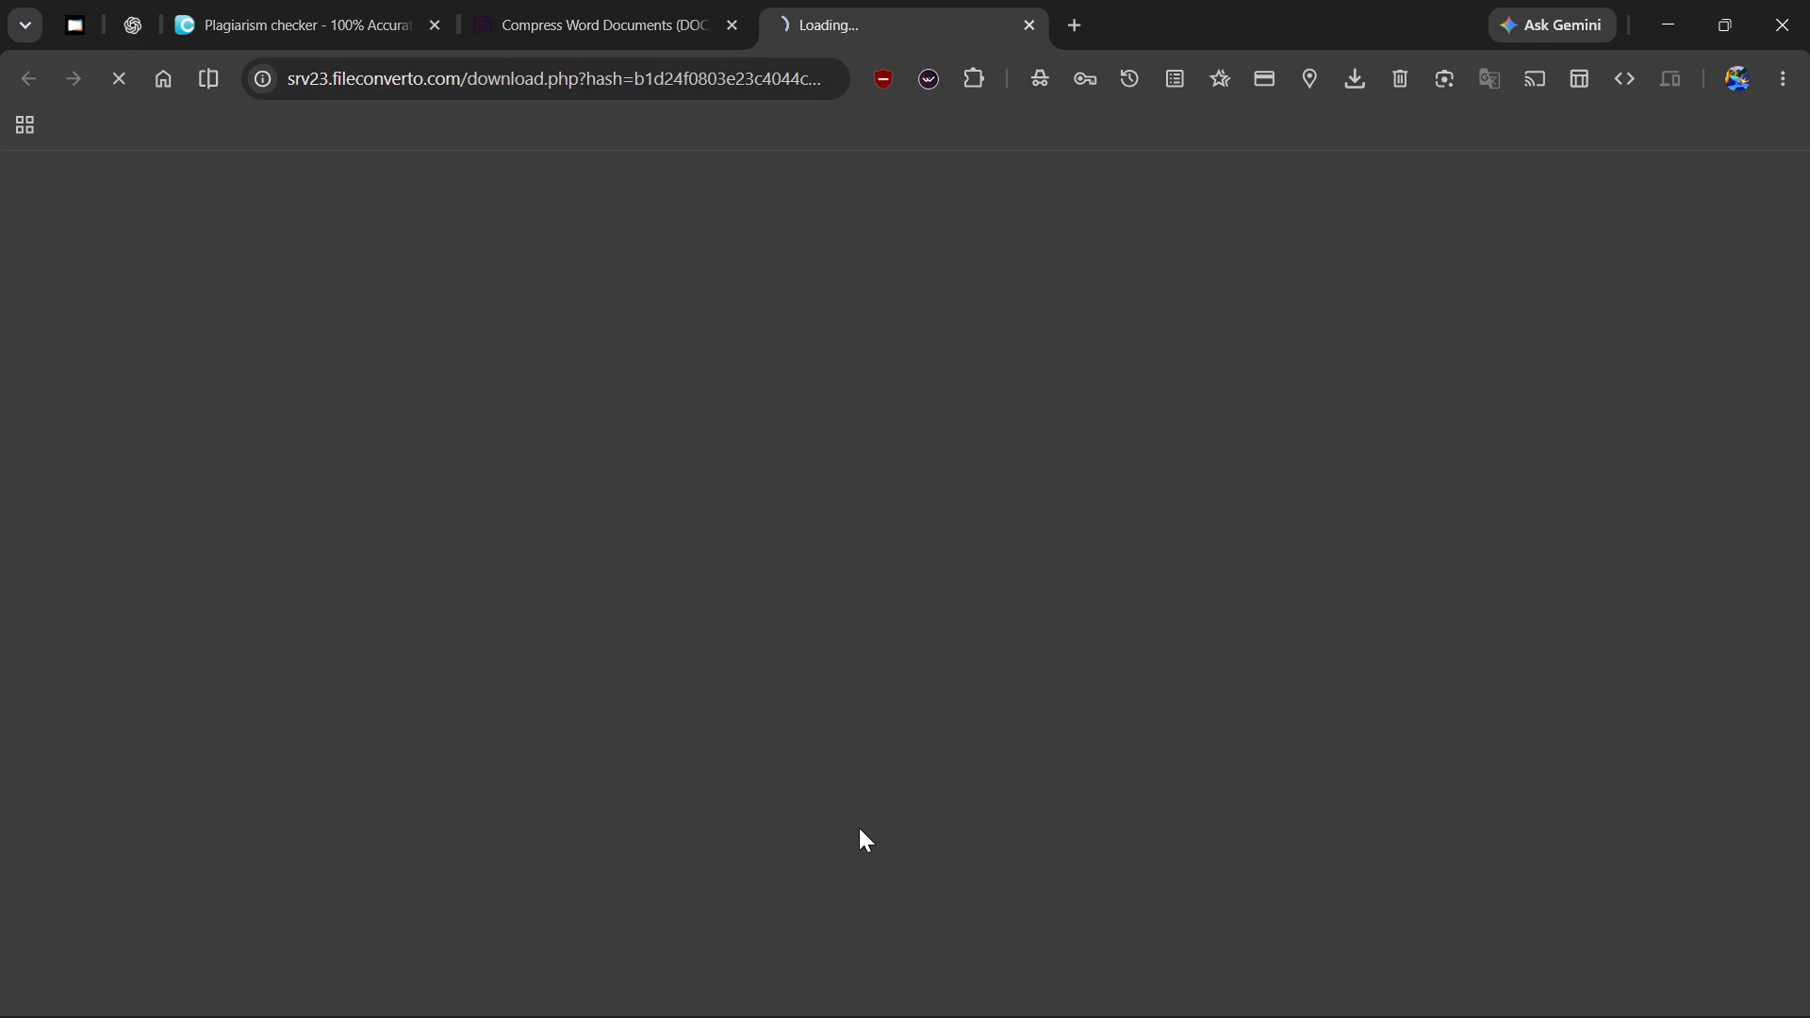
left_click(1032, 23)
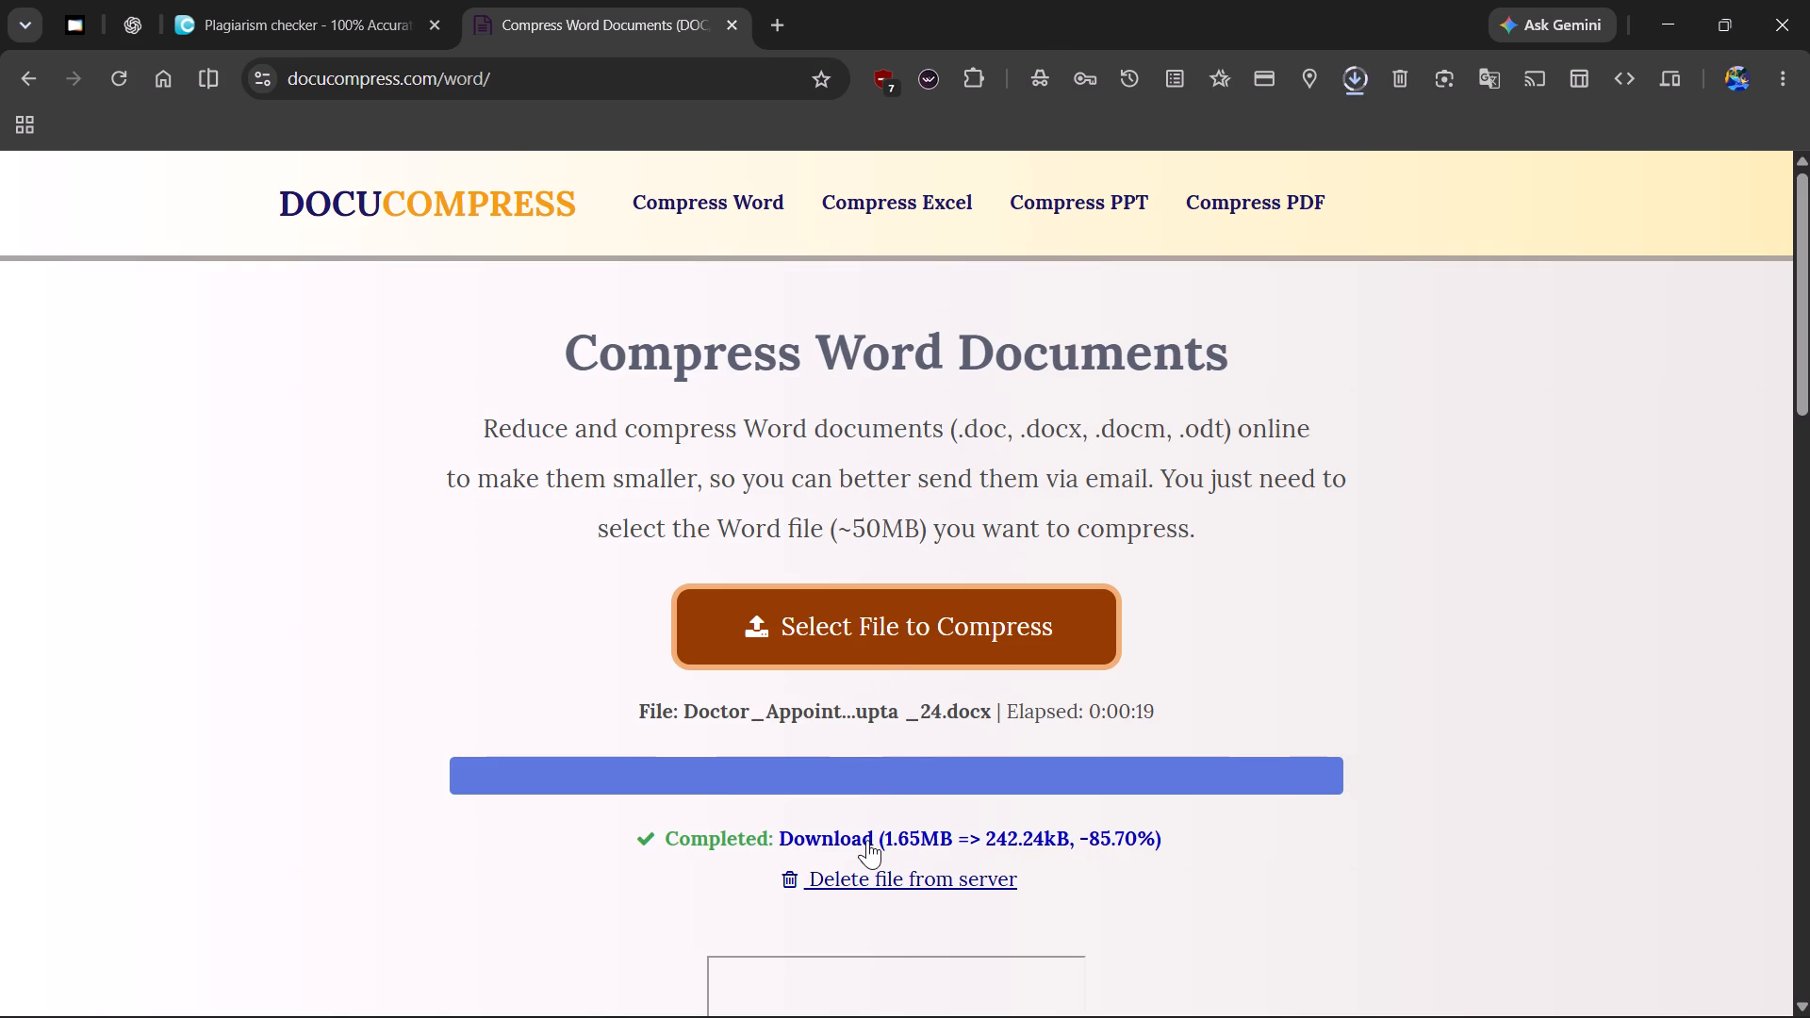
Open the browser's recent download history.
left_click(1348, 70)
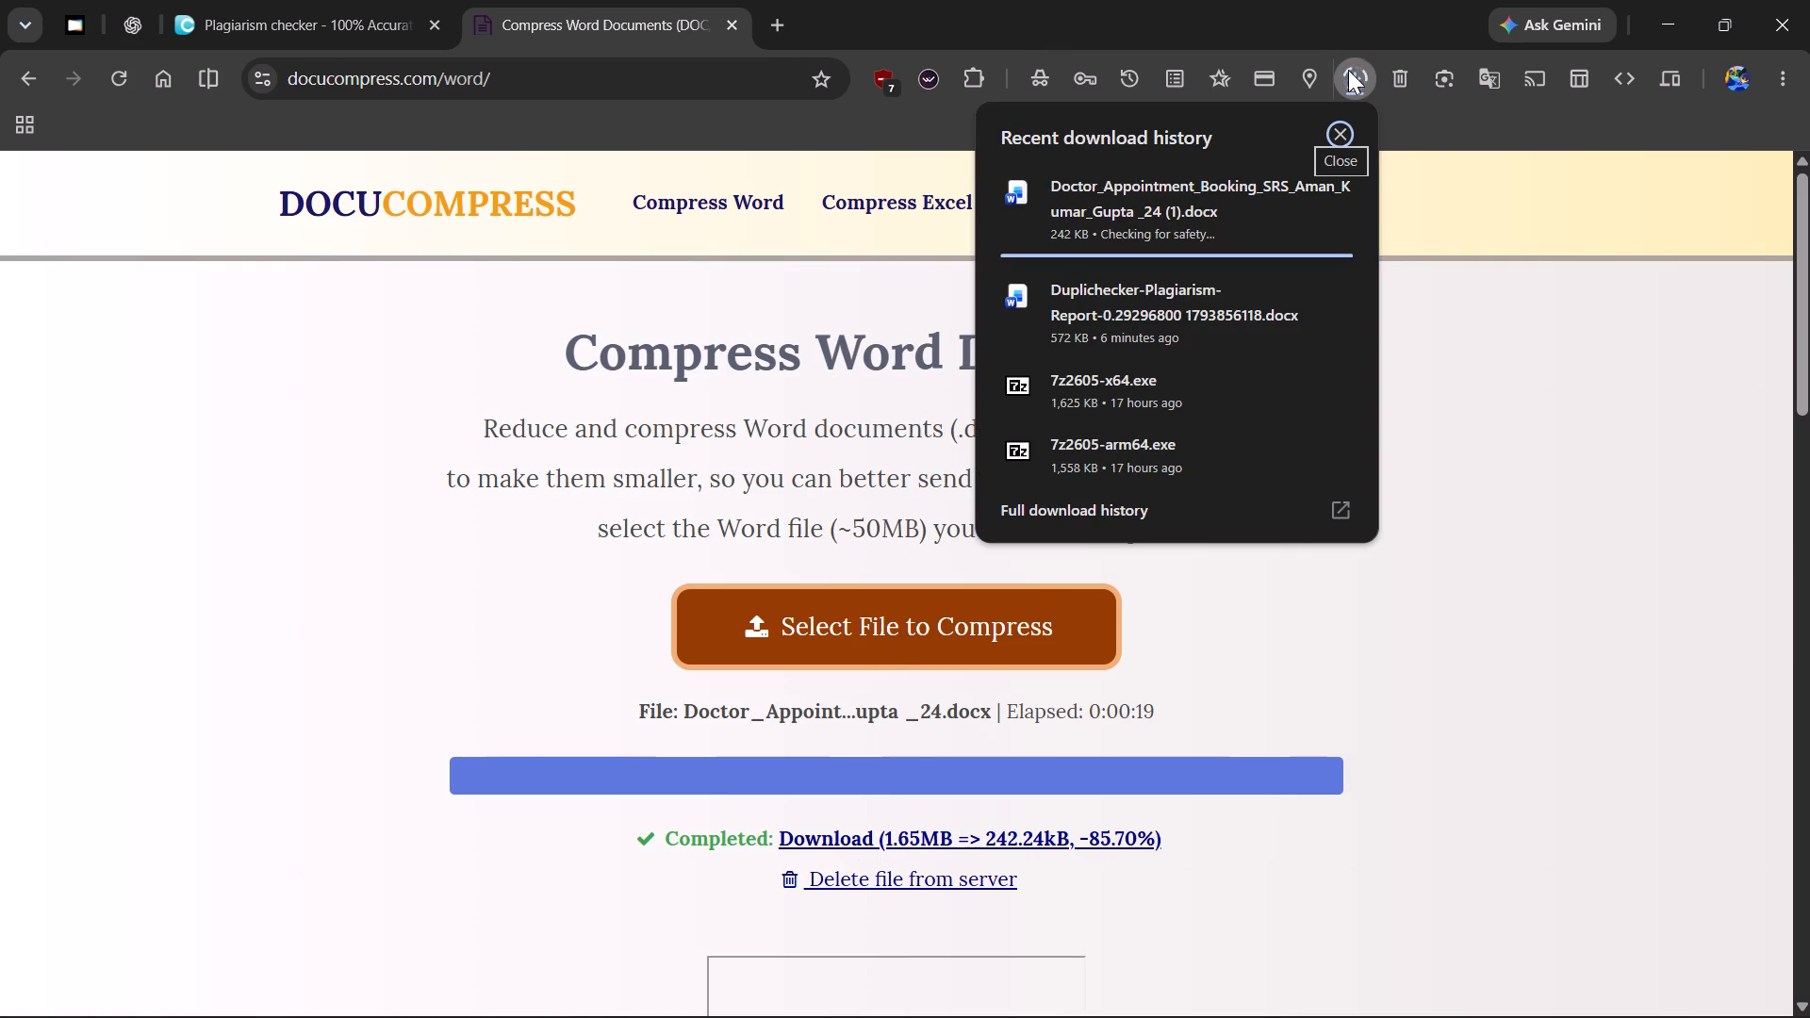
Open the downloaded compressed Doctor Appointment Booking SRS document in Word, review its opening pages, and close it.
left_click(1332, 180)
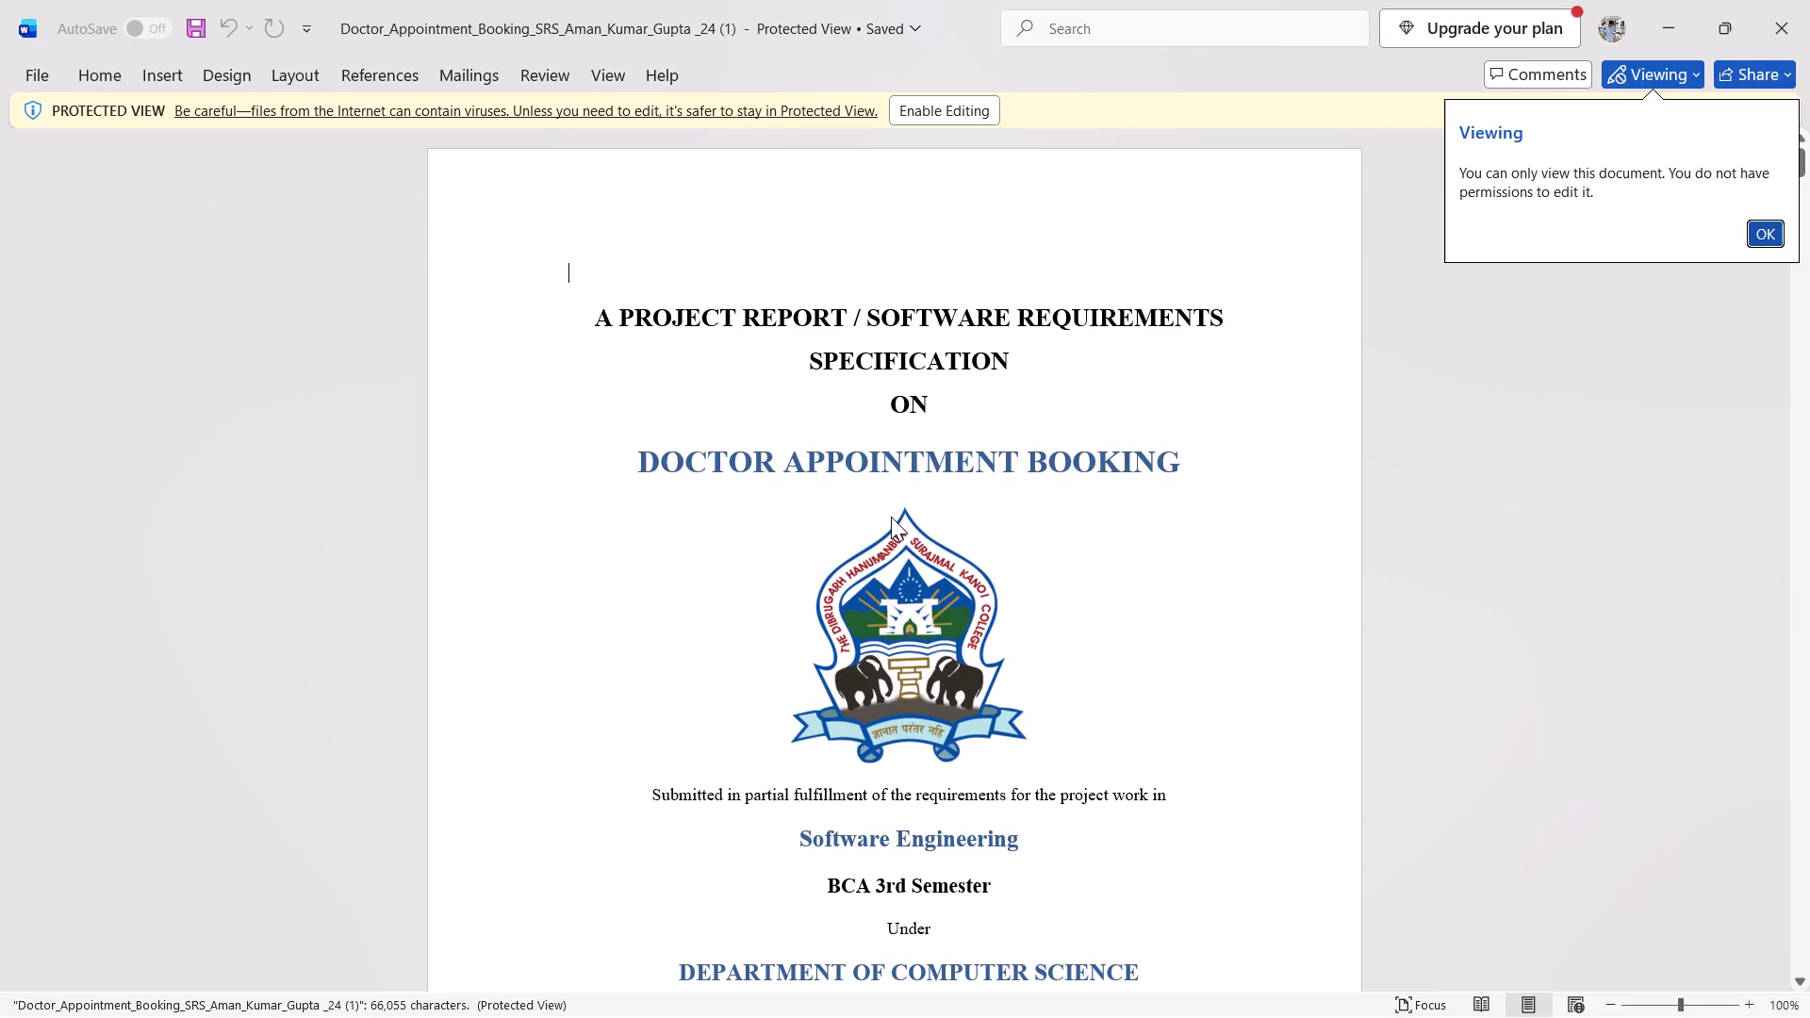
scroll(891, 517, "down", 20)
scroll(891, 517, "down", 14)
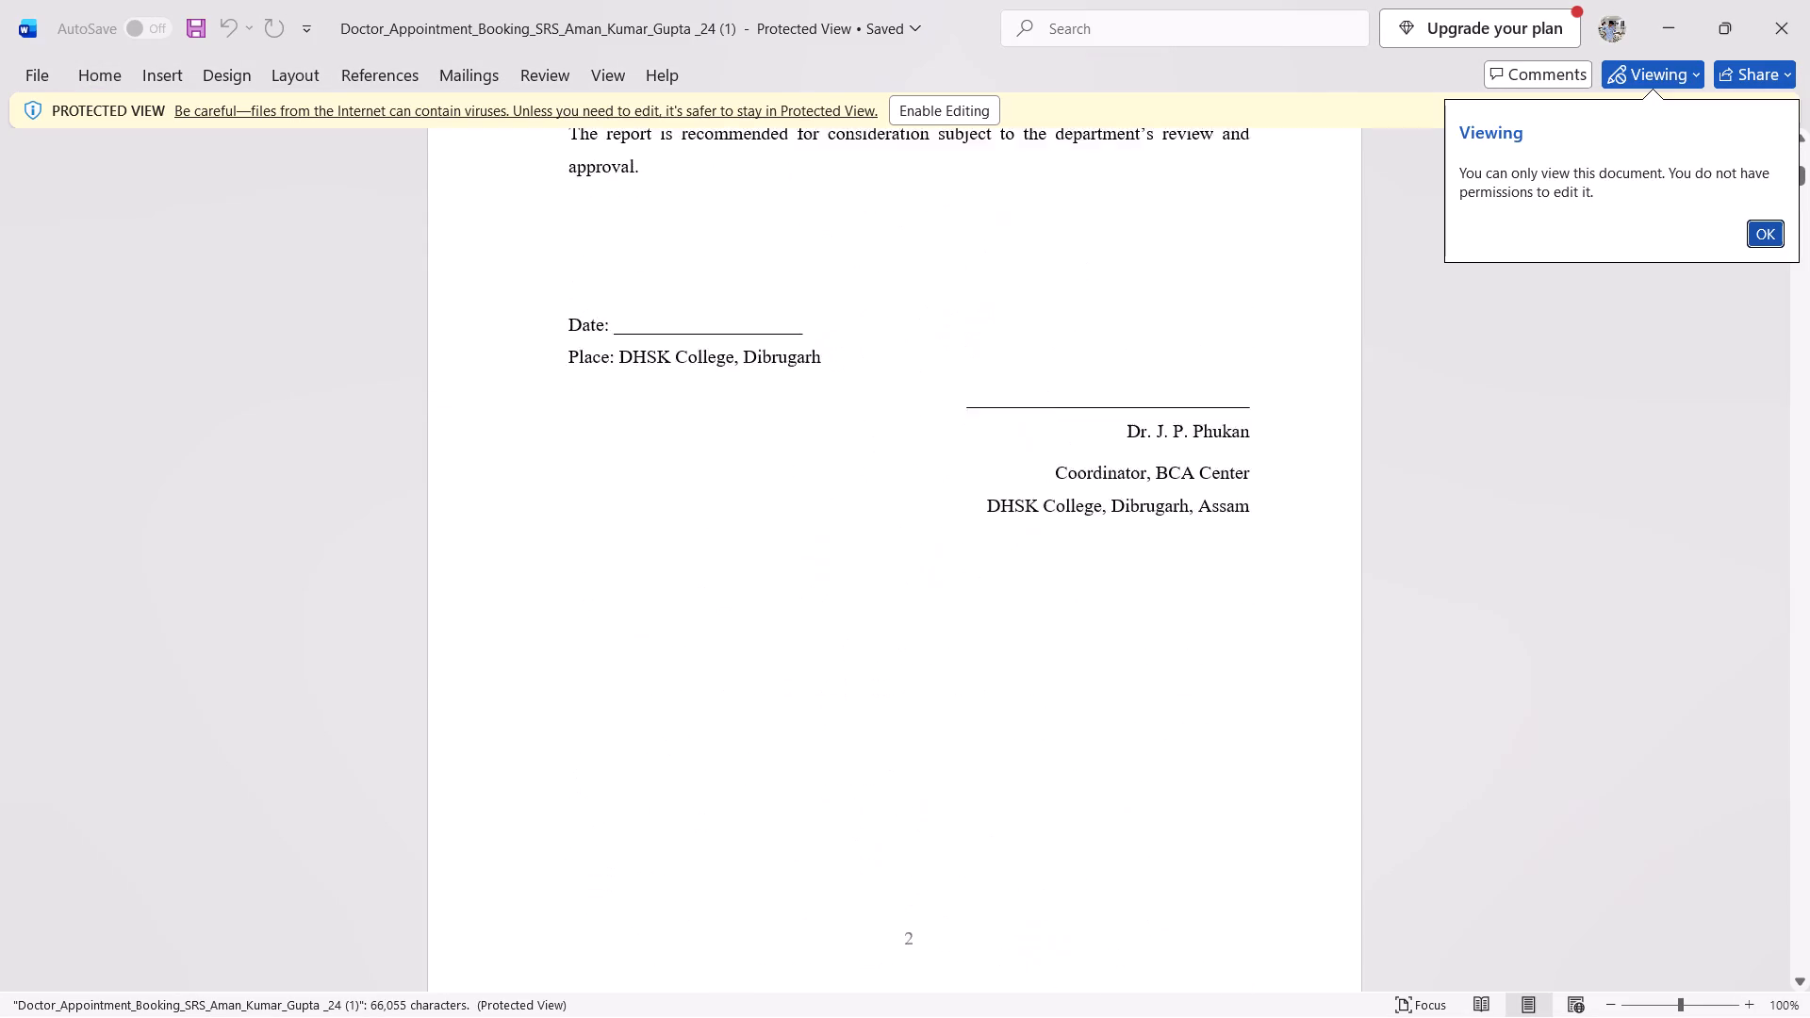
scroll(895, 499, "down", 20)
scroll(895, 499, "down", 20)
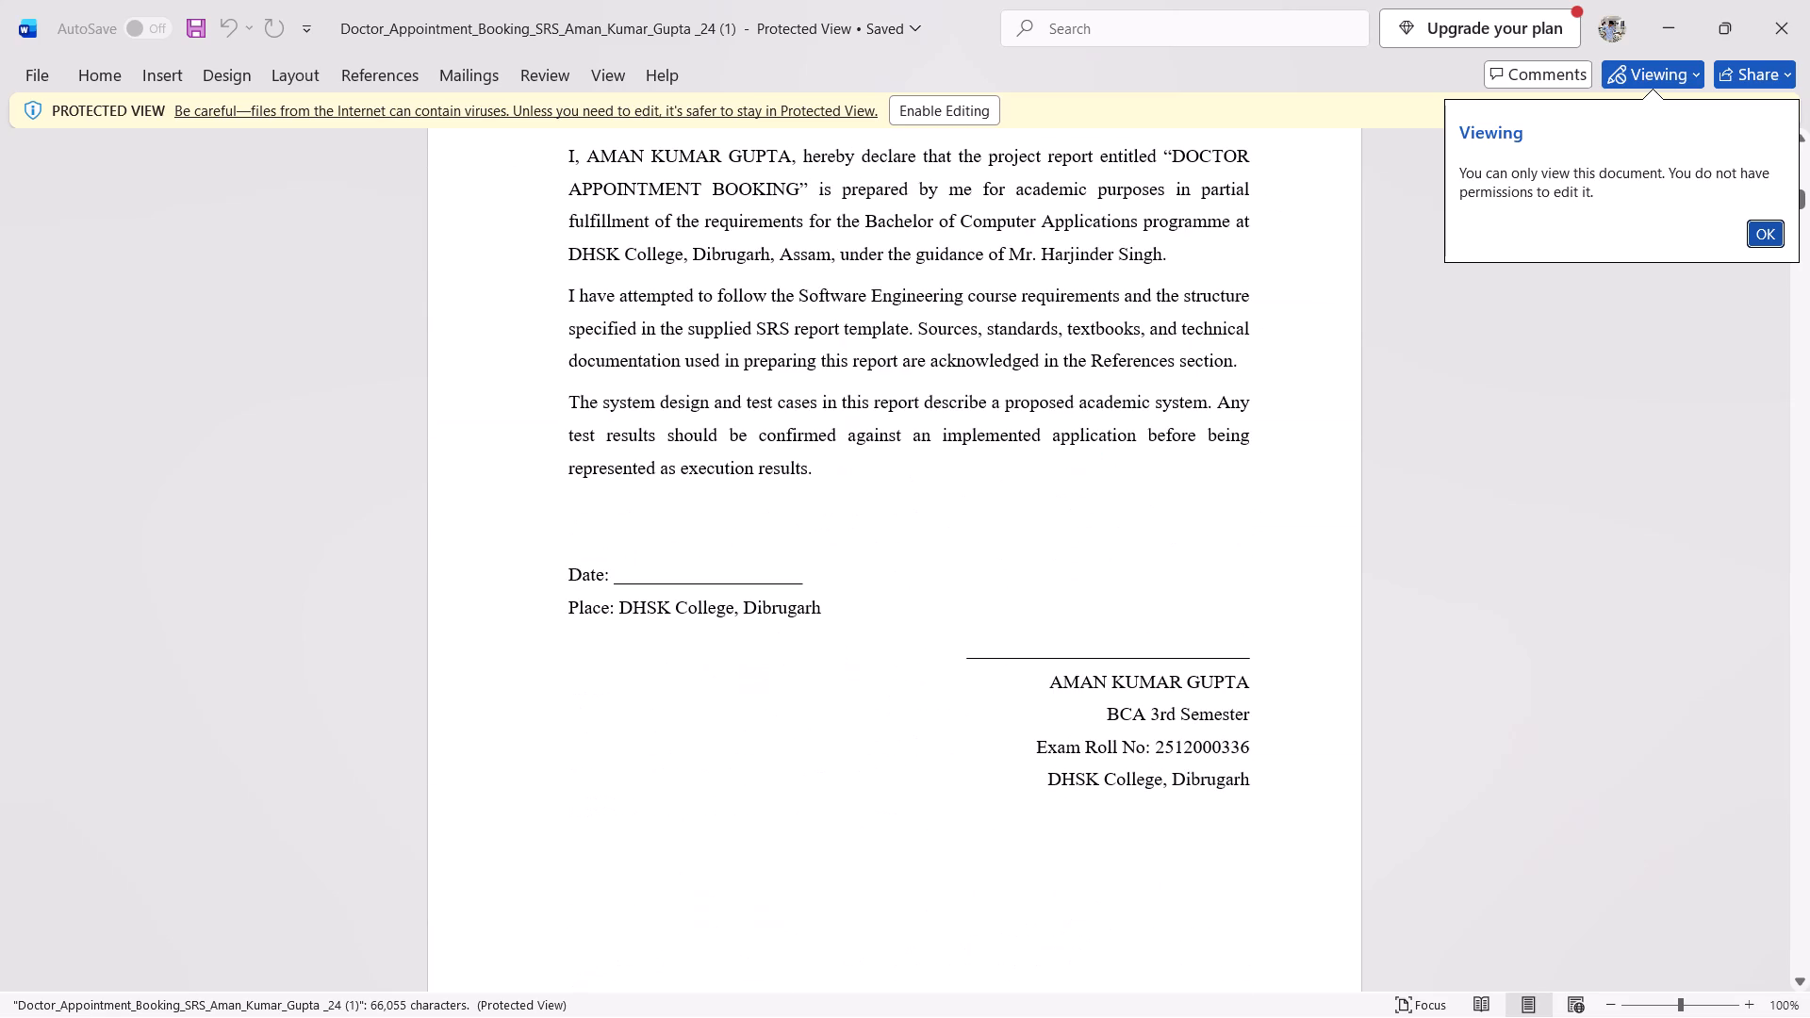
left_click(1785, 0)
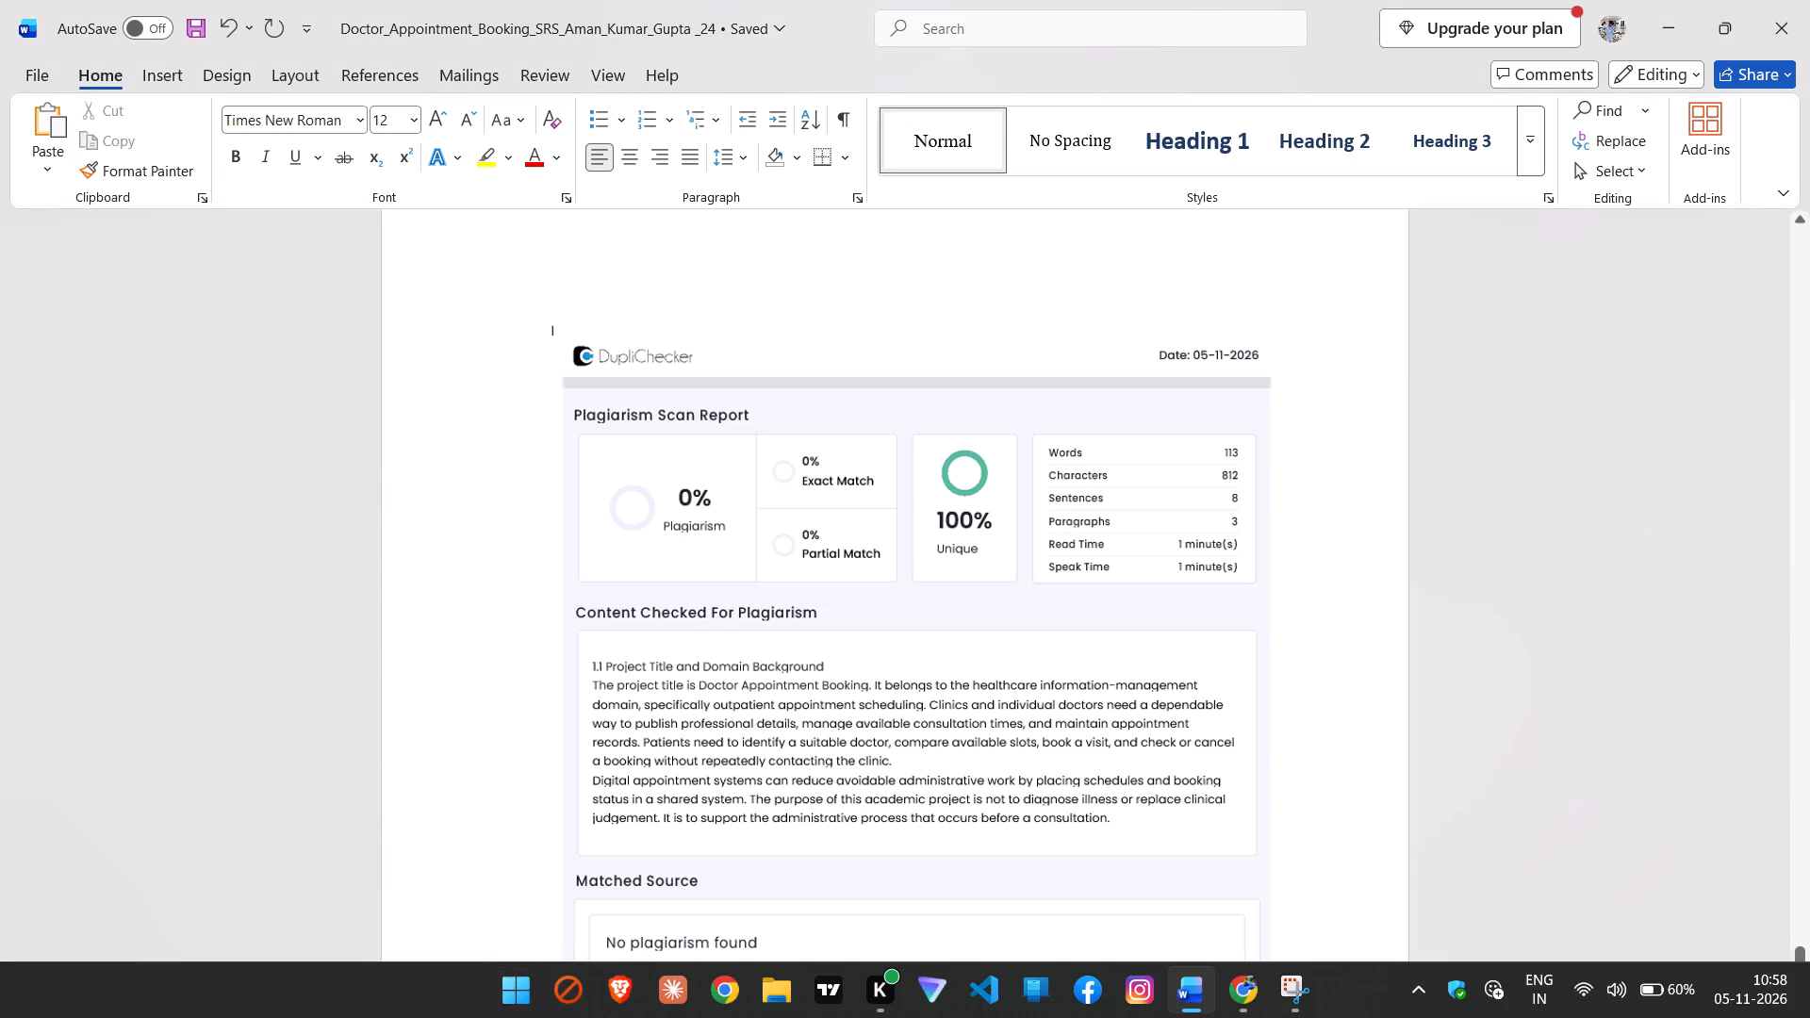
Search Windows for "wh" and launch the best-matching app.
key("super+s")
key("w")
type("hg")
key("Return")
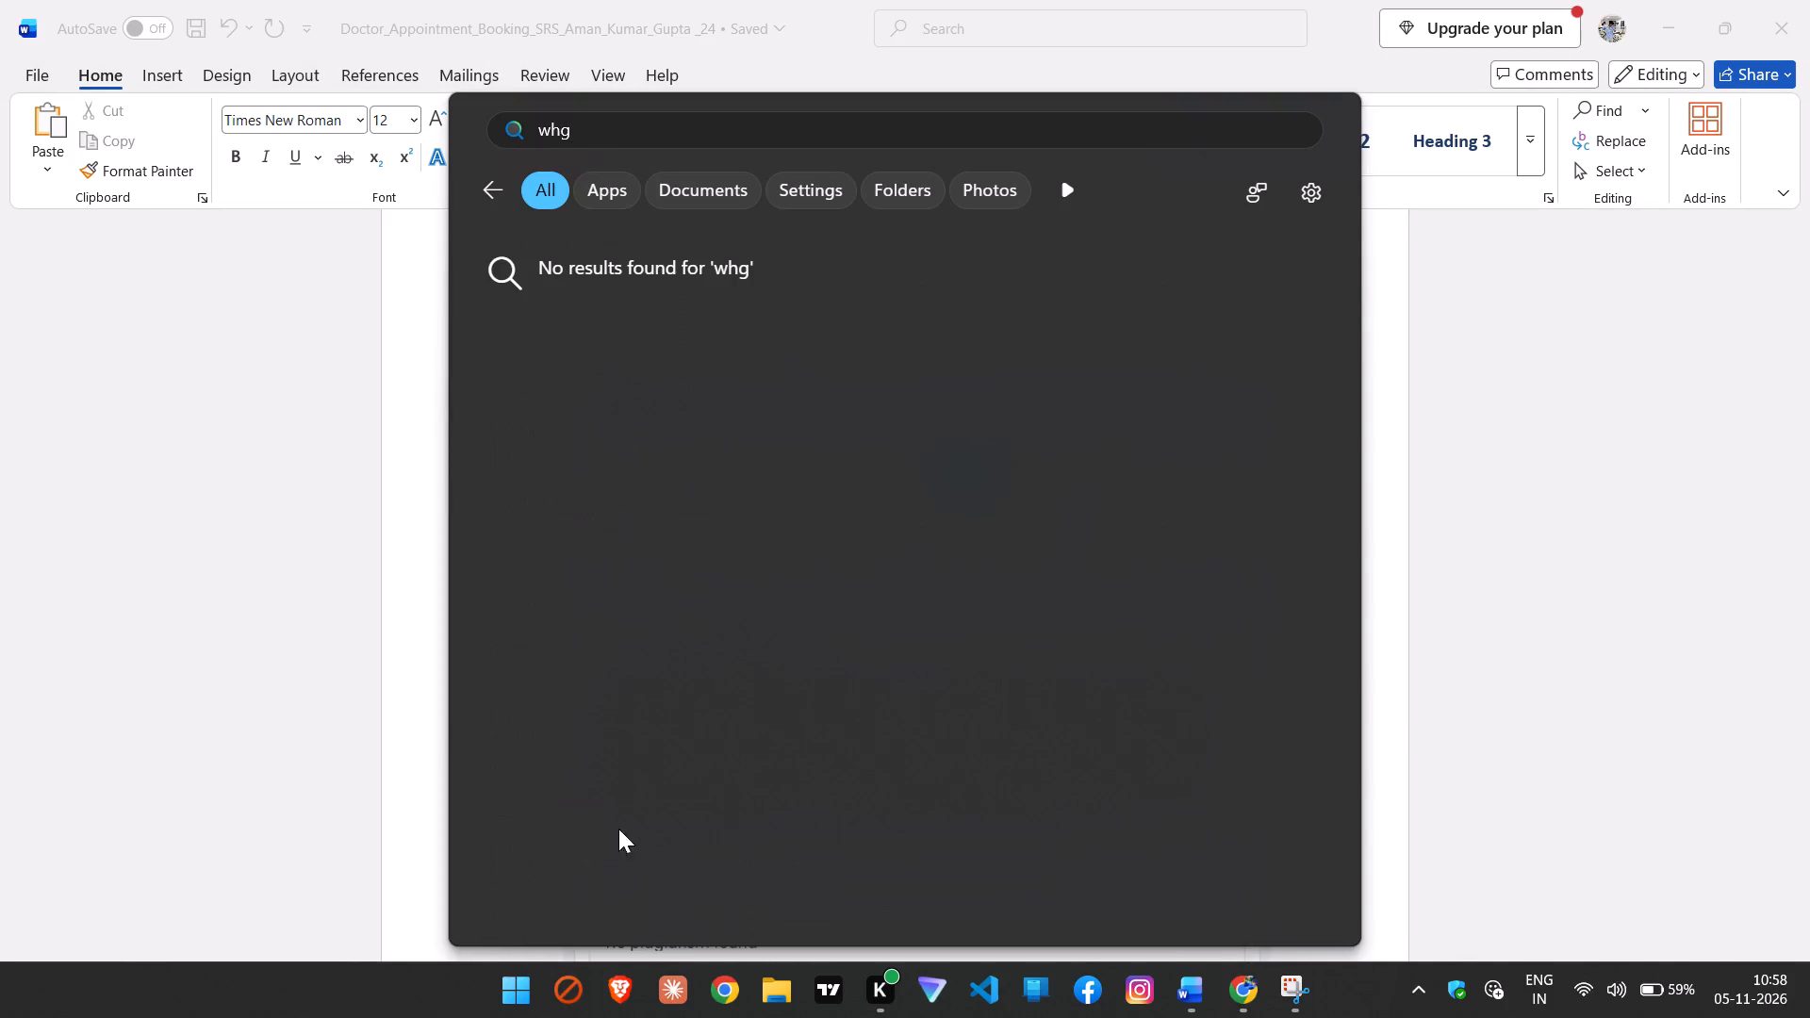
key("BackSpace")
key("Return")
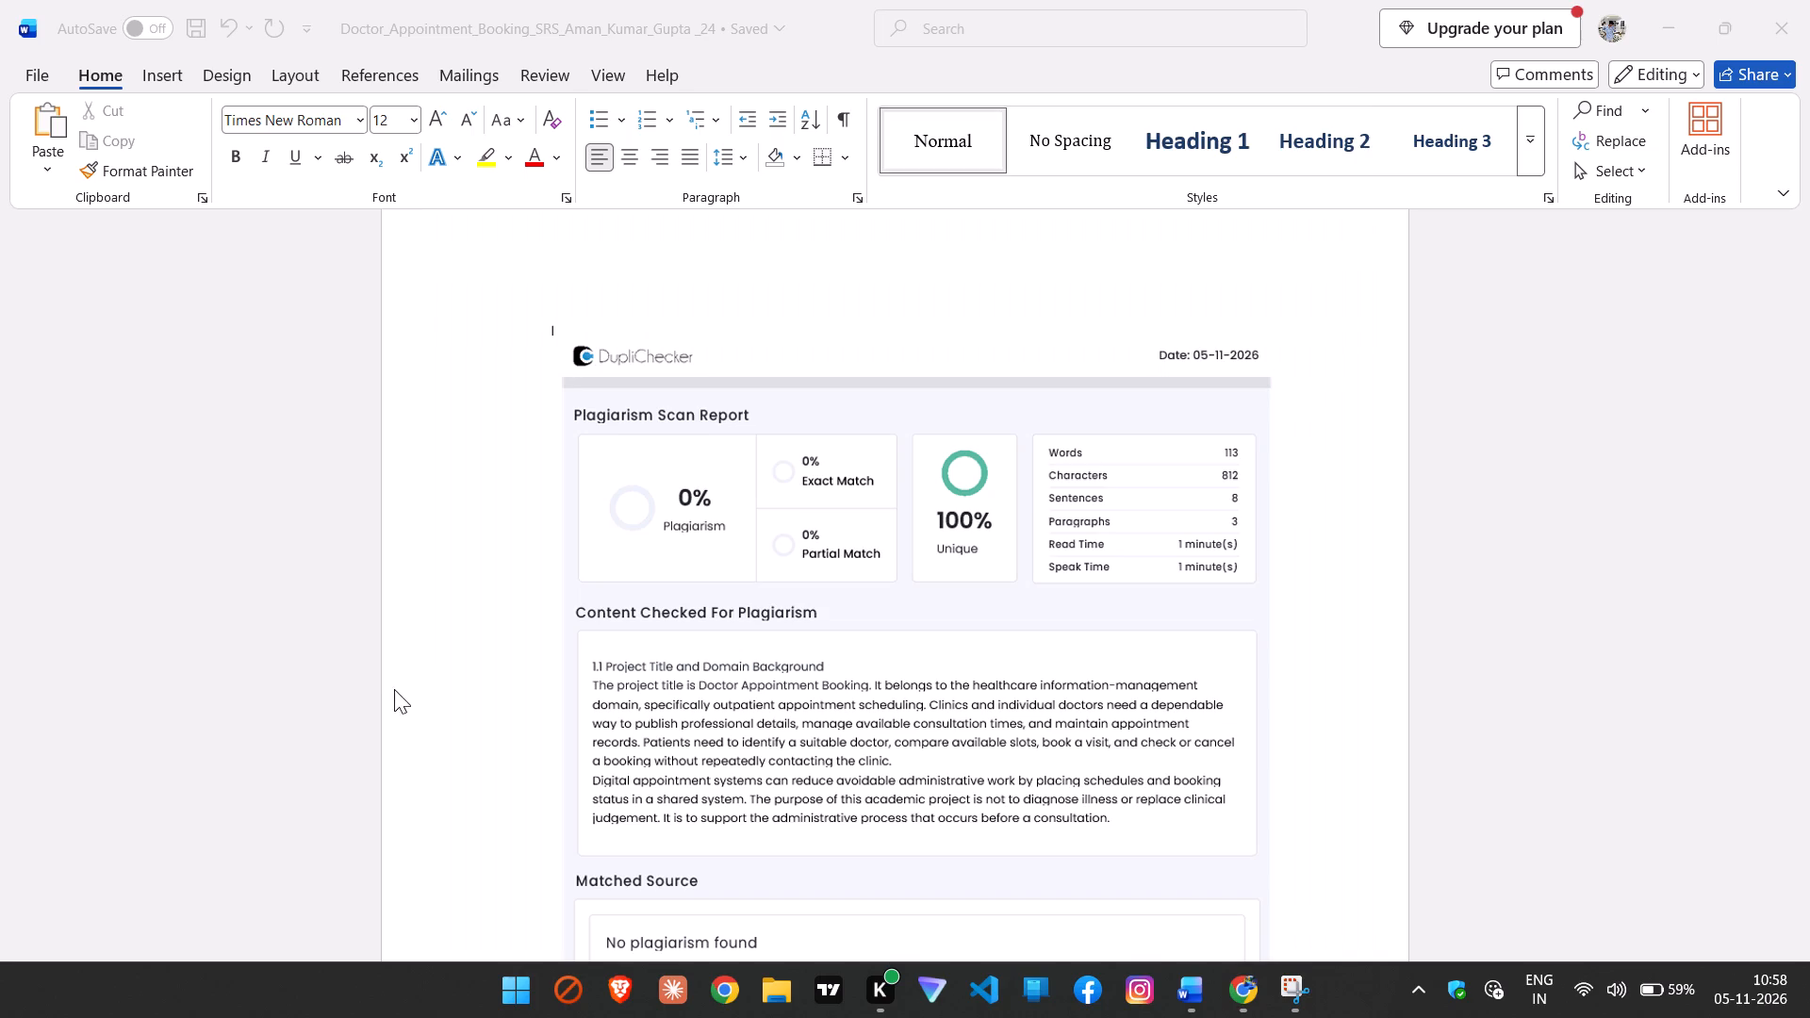
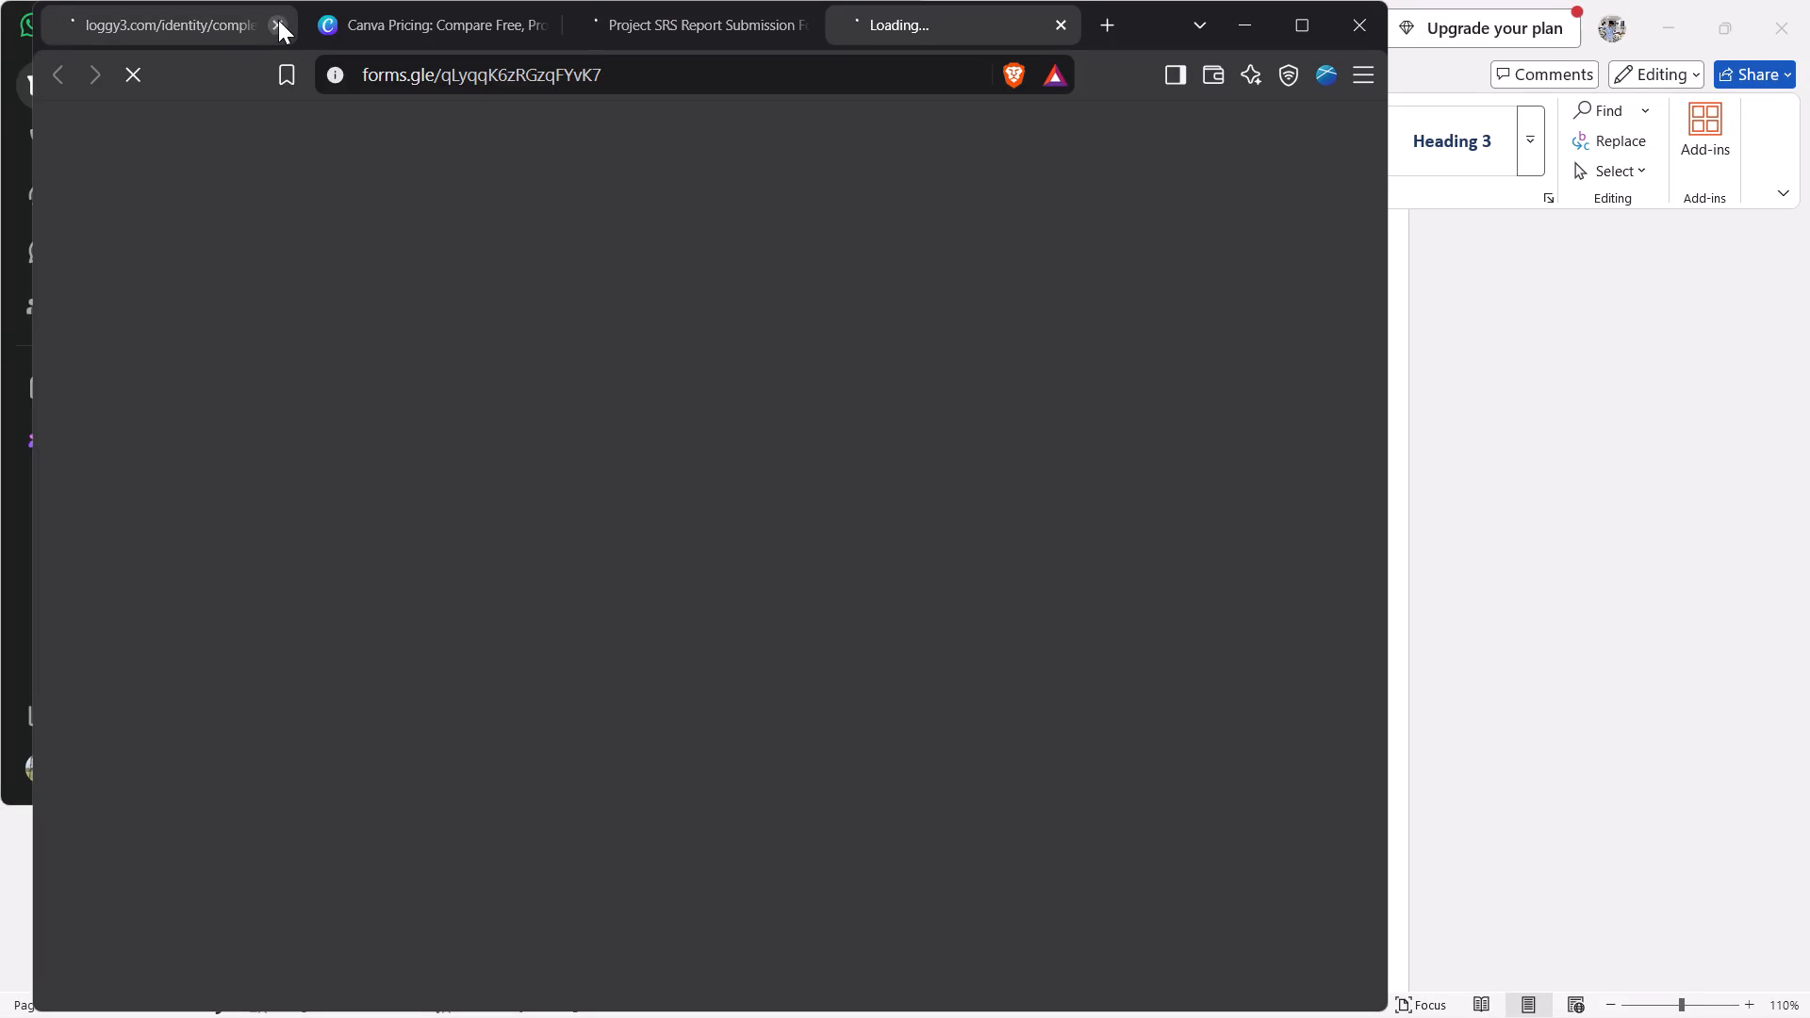
Close the loggy3, Canva Pricing and Project SRS Report Submission Form tabs, keeping only the forms.gle tab.
left_click(278, 20)
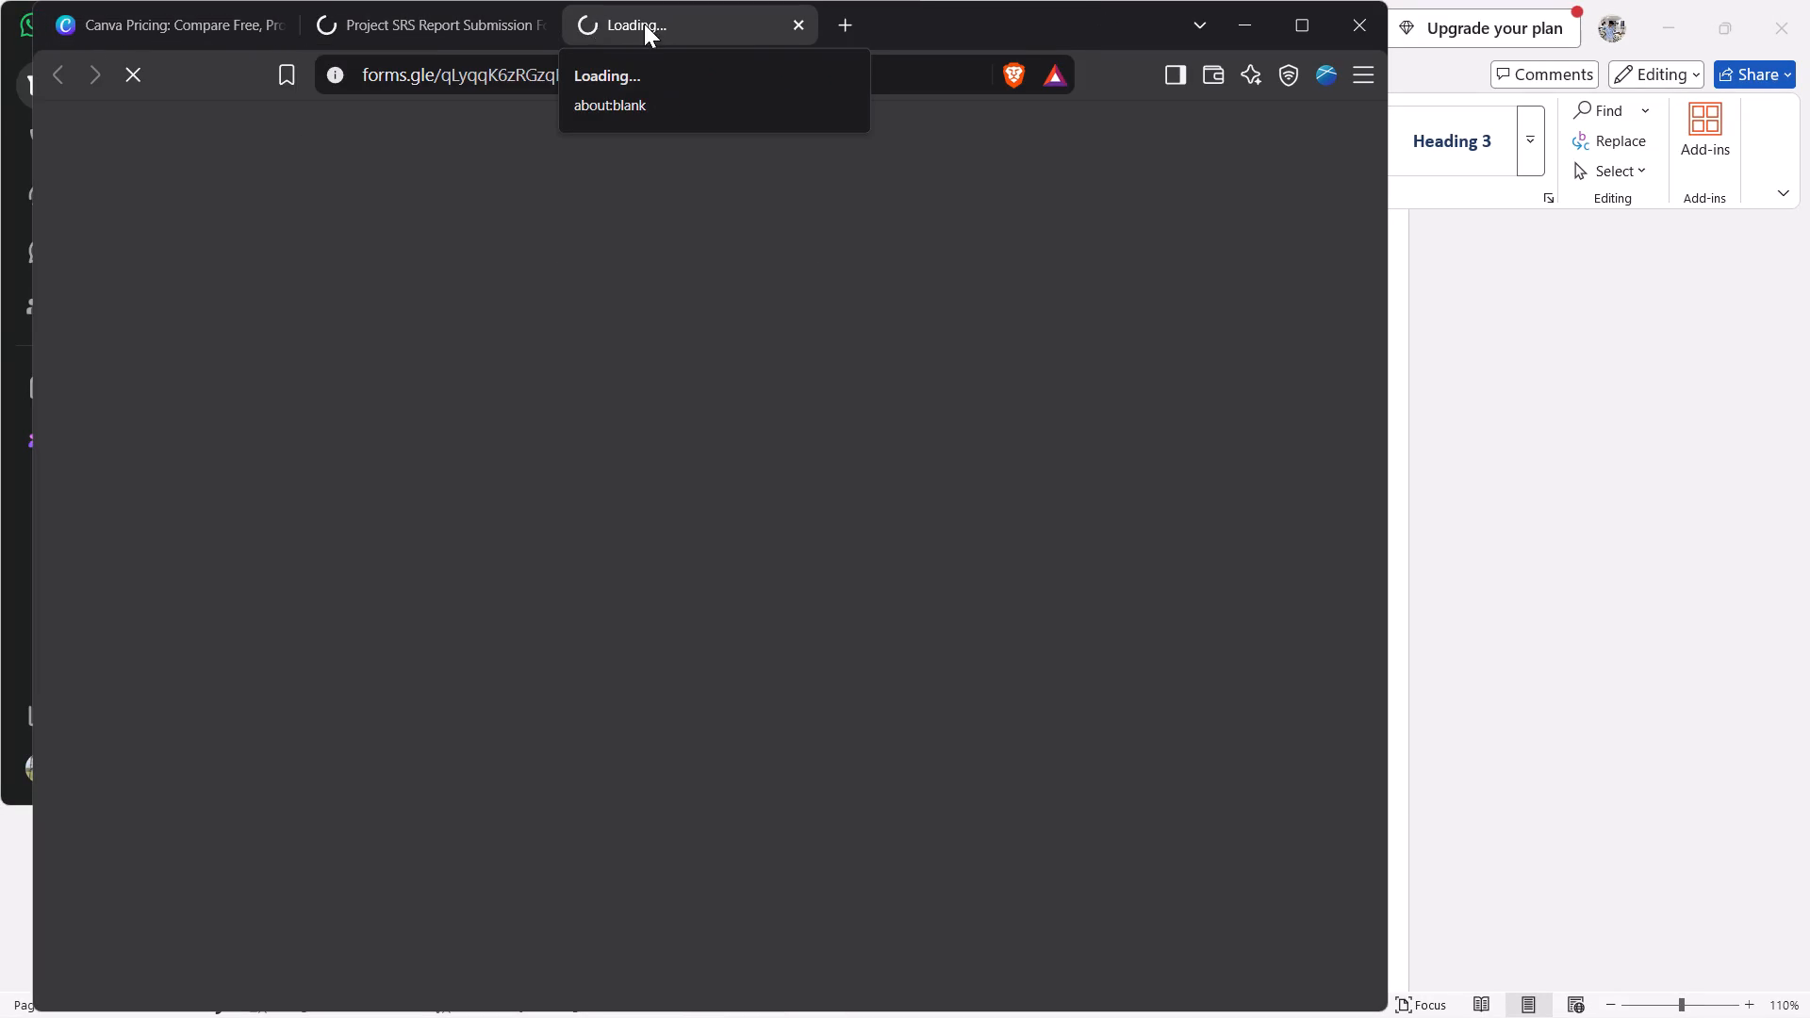
left_click(534, 24)
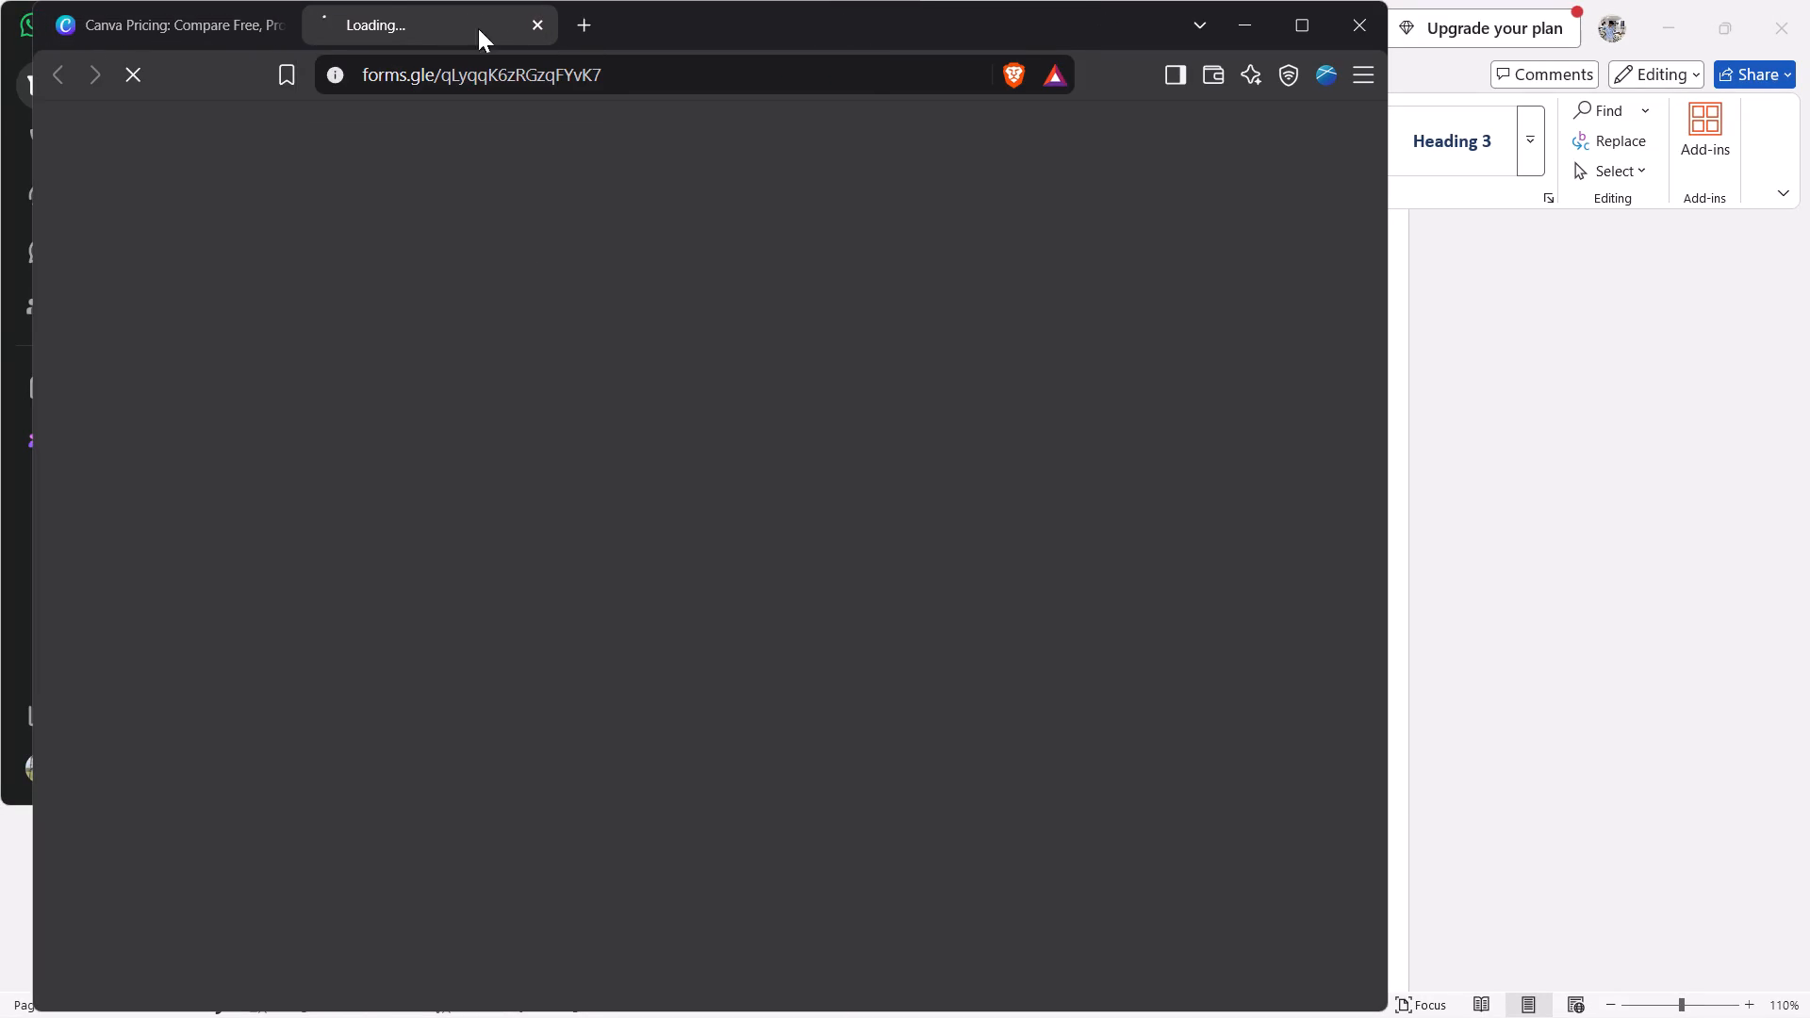
left_click(278, 25)
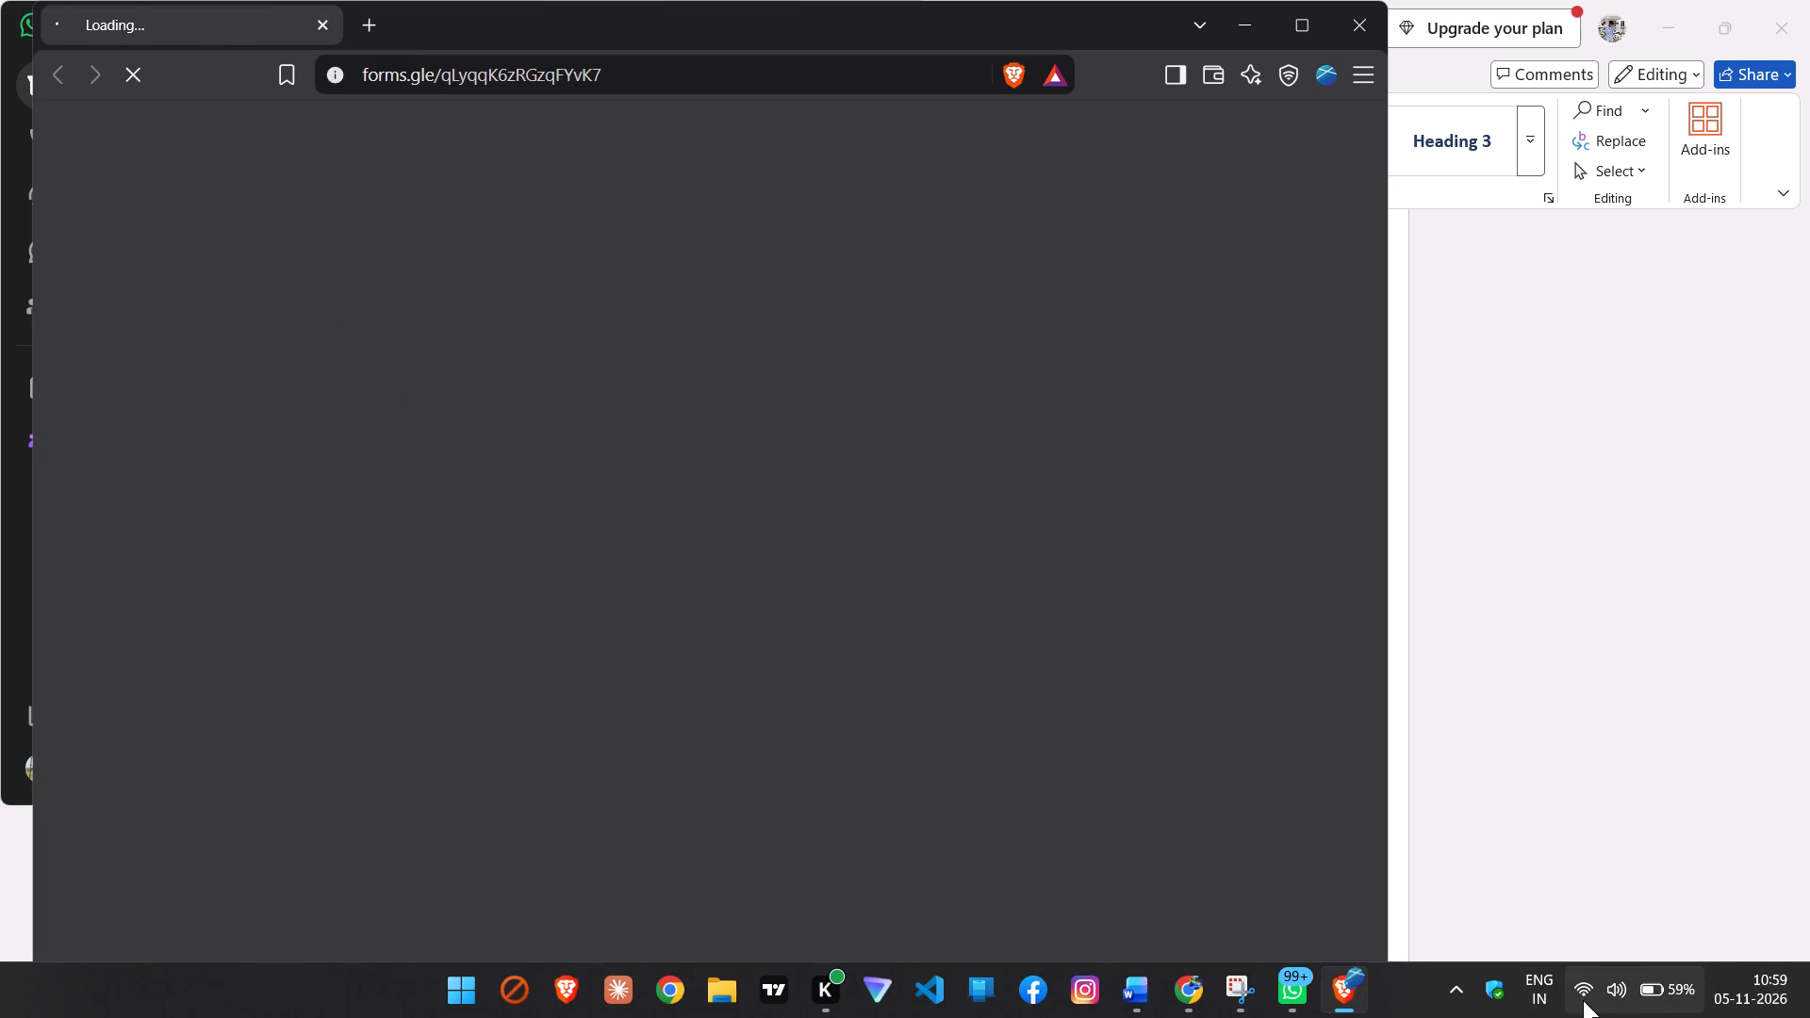
Check the Wi-Fi connection in the system quick settings and return to the Brave window with the form.
left_click(1590, 997)
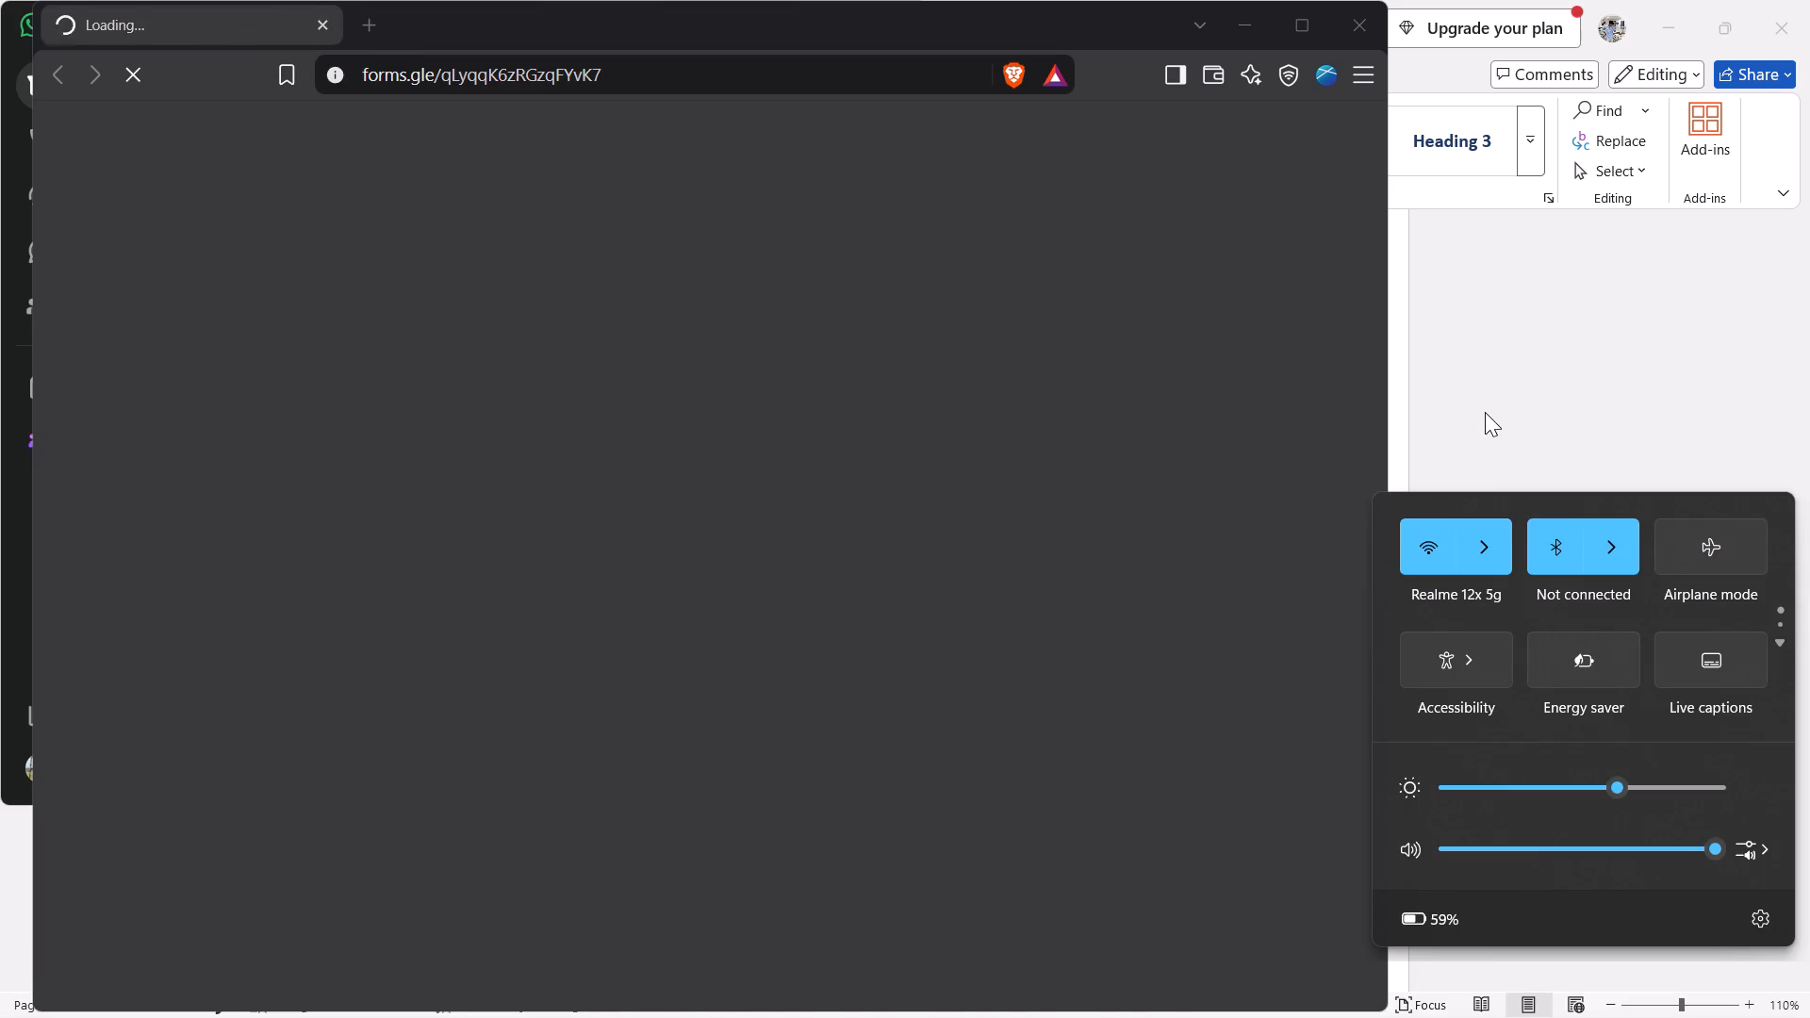
left_click(1481, 412)
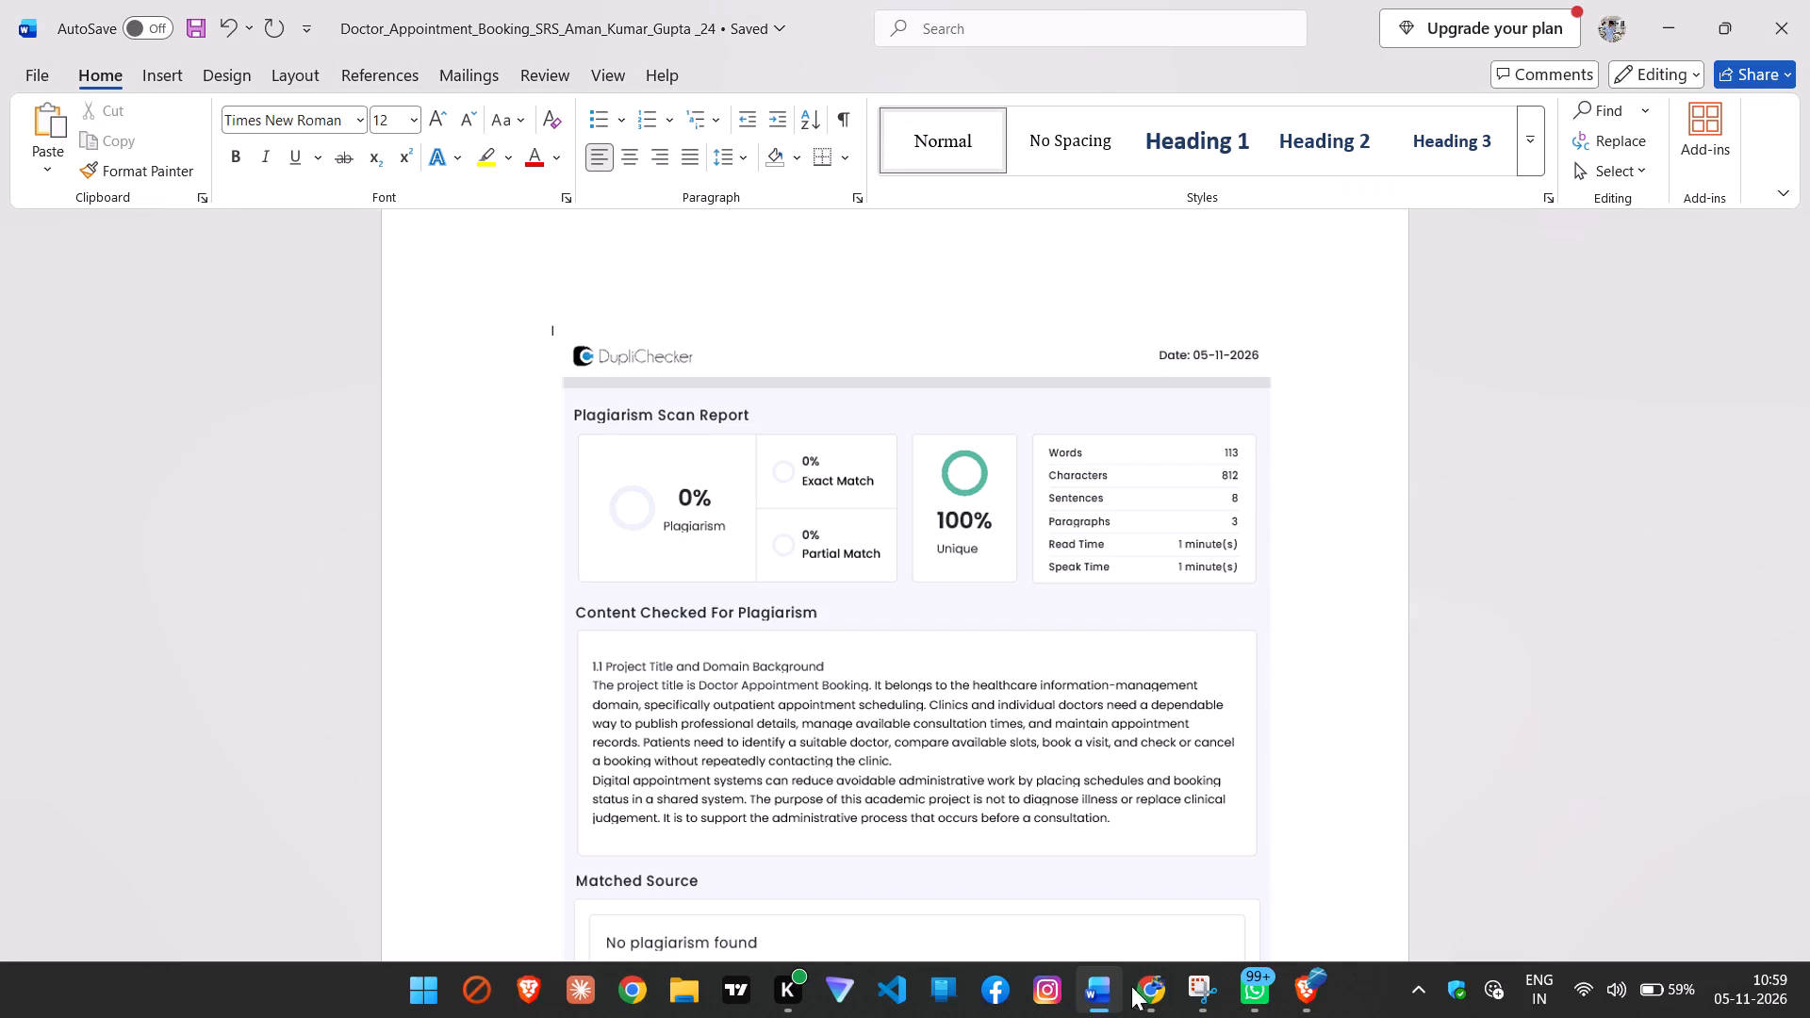
left_click(1302, 993)
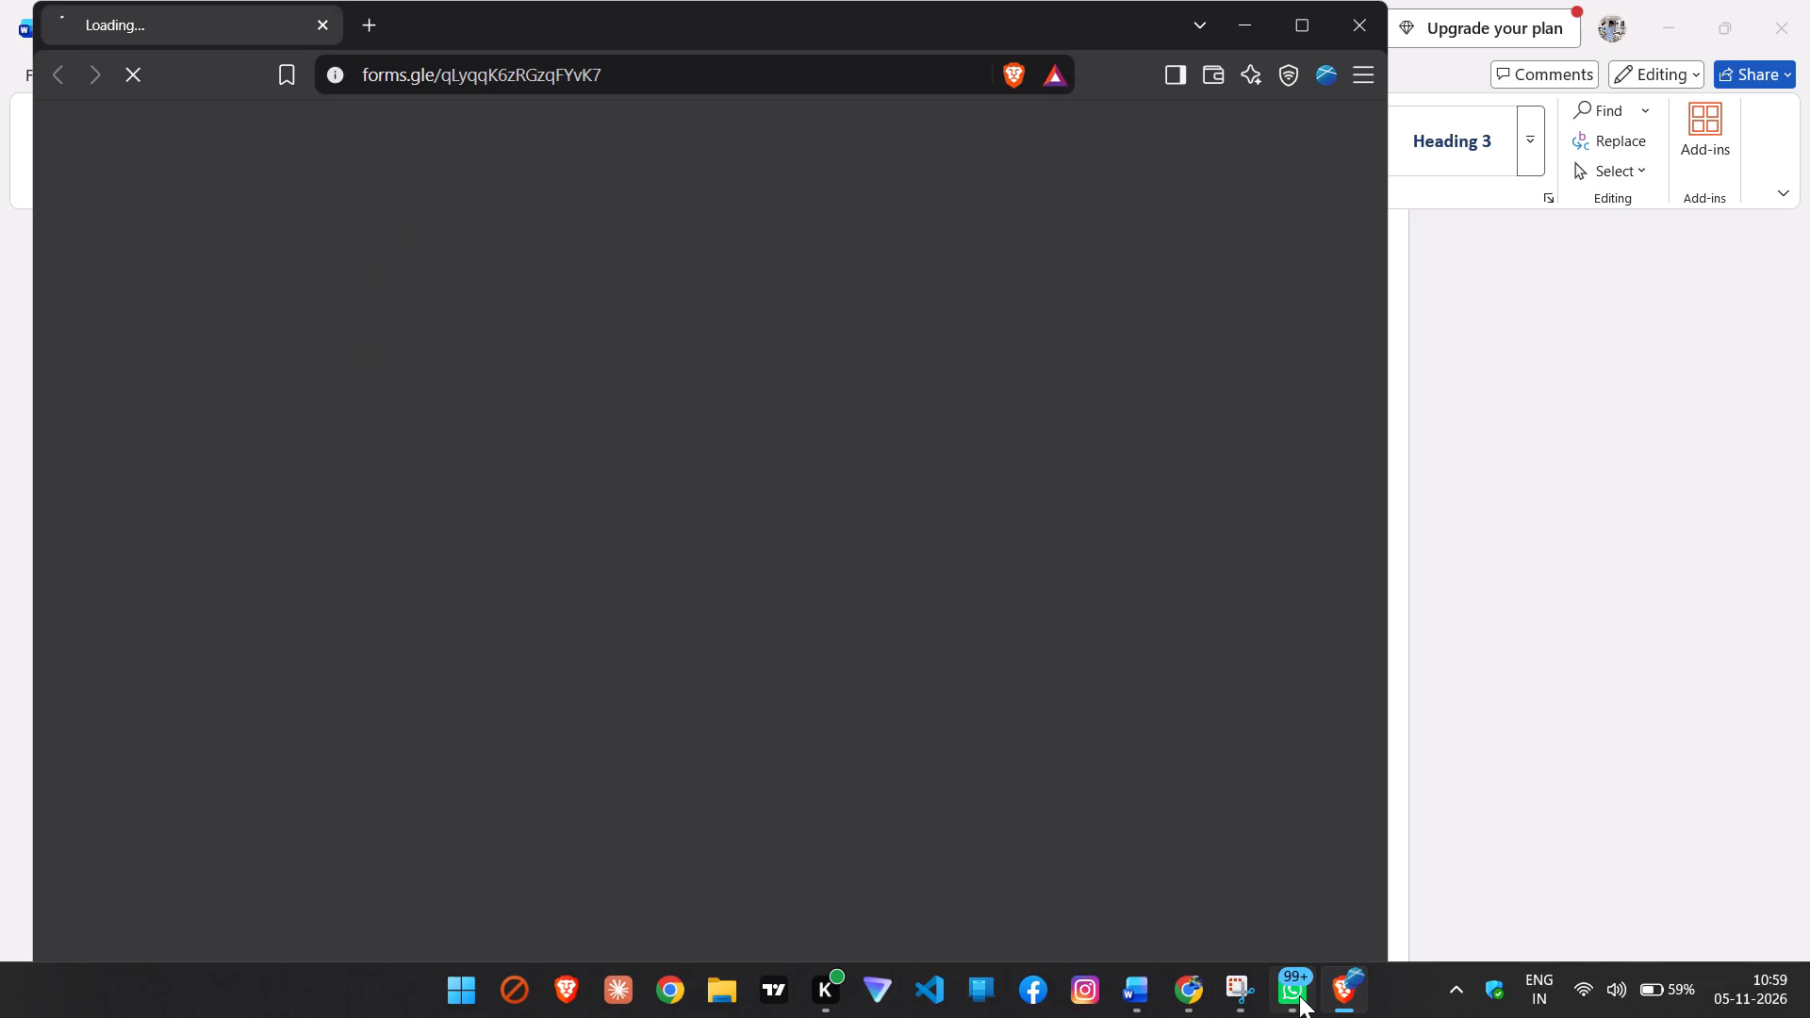
left_click(1299, 995)
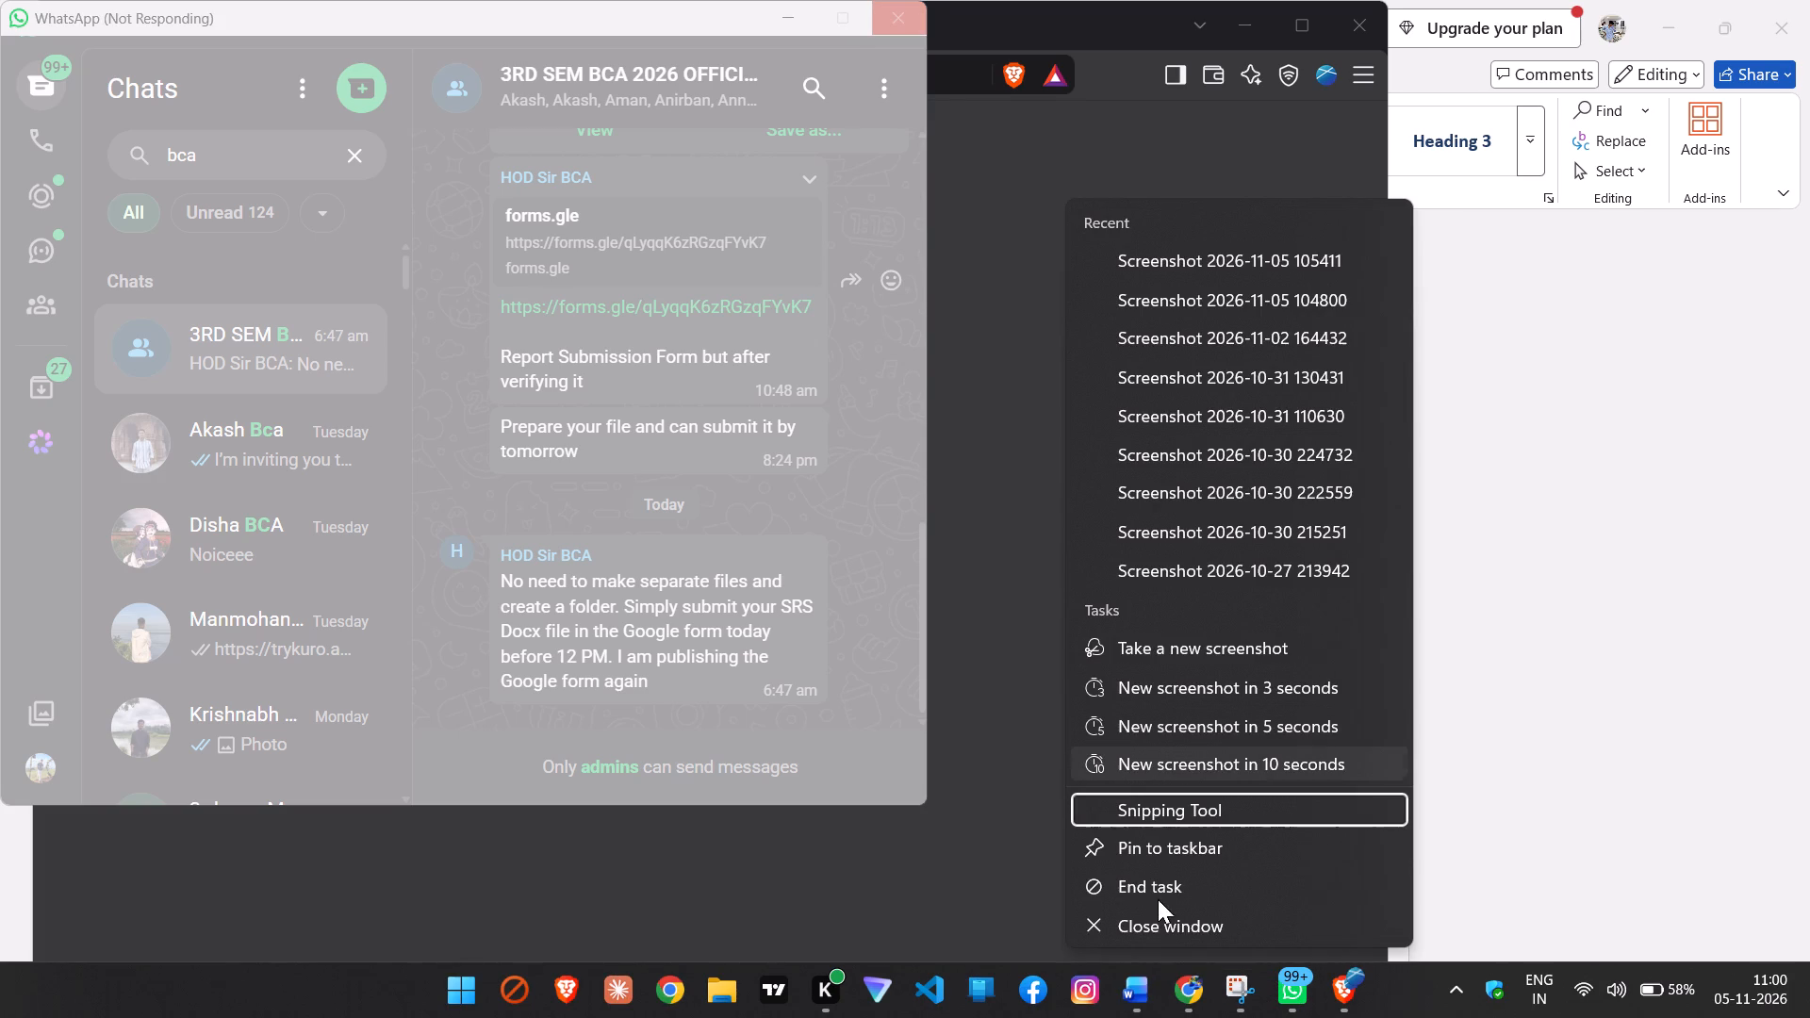
left_click(1154, 871)
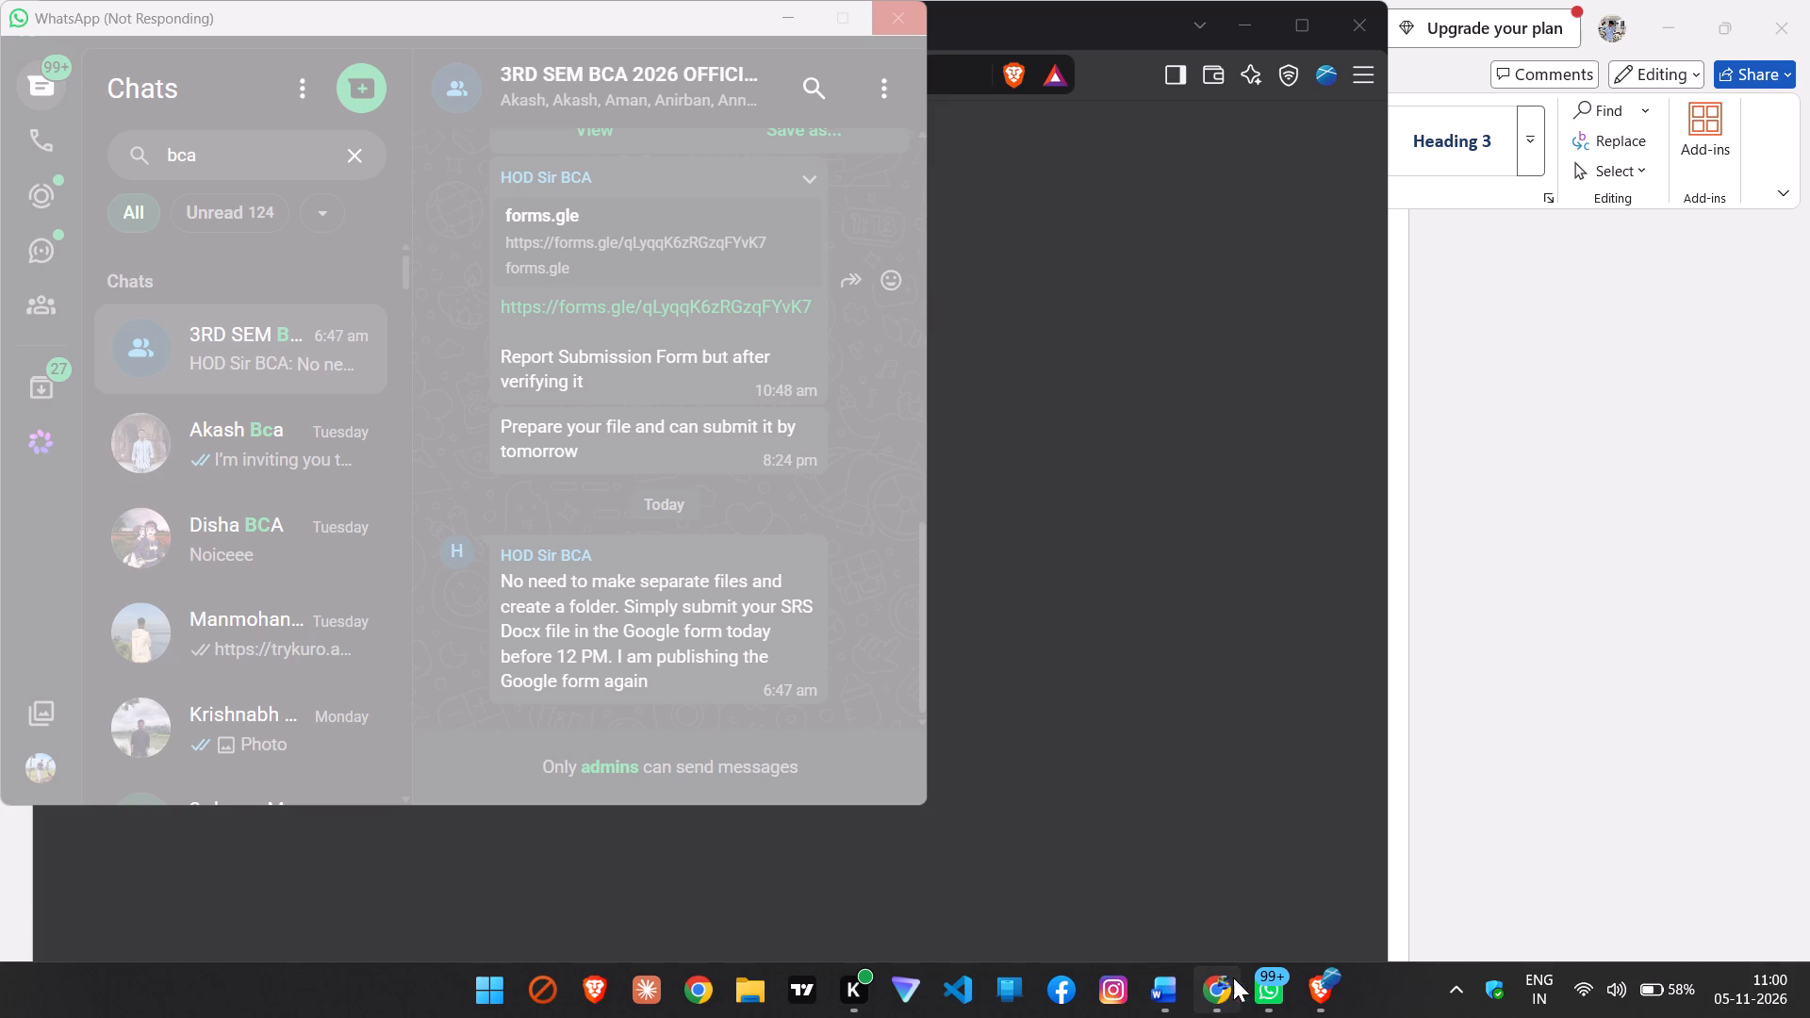
right_click(1258, 981)
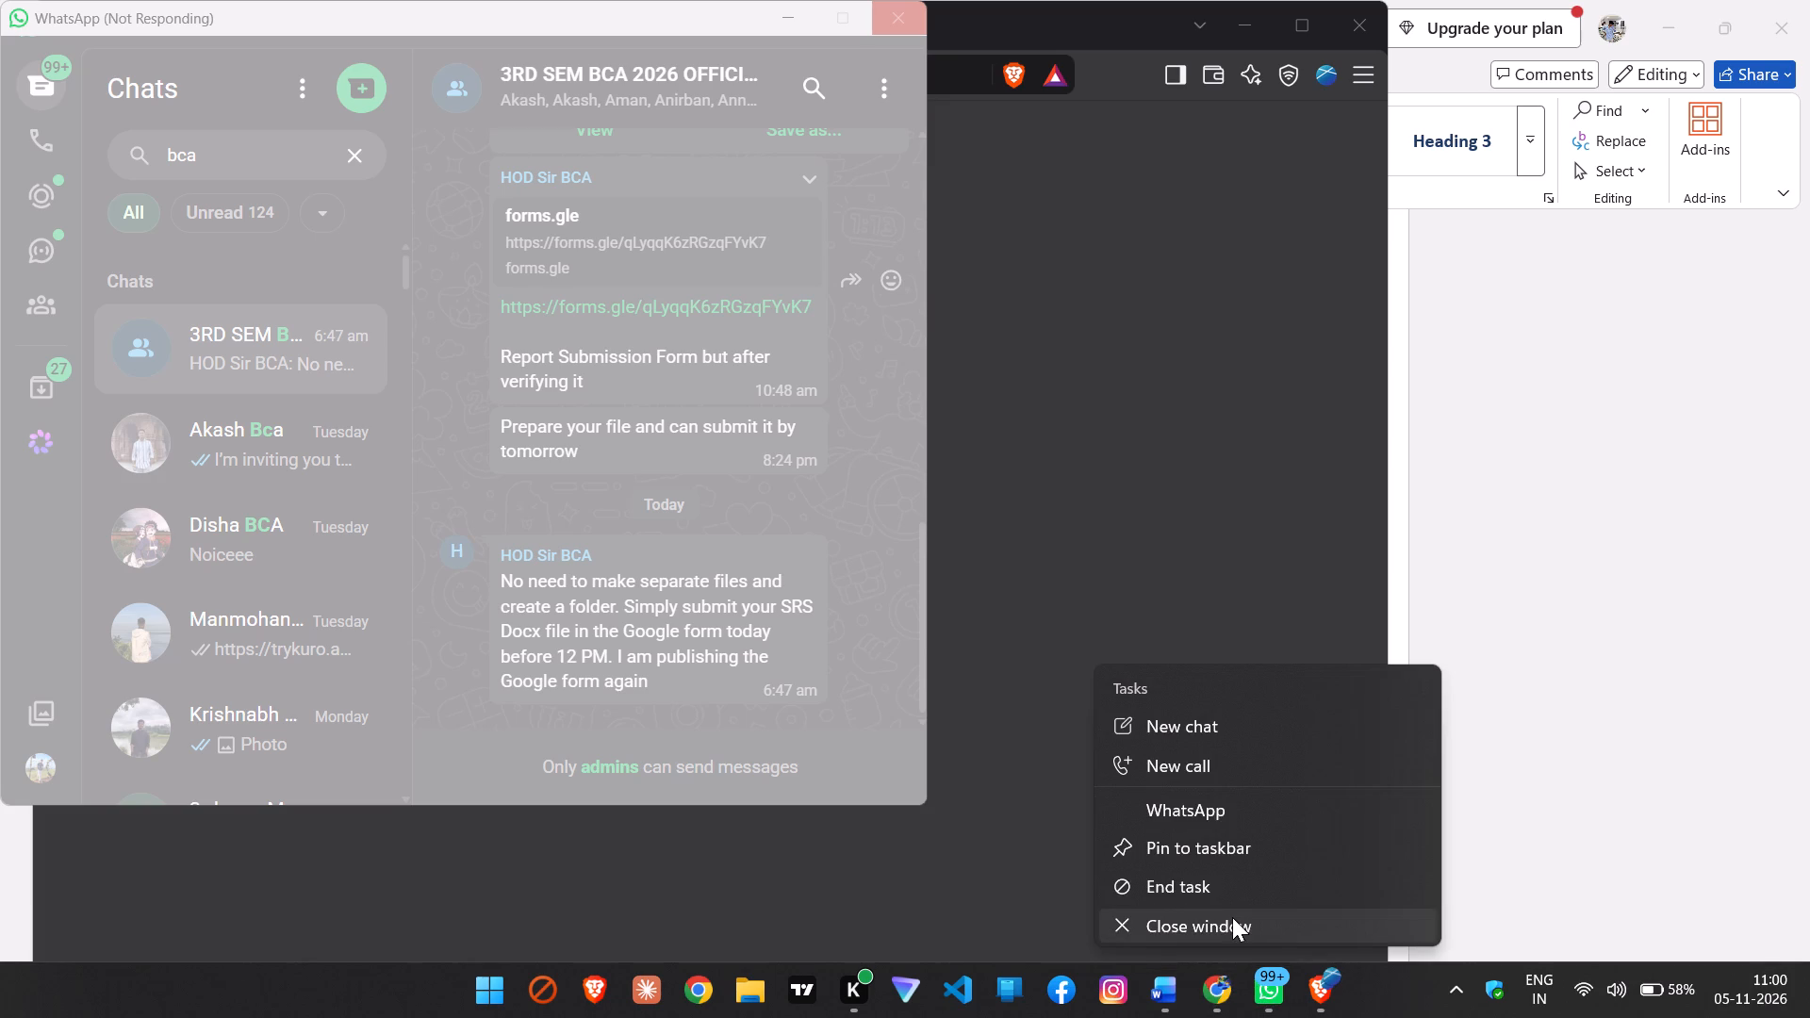
left_click(1231, 895)
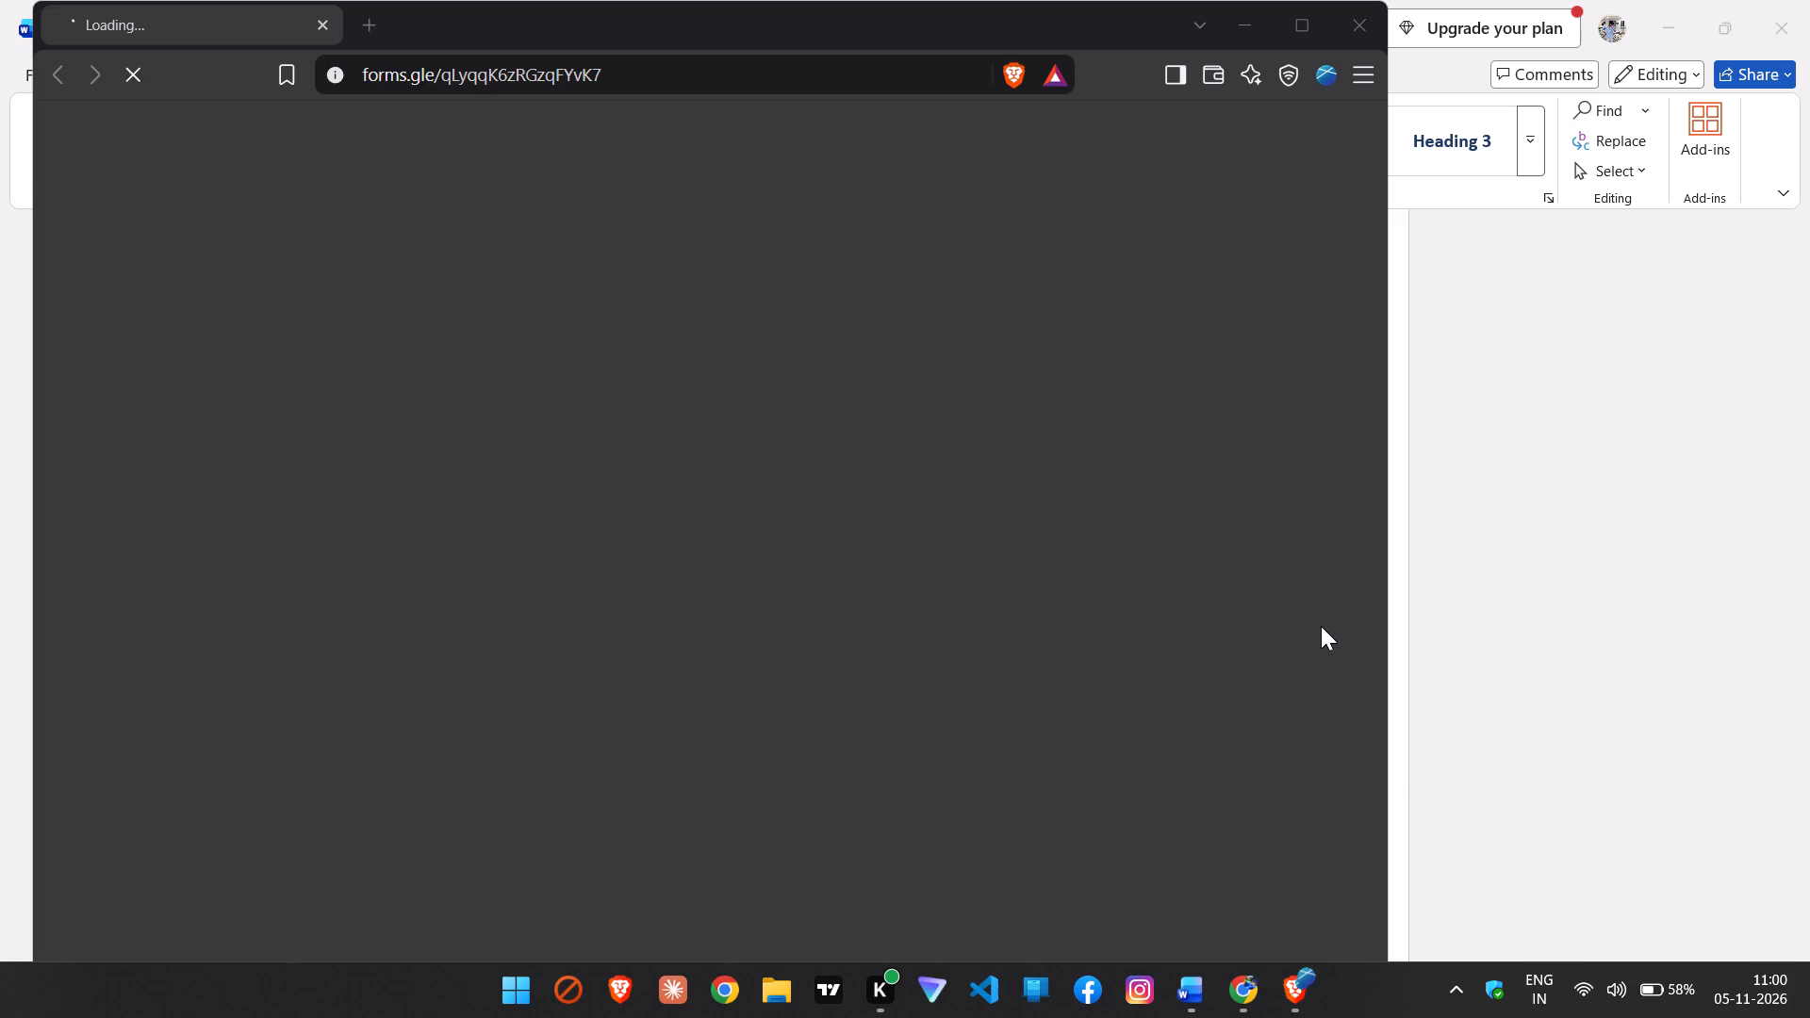
Relaunch WhatsApp by searching Windows for "what".
key("super+s")
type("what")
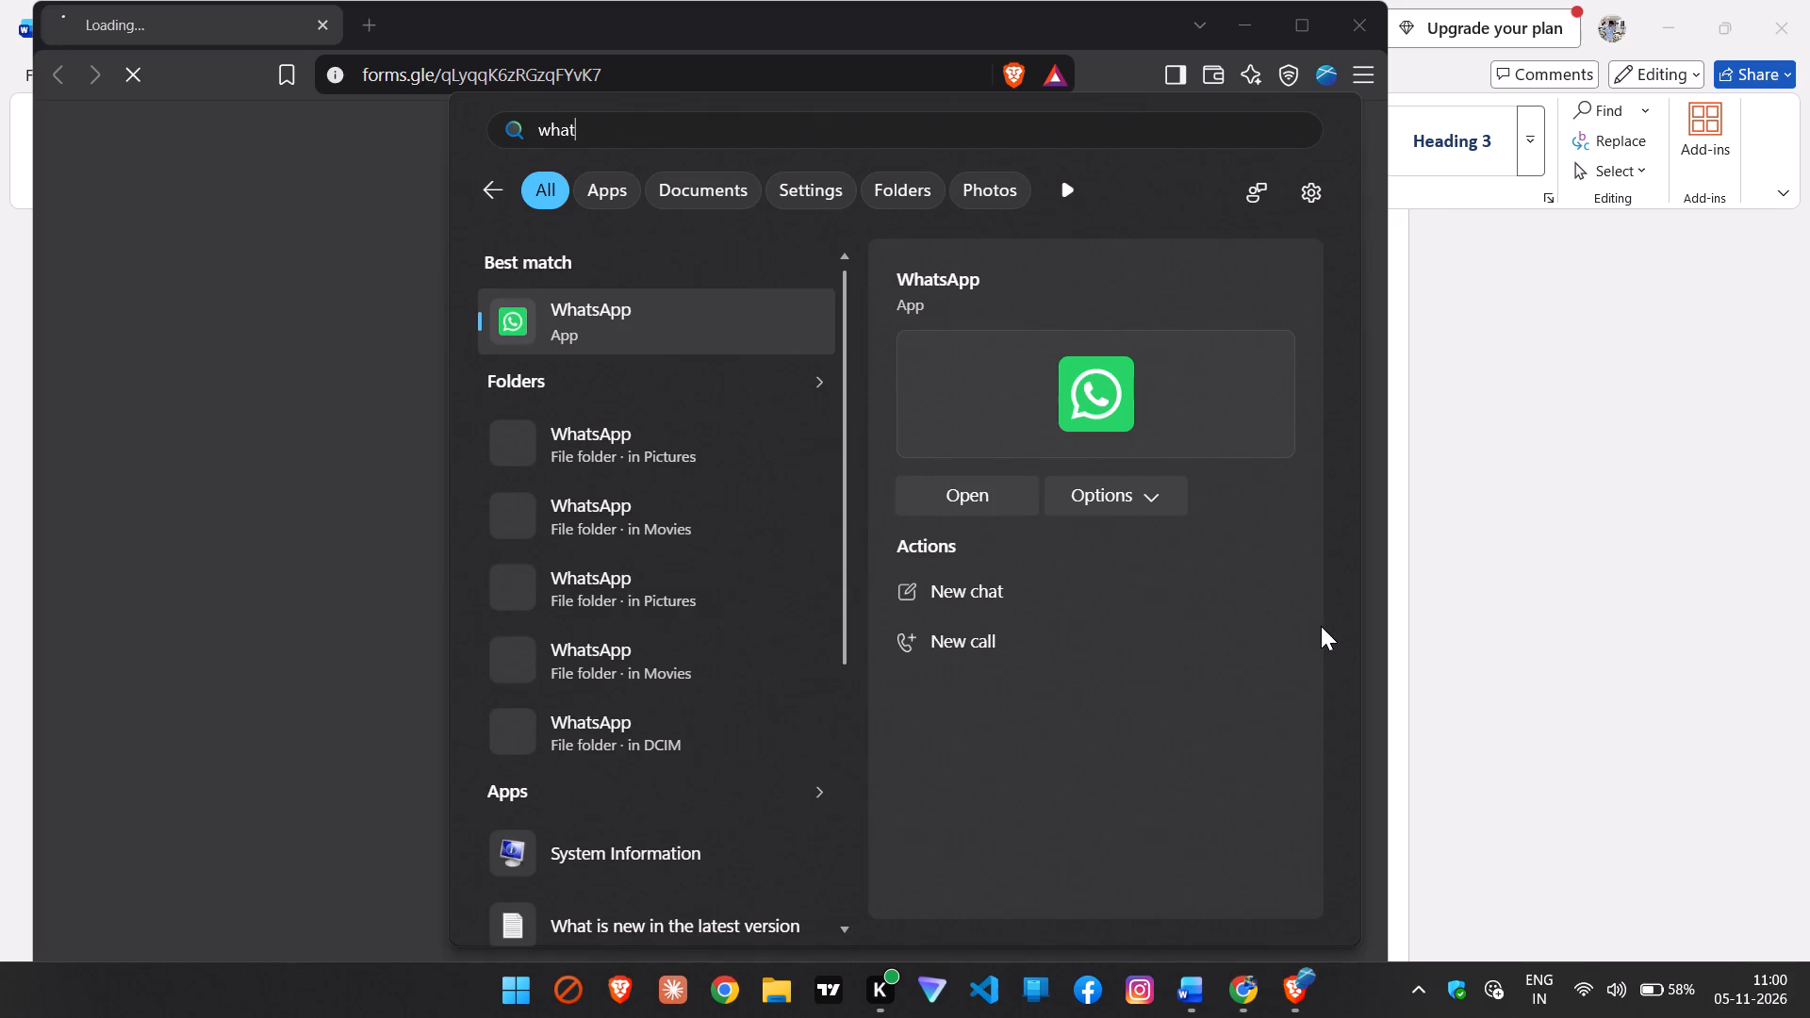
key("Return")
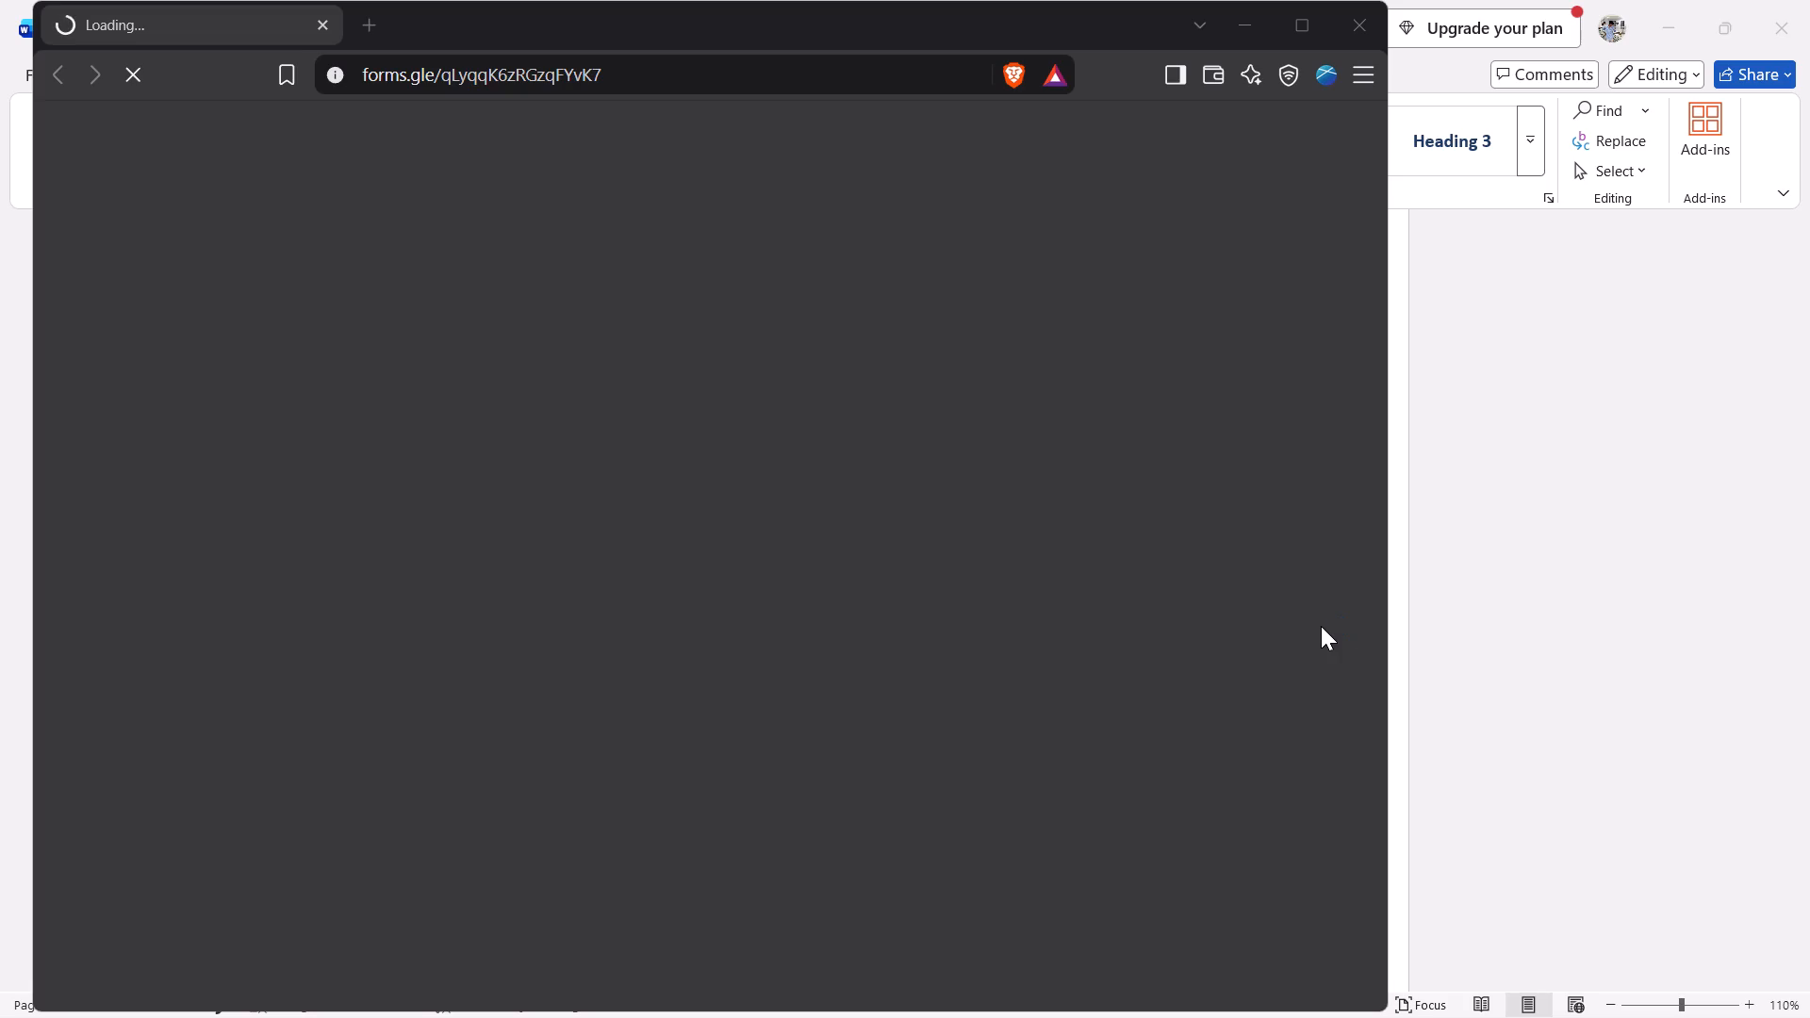
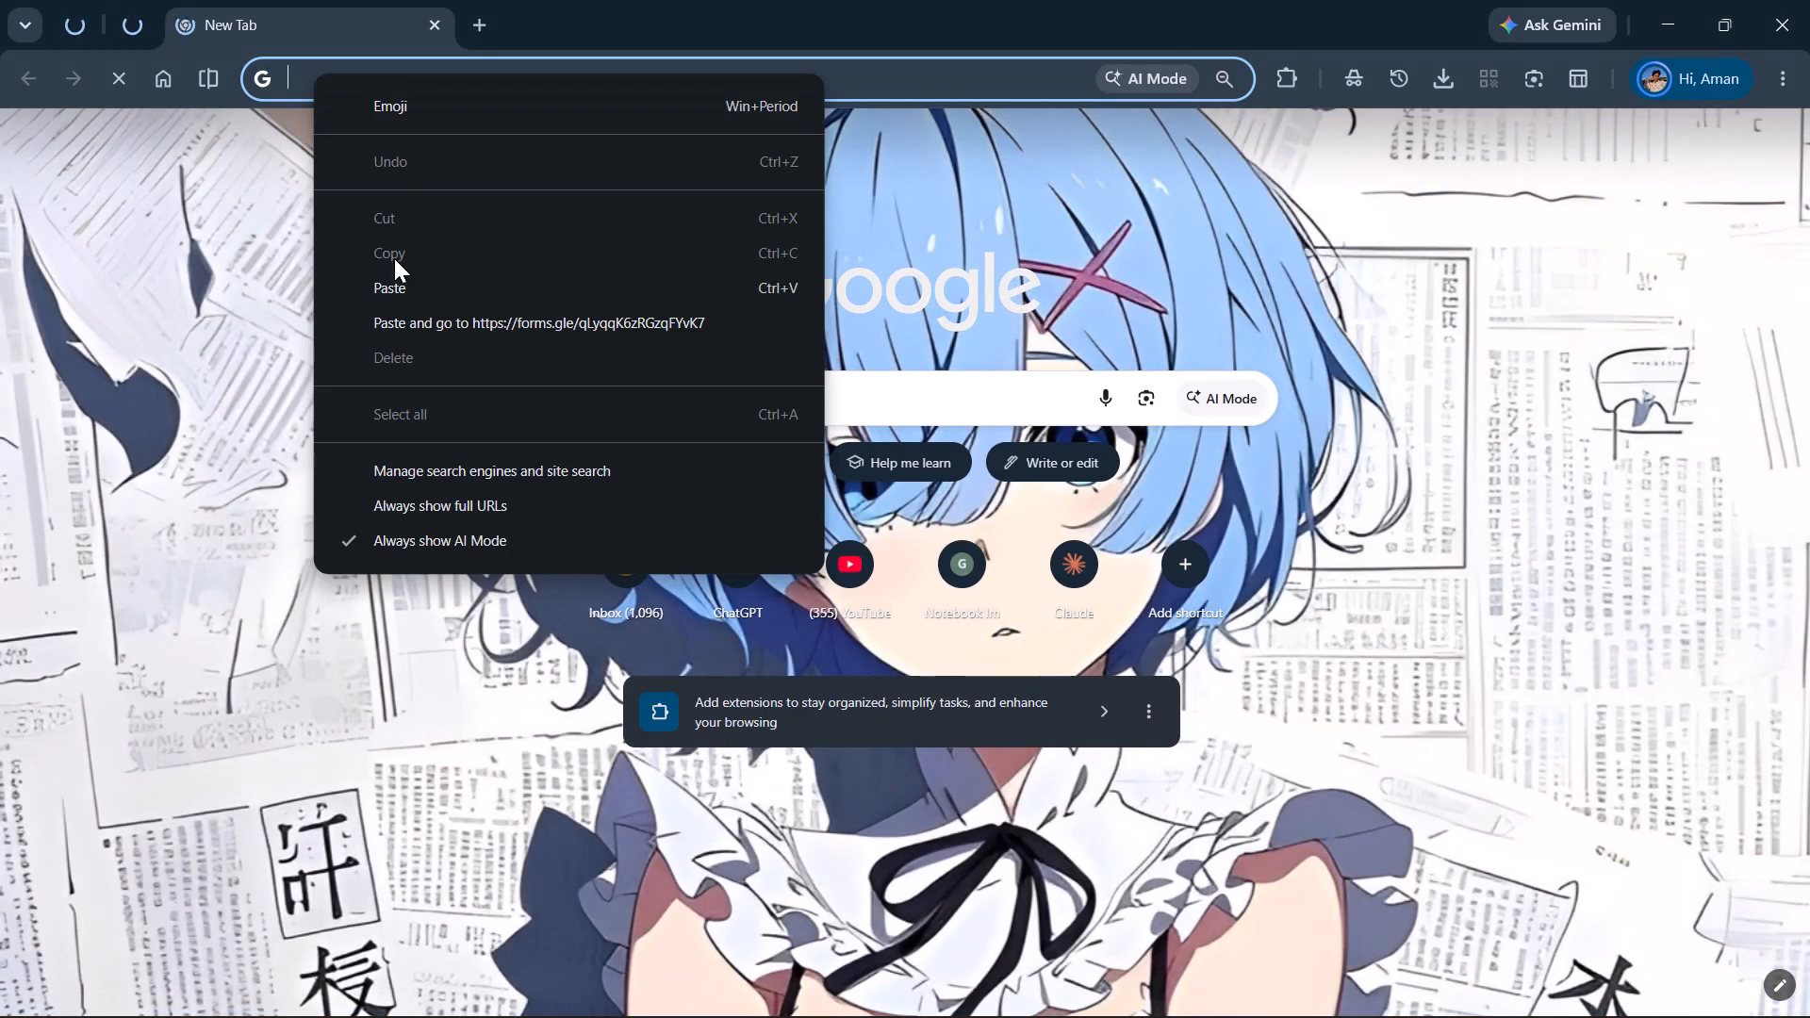
Open the Project SRS Report Submission Form in the new tab using the copied forms.gle link.
left_click(386, 280)
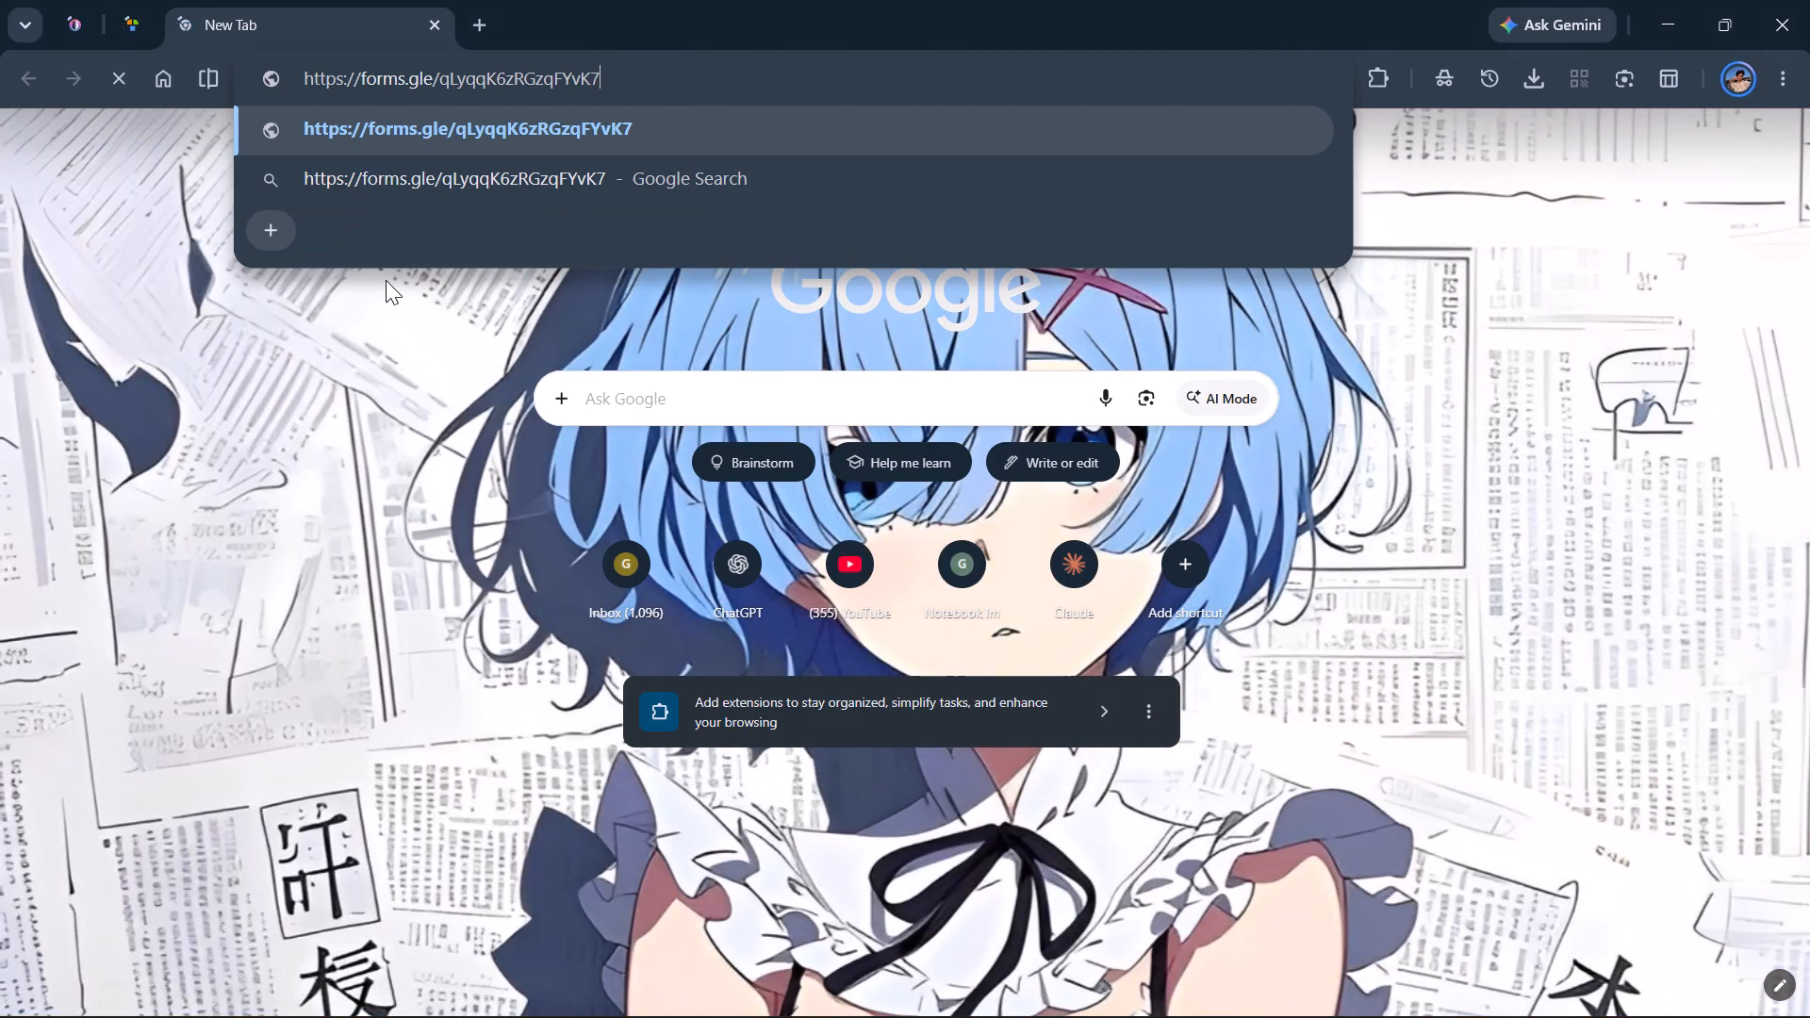
key("Return")
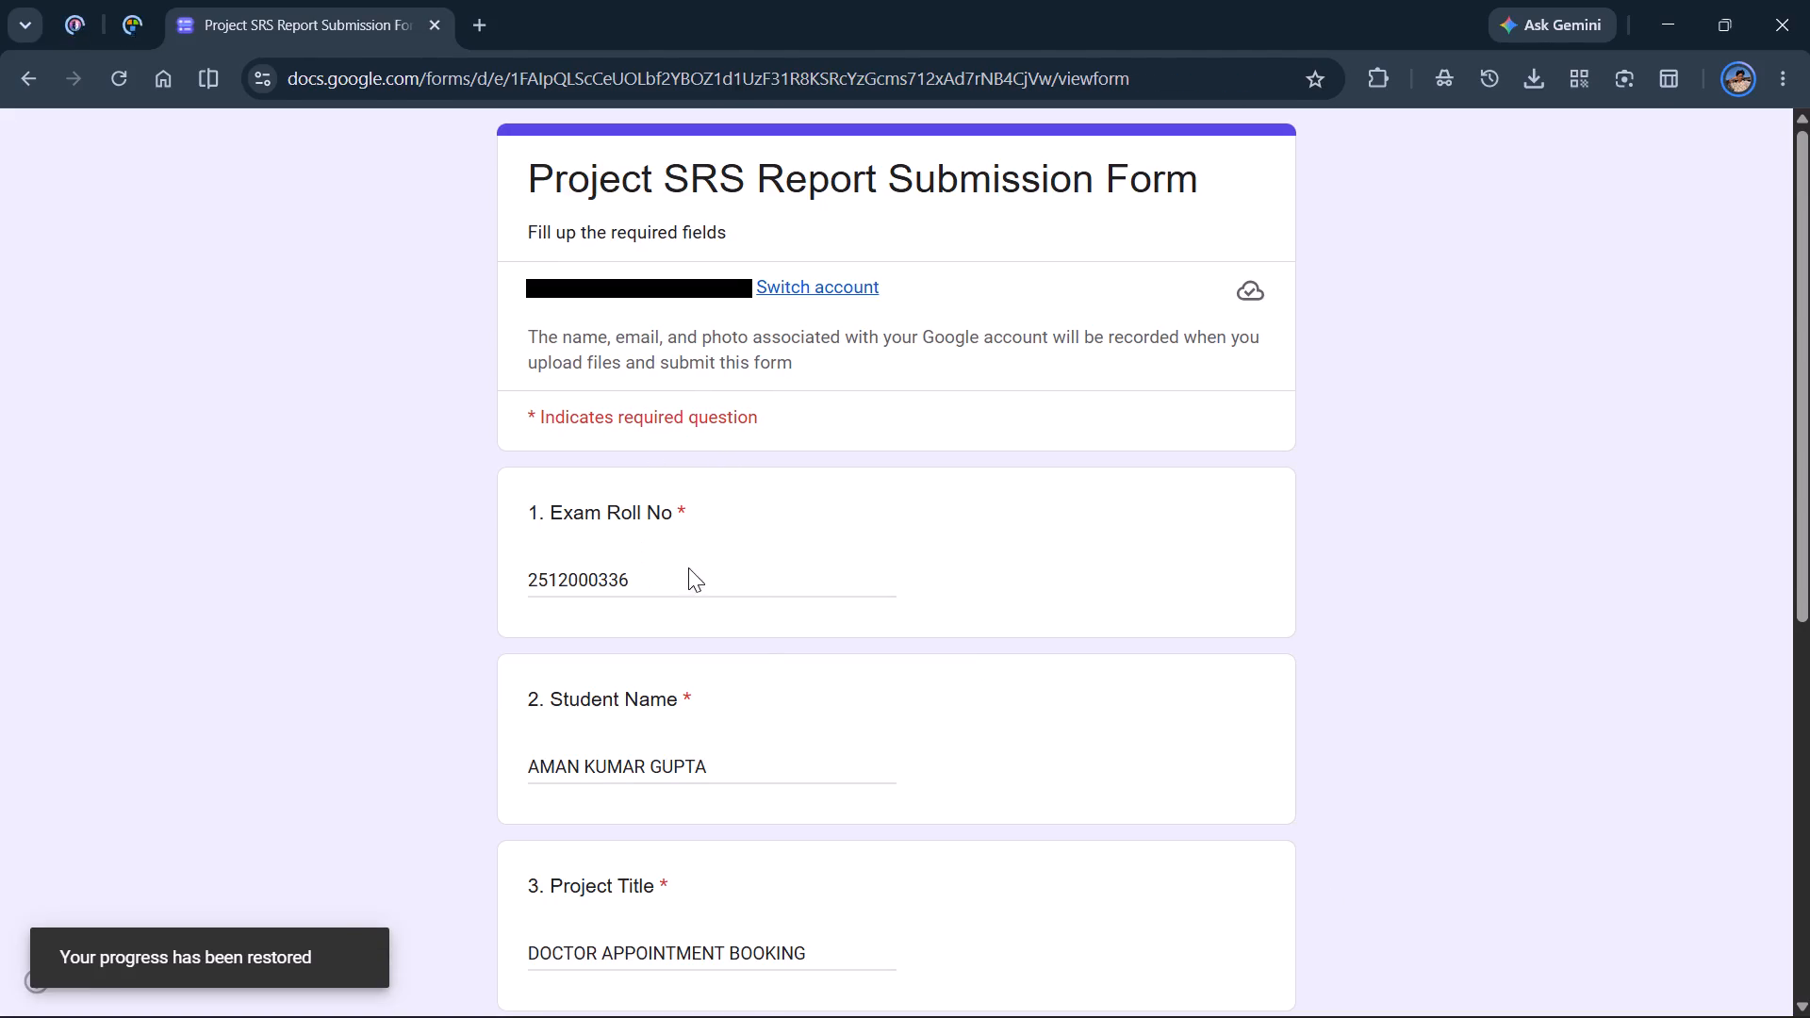
Set the form's Report Submission Date to 05-11-2026.
scroll(755, 626, "down", 3)
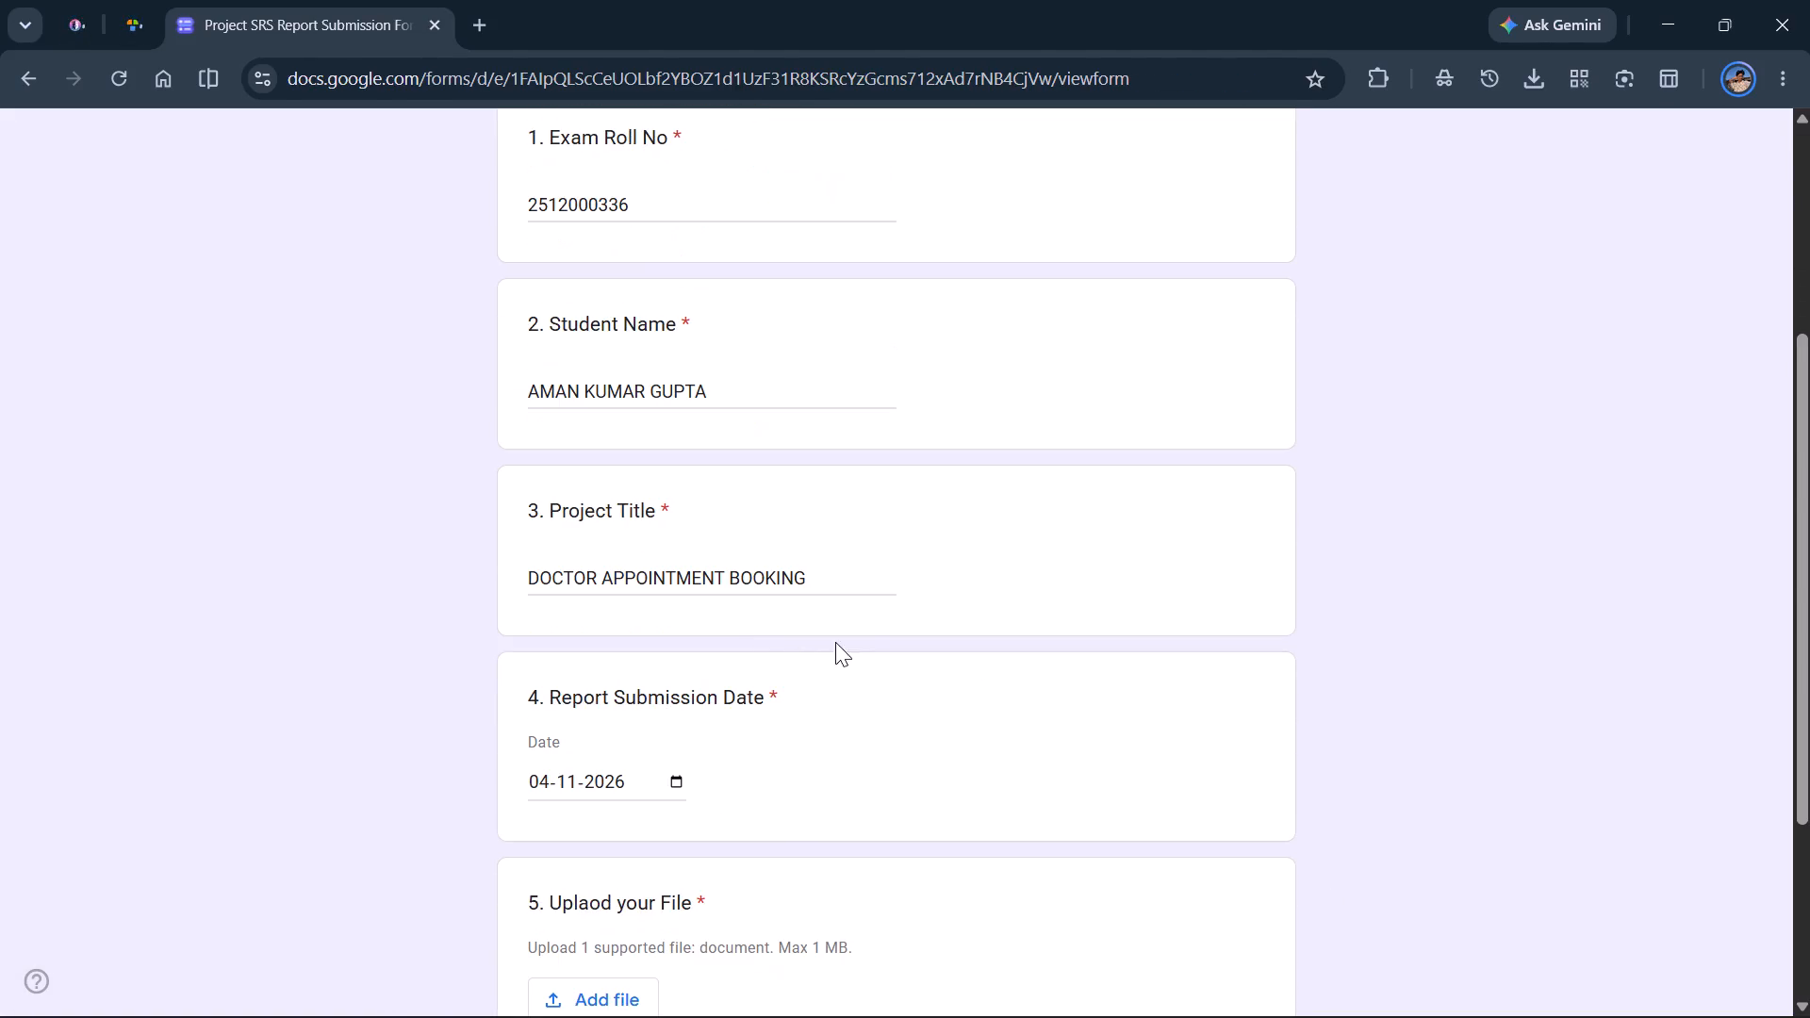
scroll(850, 640, "down", 2)
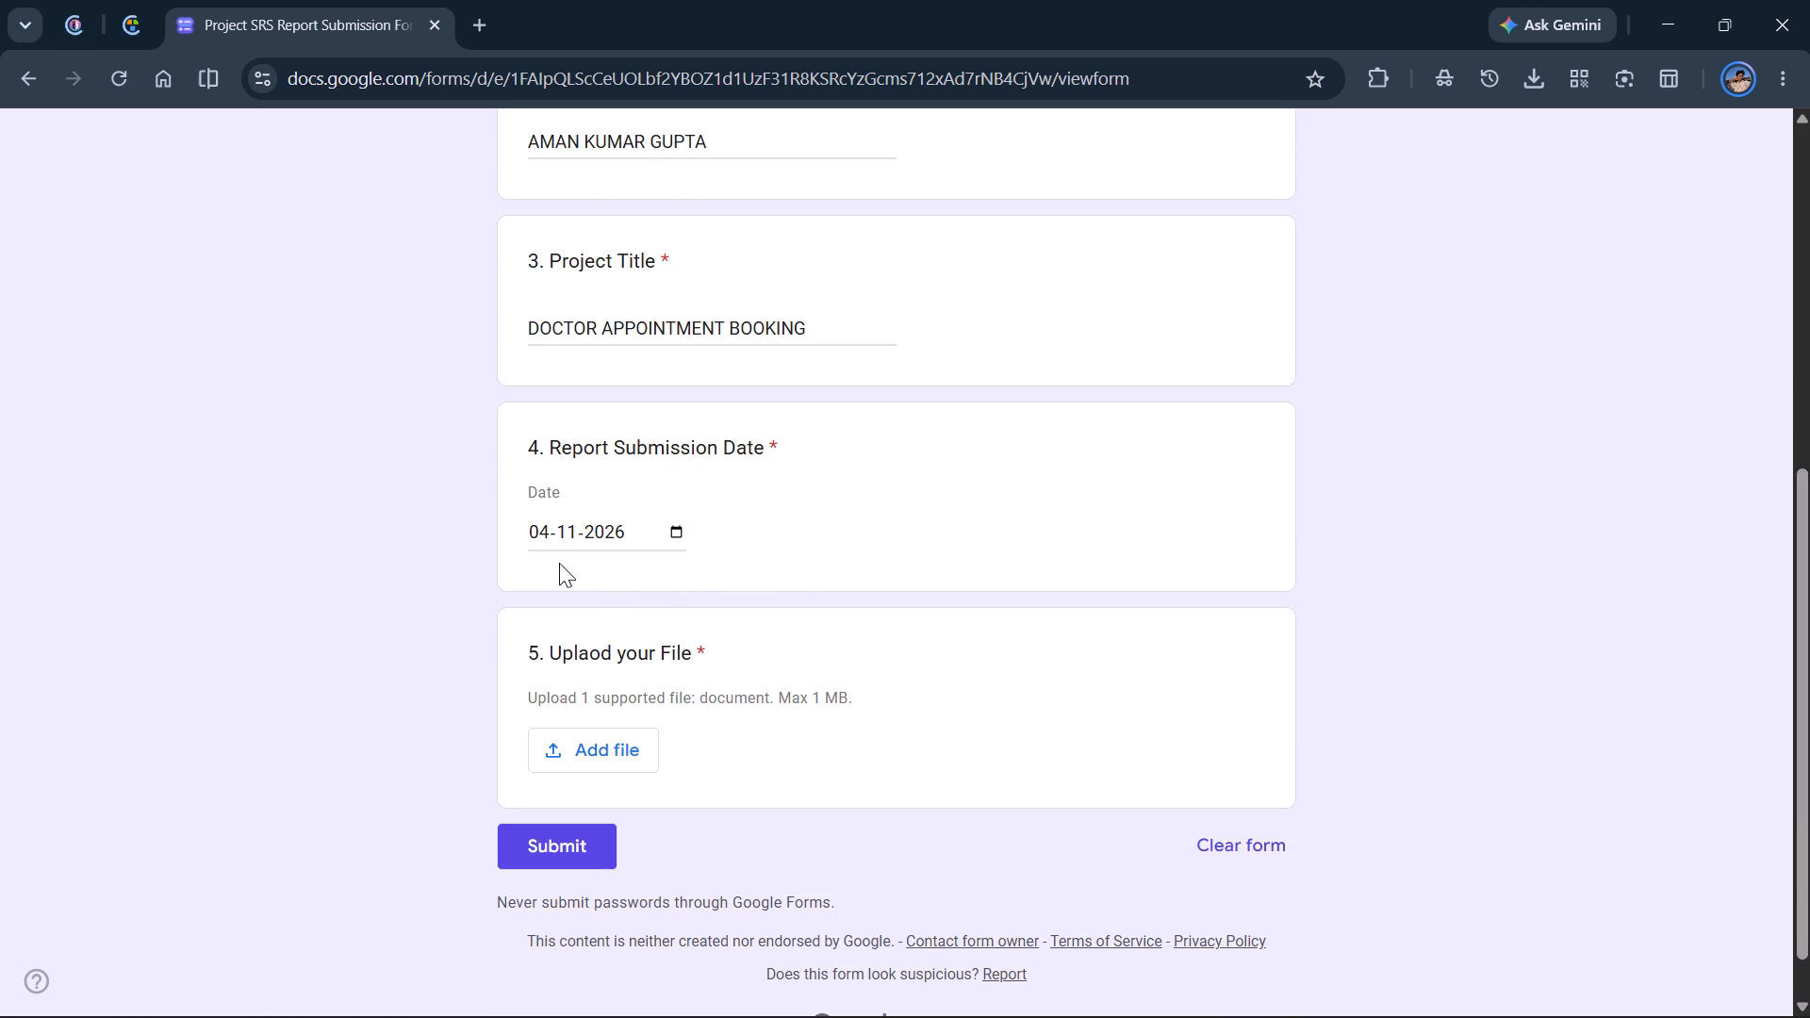
left_click(678, 534)
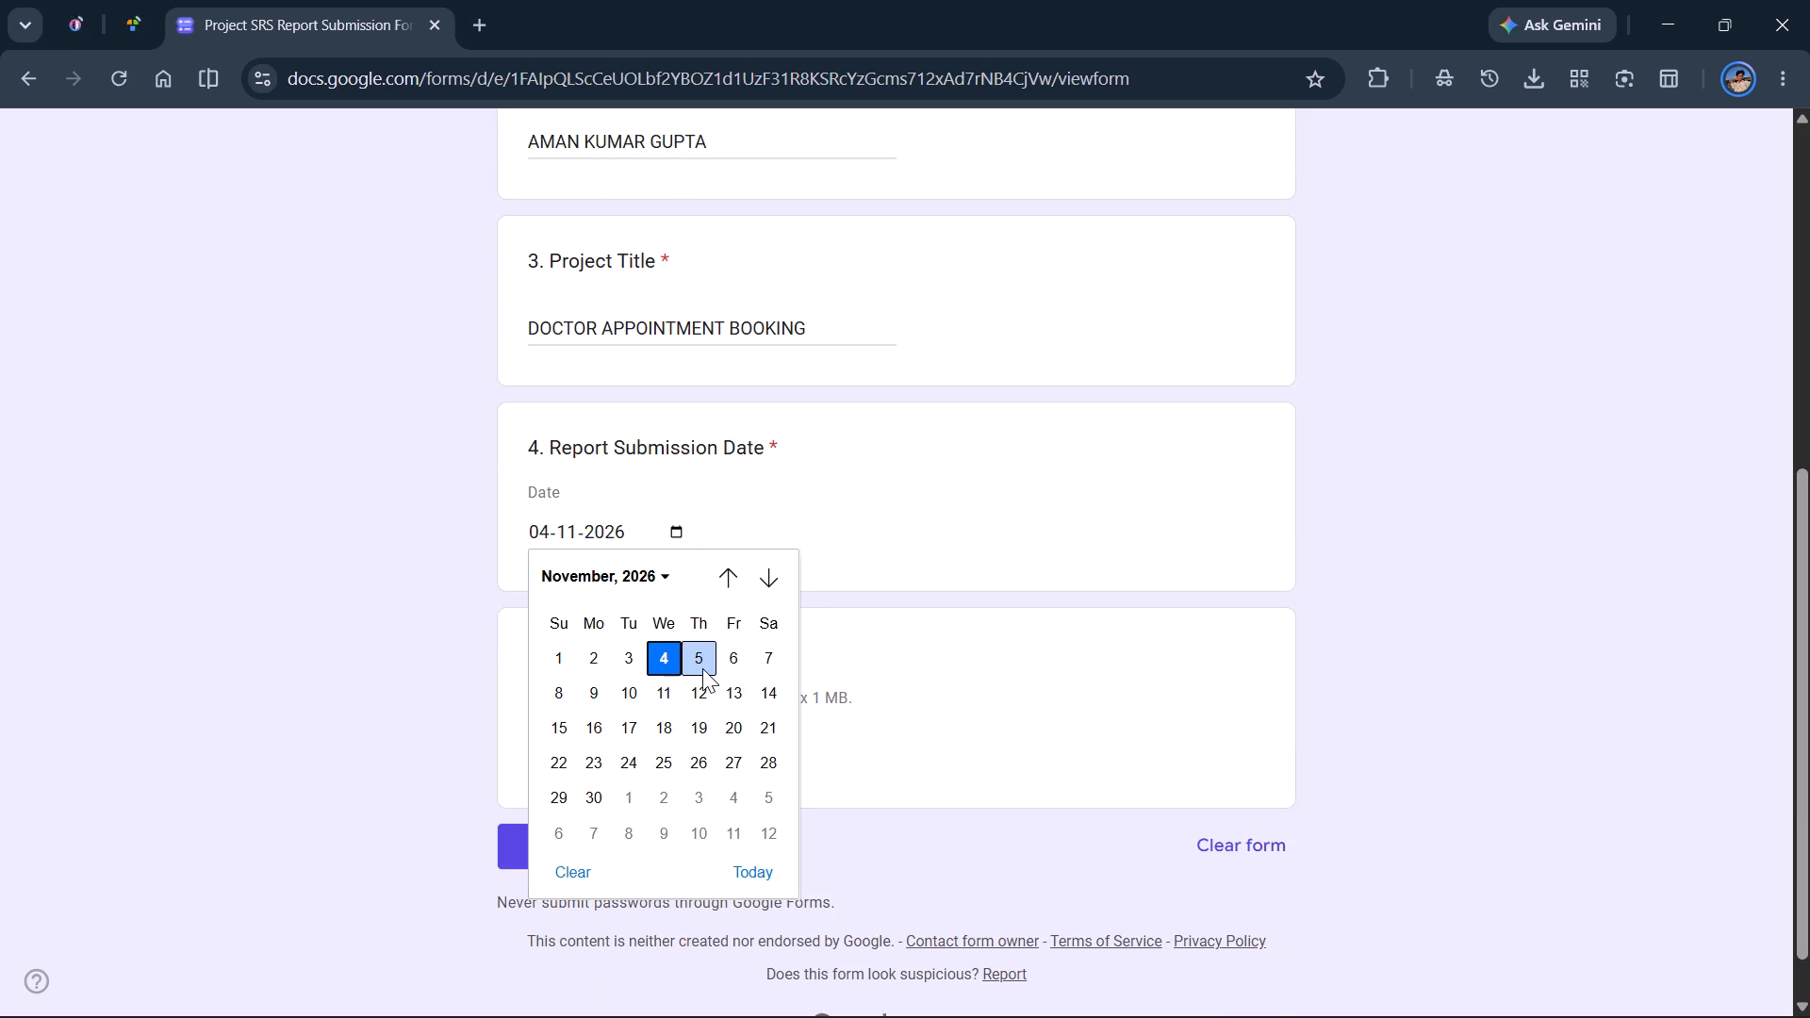
left_click(702, 668)
Attach the newest compressed Doctor_Appointment_Booking_SRS Word file from Downloads to the file upload question and dismiss the file chooser.
left_click(587, 752)
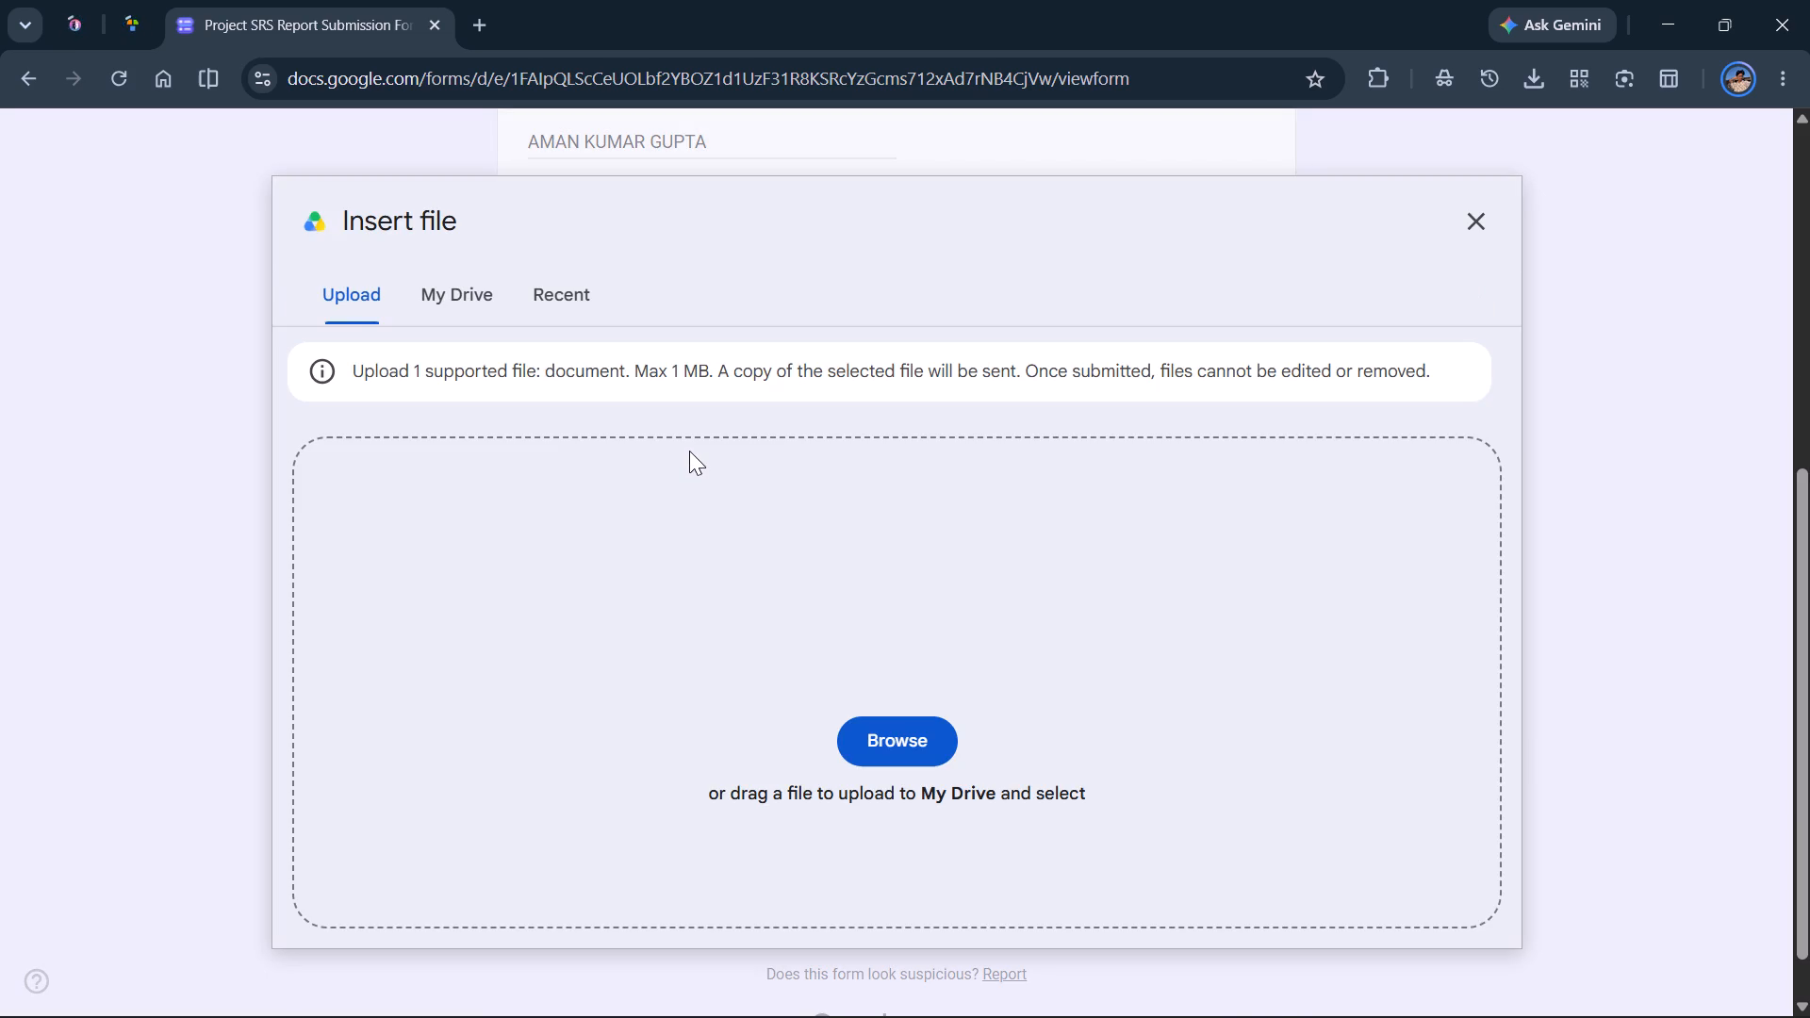
left_click(880, 745)
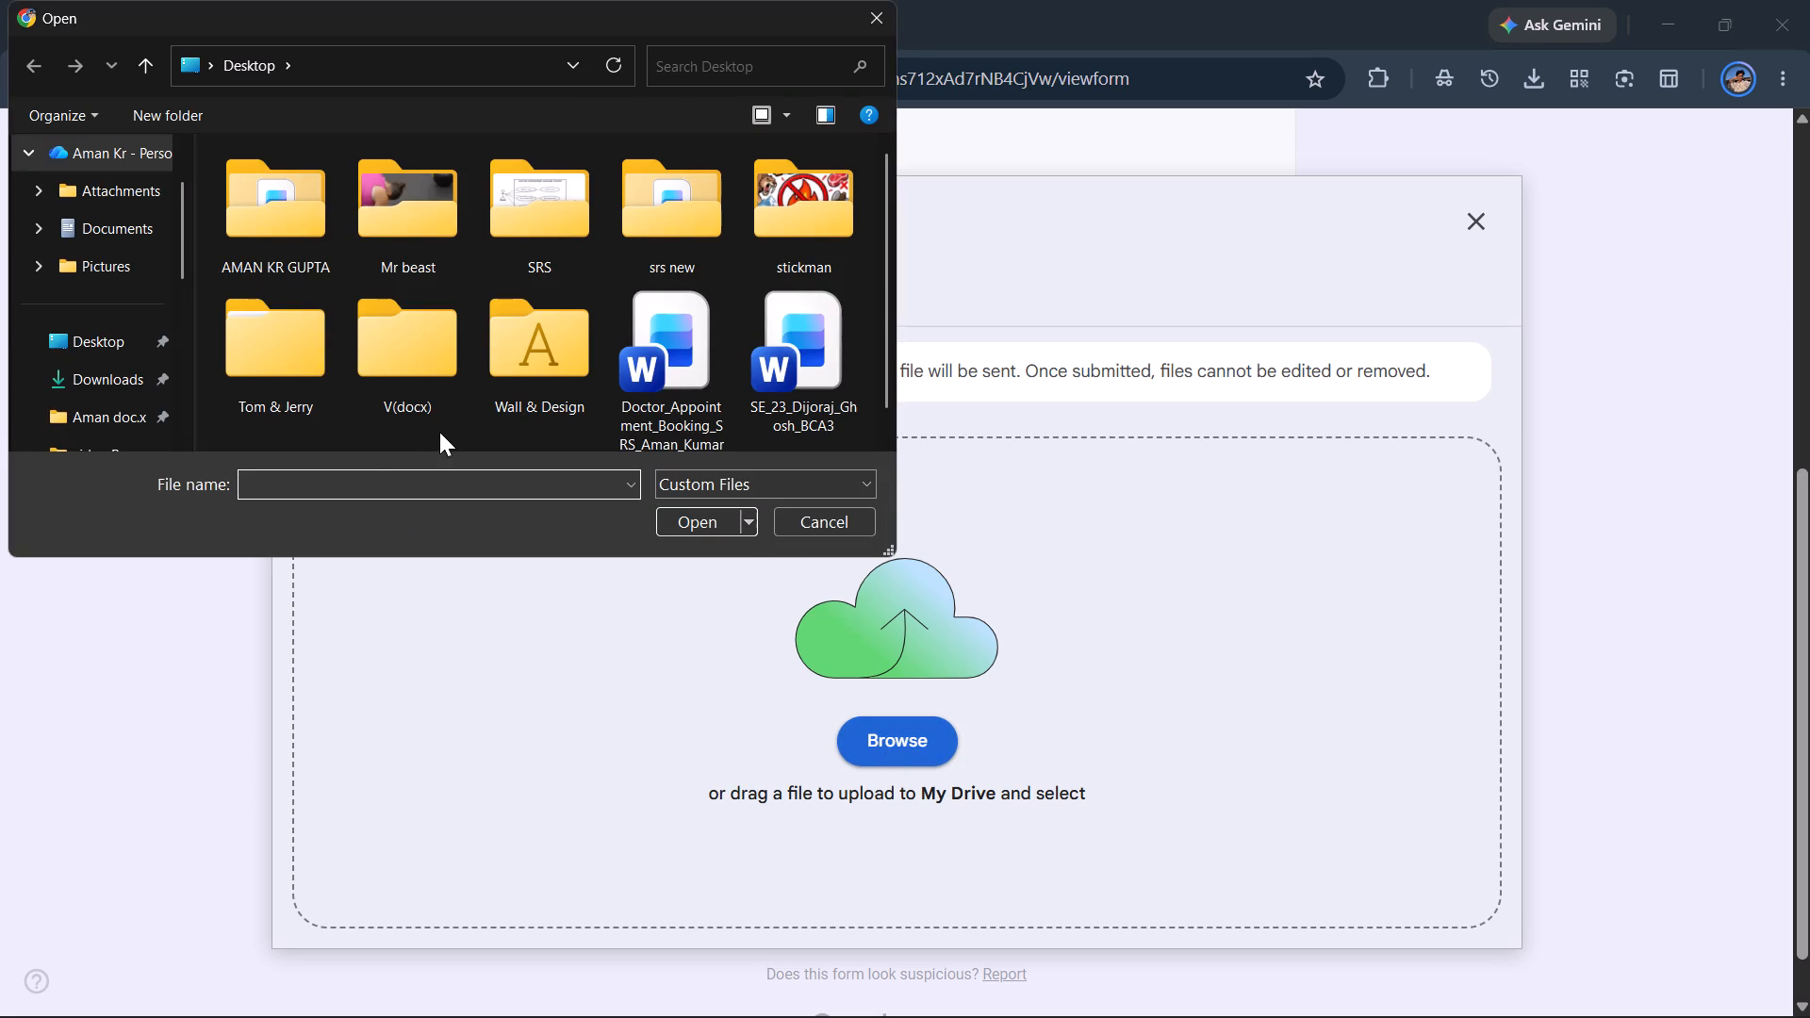
scroll(606, 364, "down", 3)
scroll(598, 360, "up", 3)
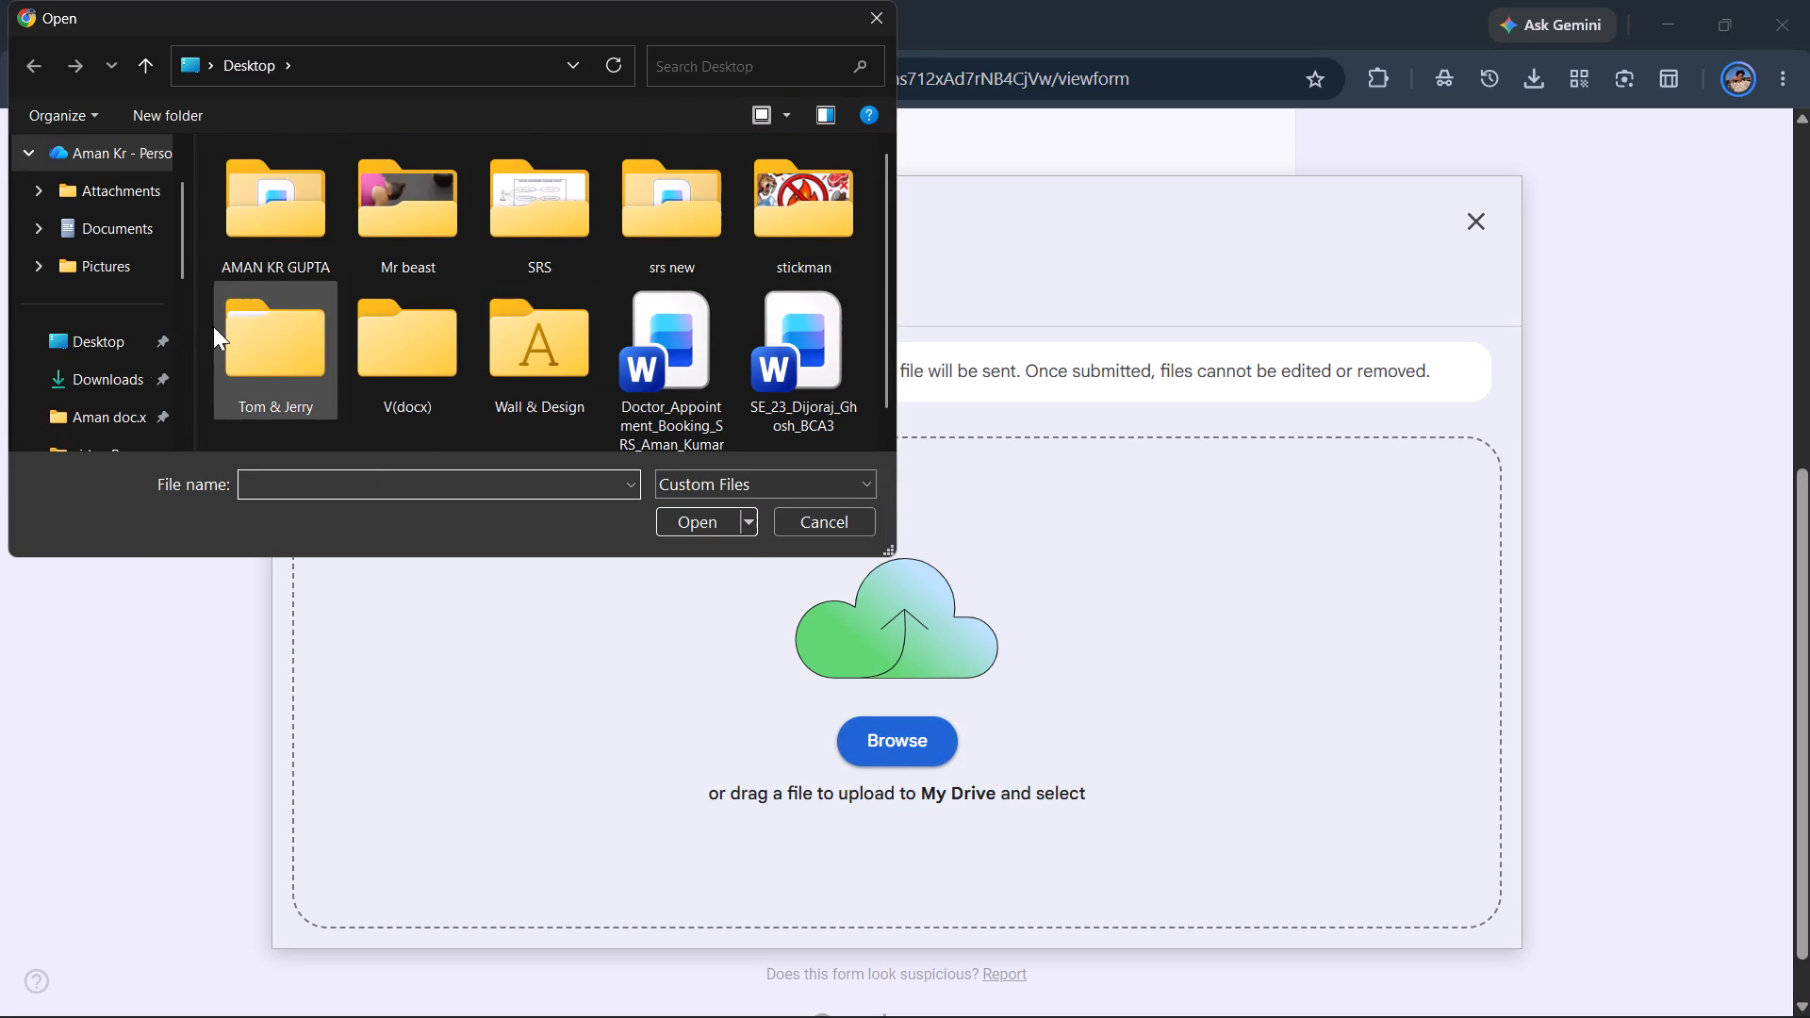
left_click(74, 379)
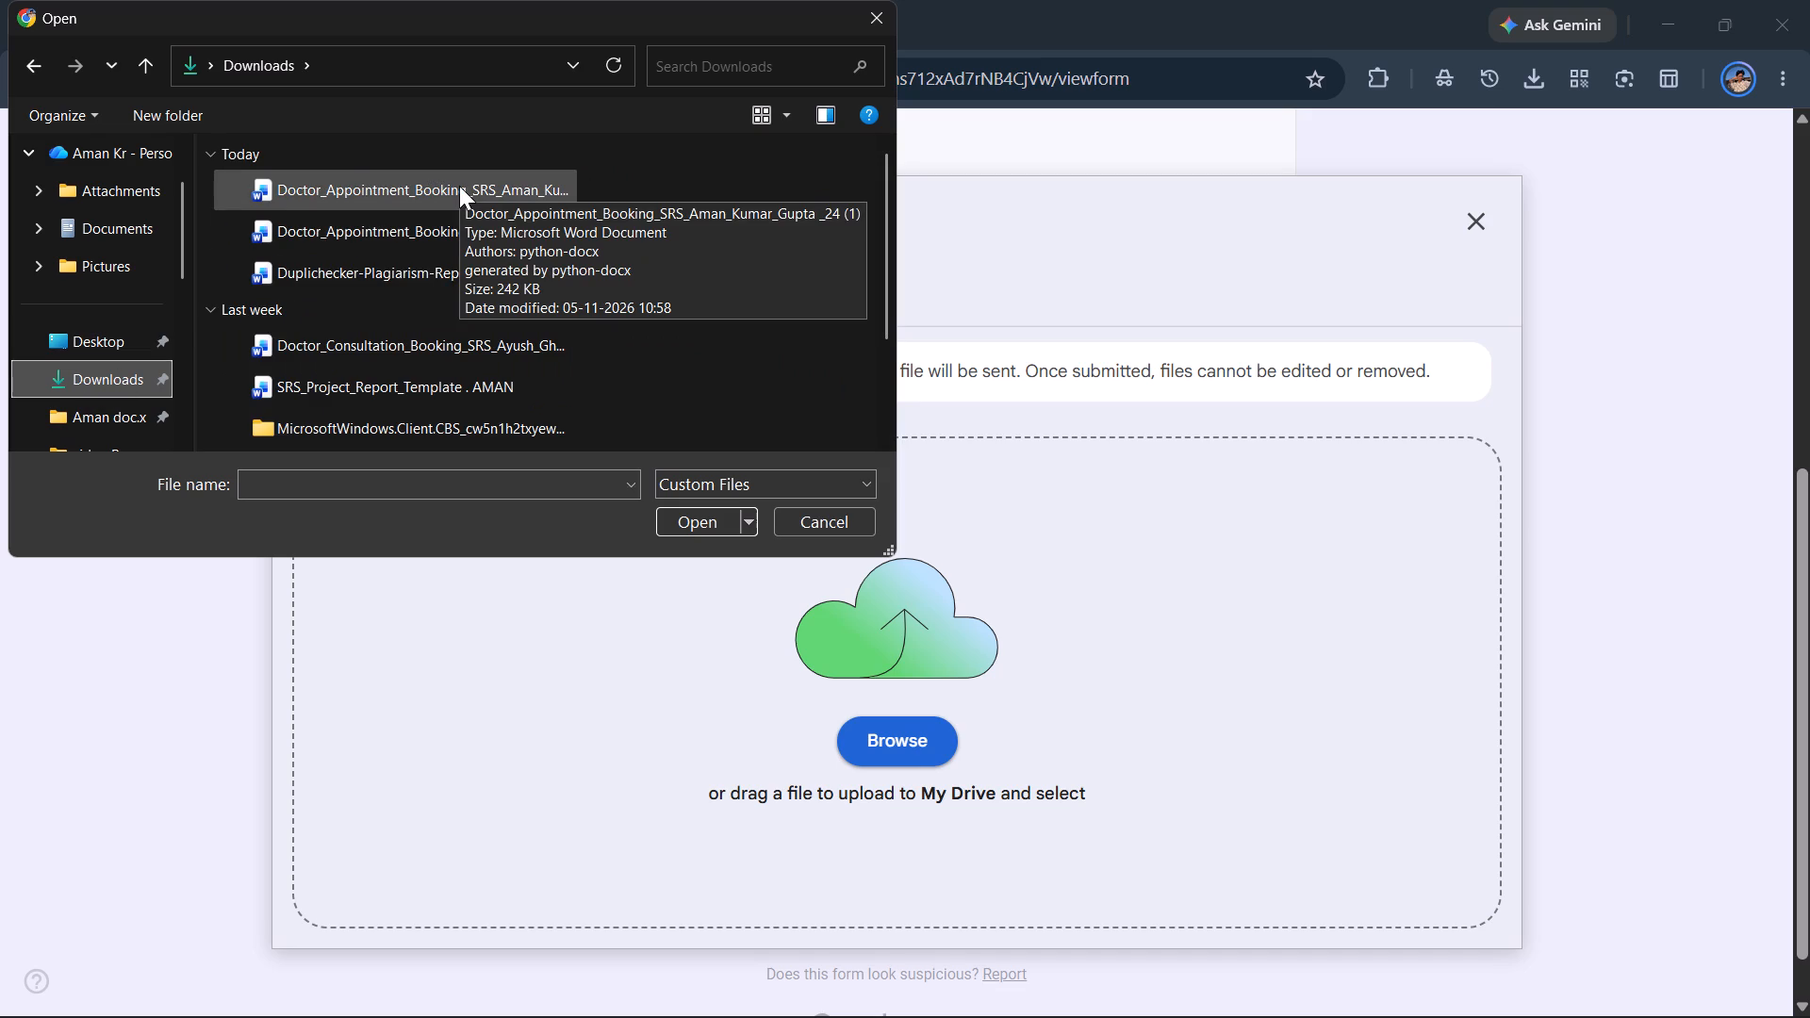
left_click_drag(459, 186, 993, 665)
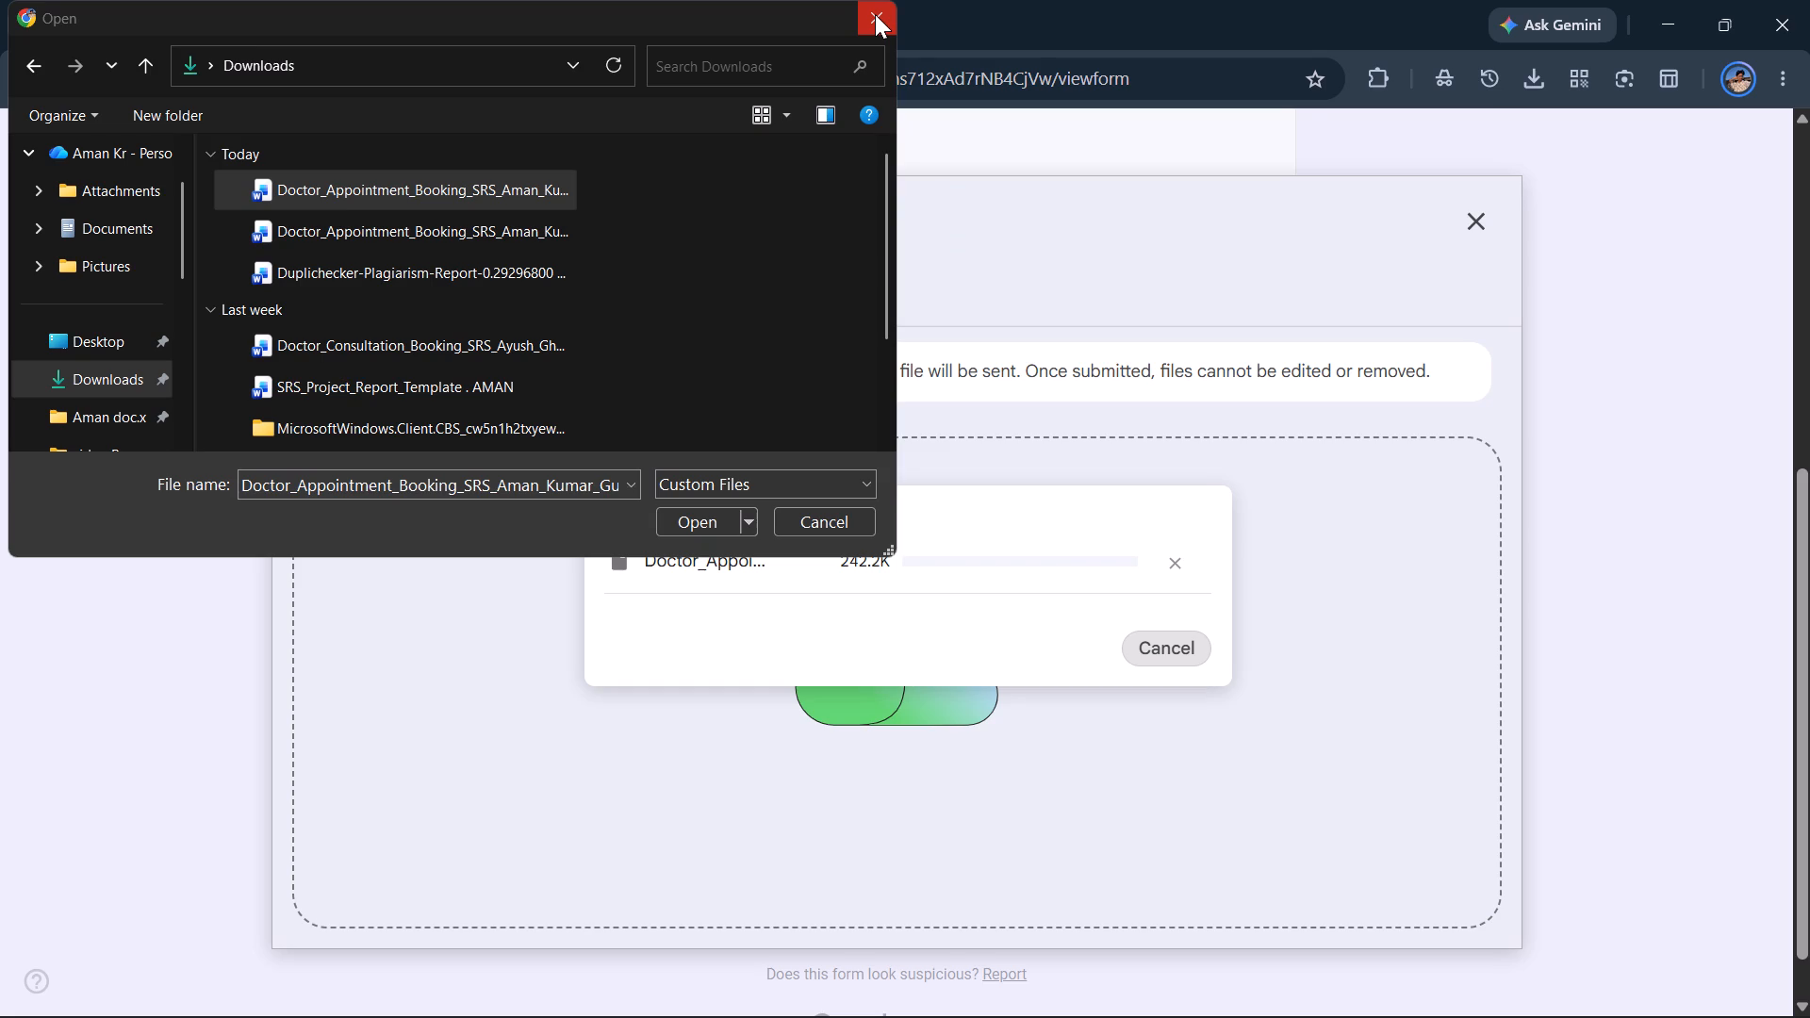
left_click(1380, 607)
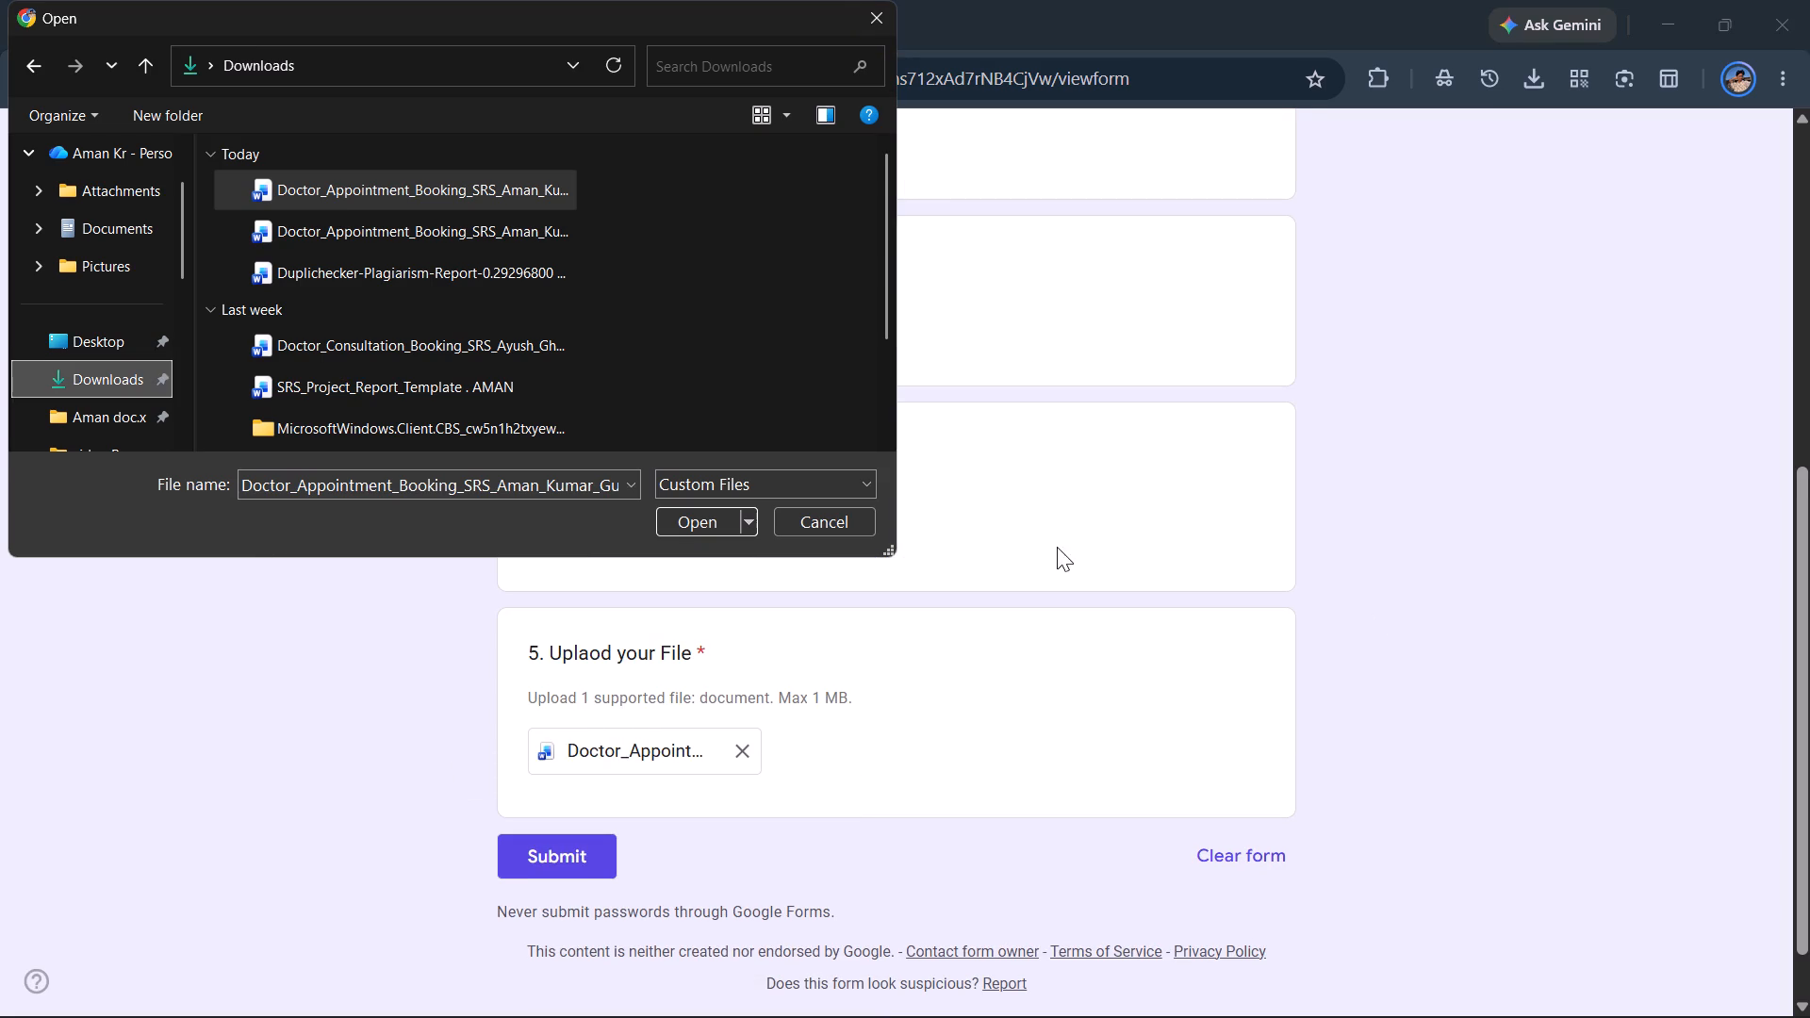
left_click(878, 27)
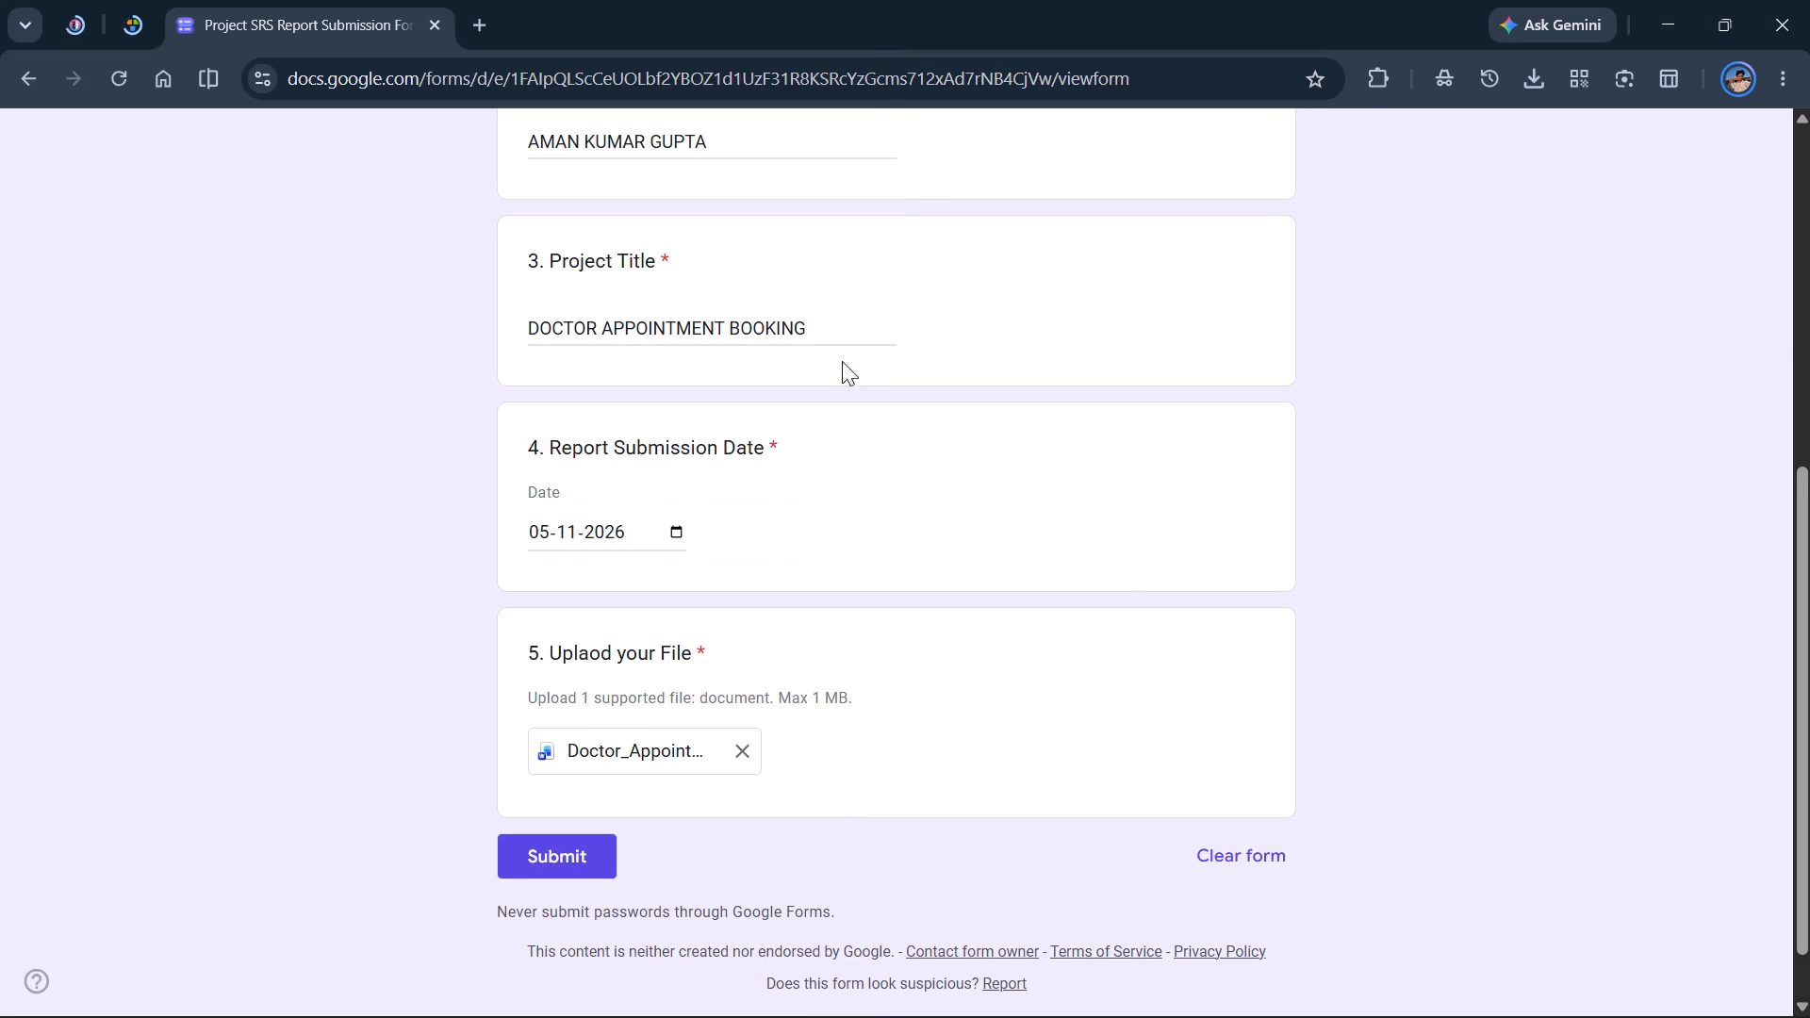
Submit the completed Project SRS Report Submission Form with the attached Word file.
left_click(575, 852)
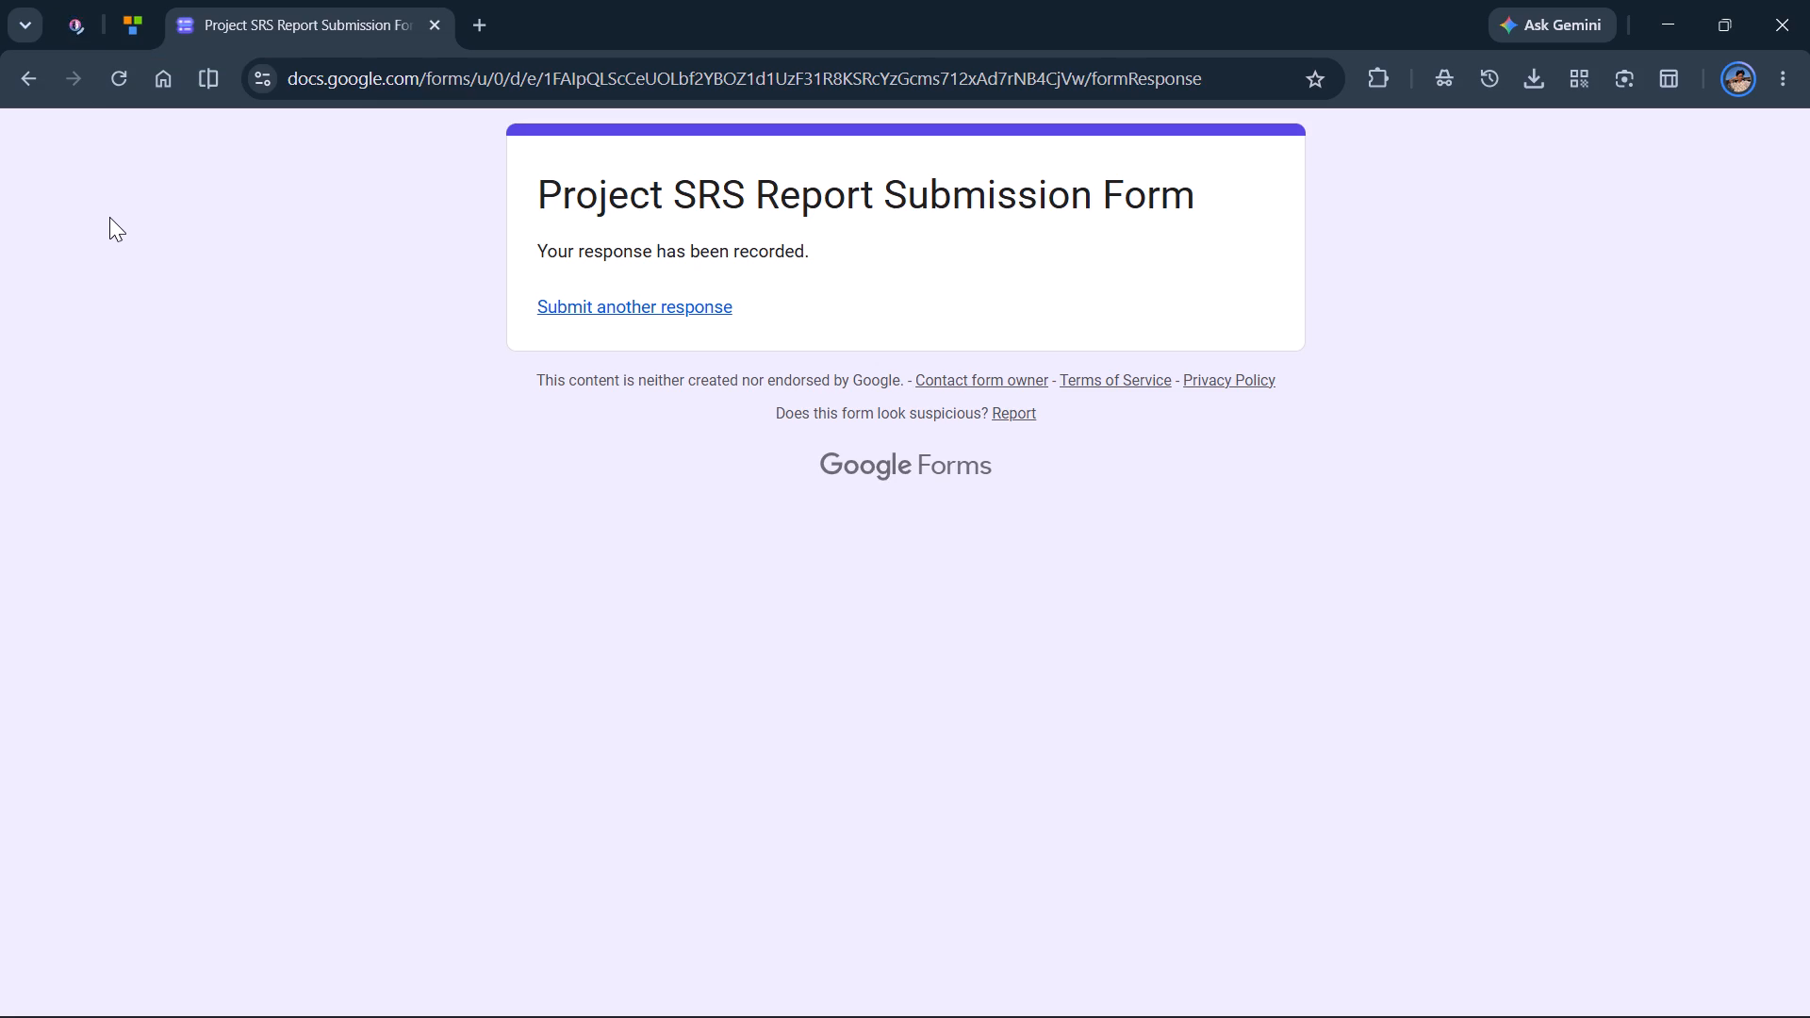
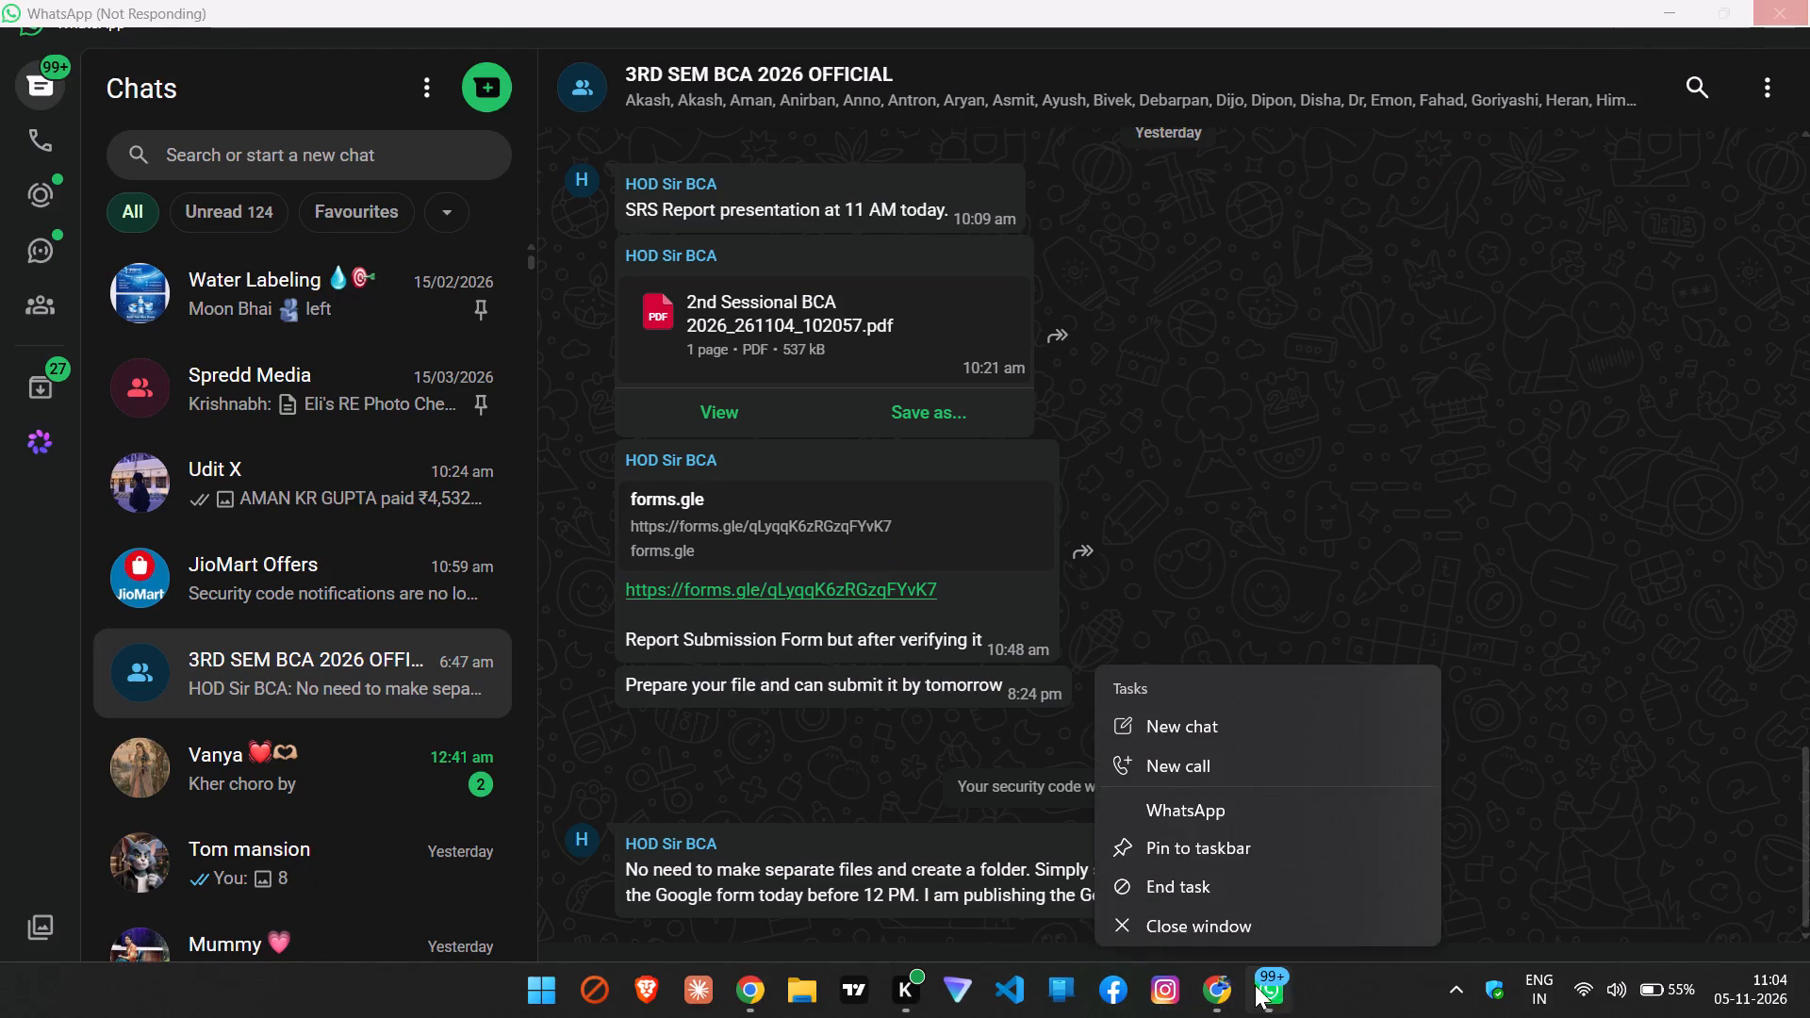
left_click(1268, 878)
left_click(849, 546)
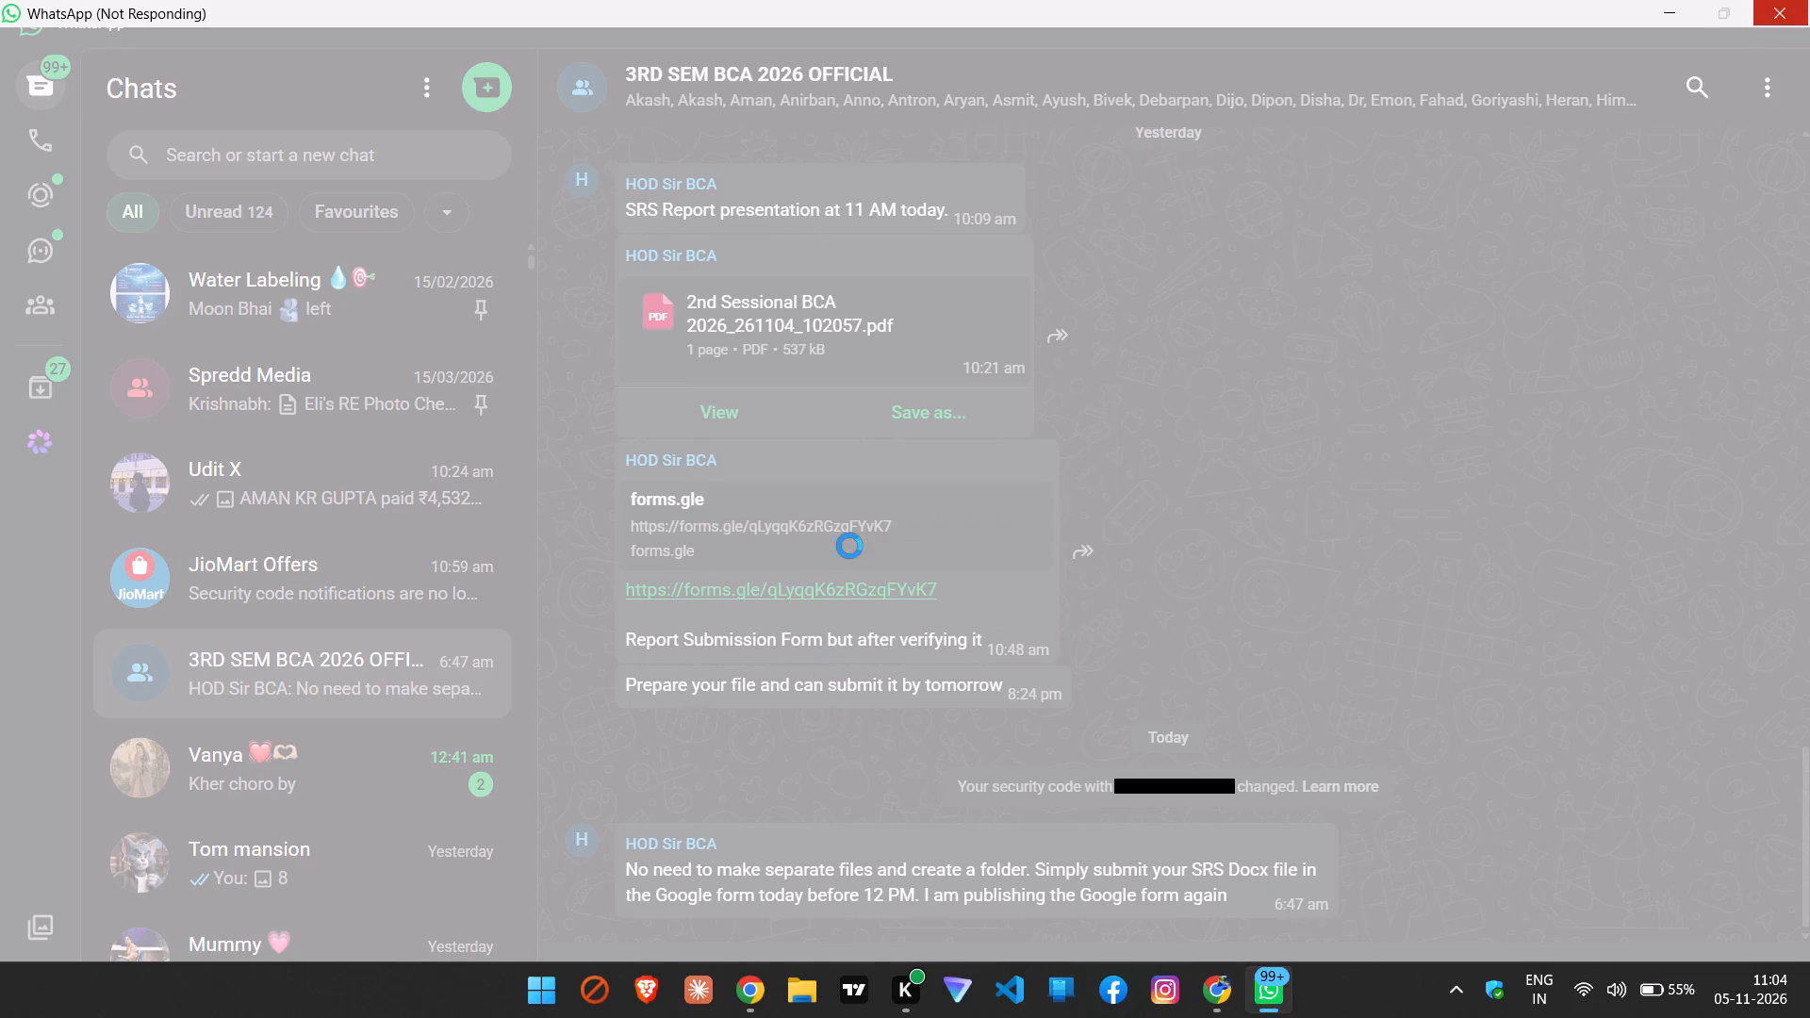
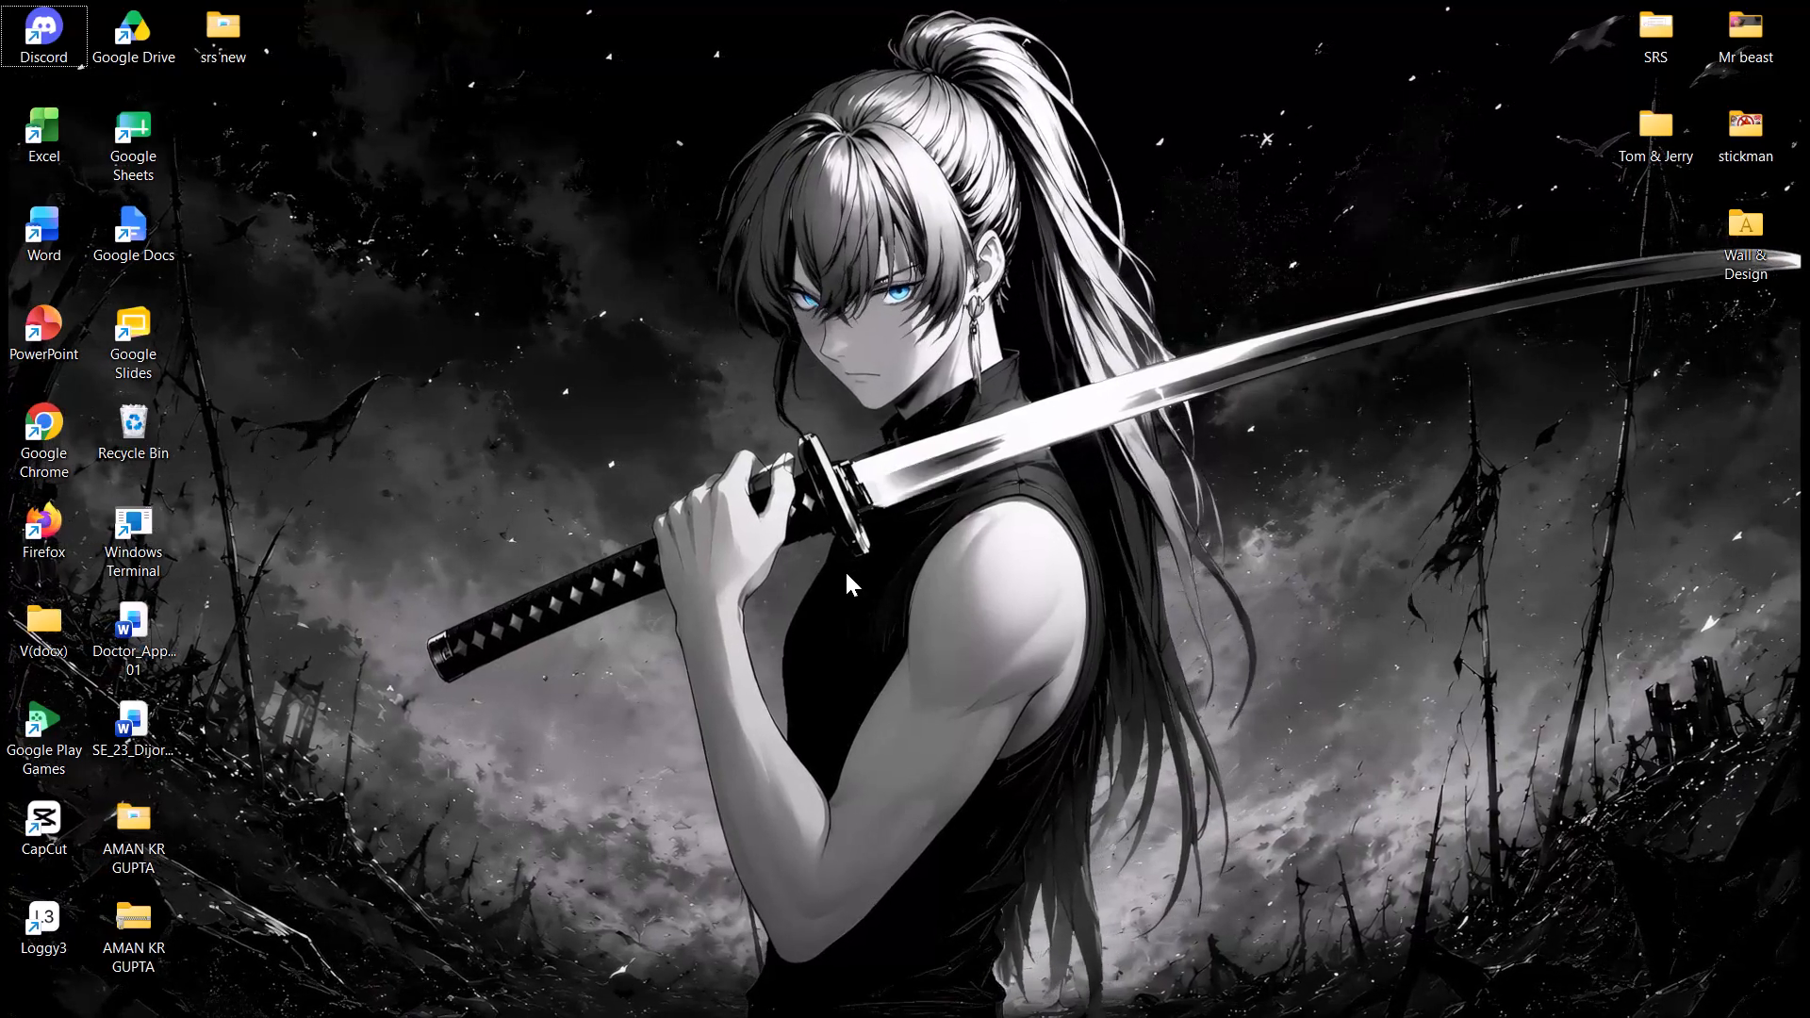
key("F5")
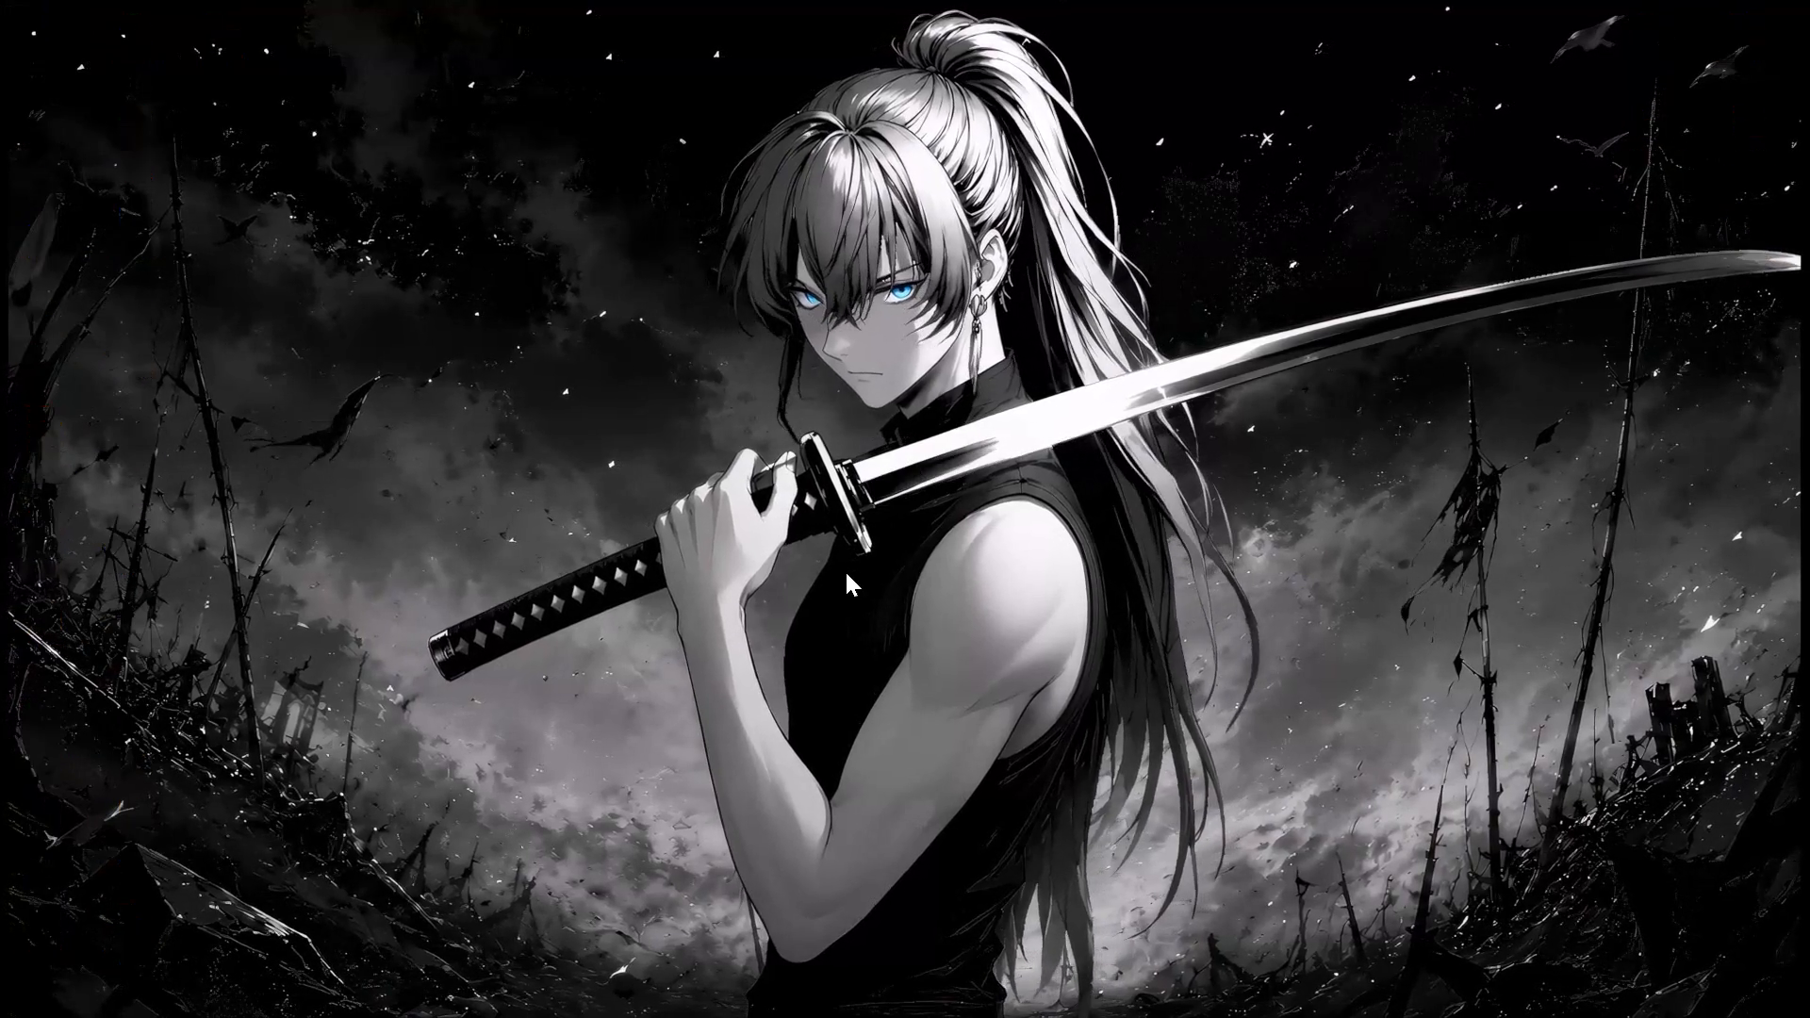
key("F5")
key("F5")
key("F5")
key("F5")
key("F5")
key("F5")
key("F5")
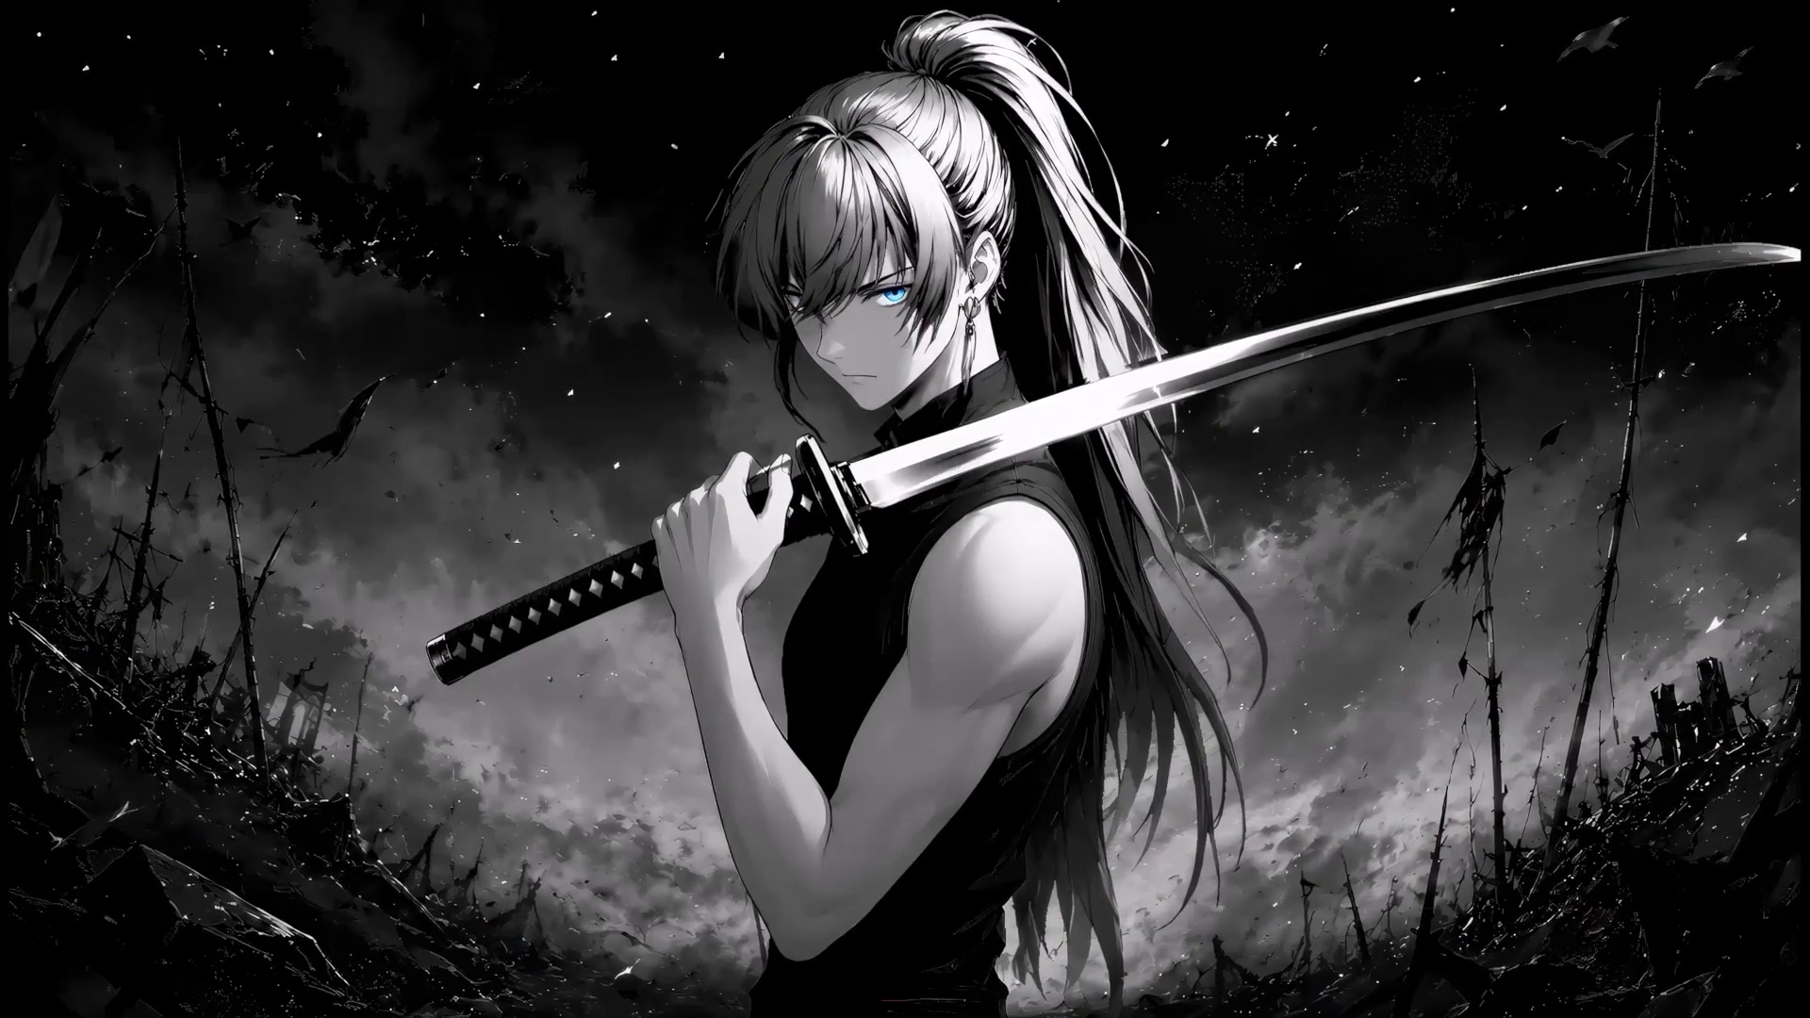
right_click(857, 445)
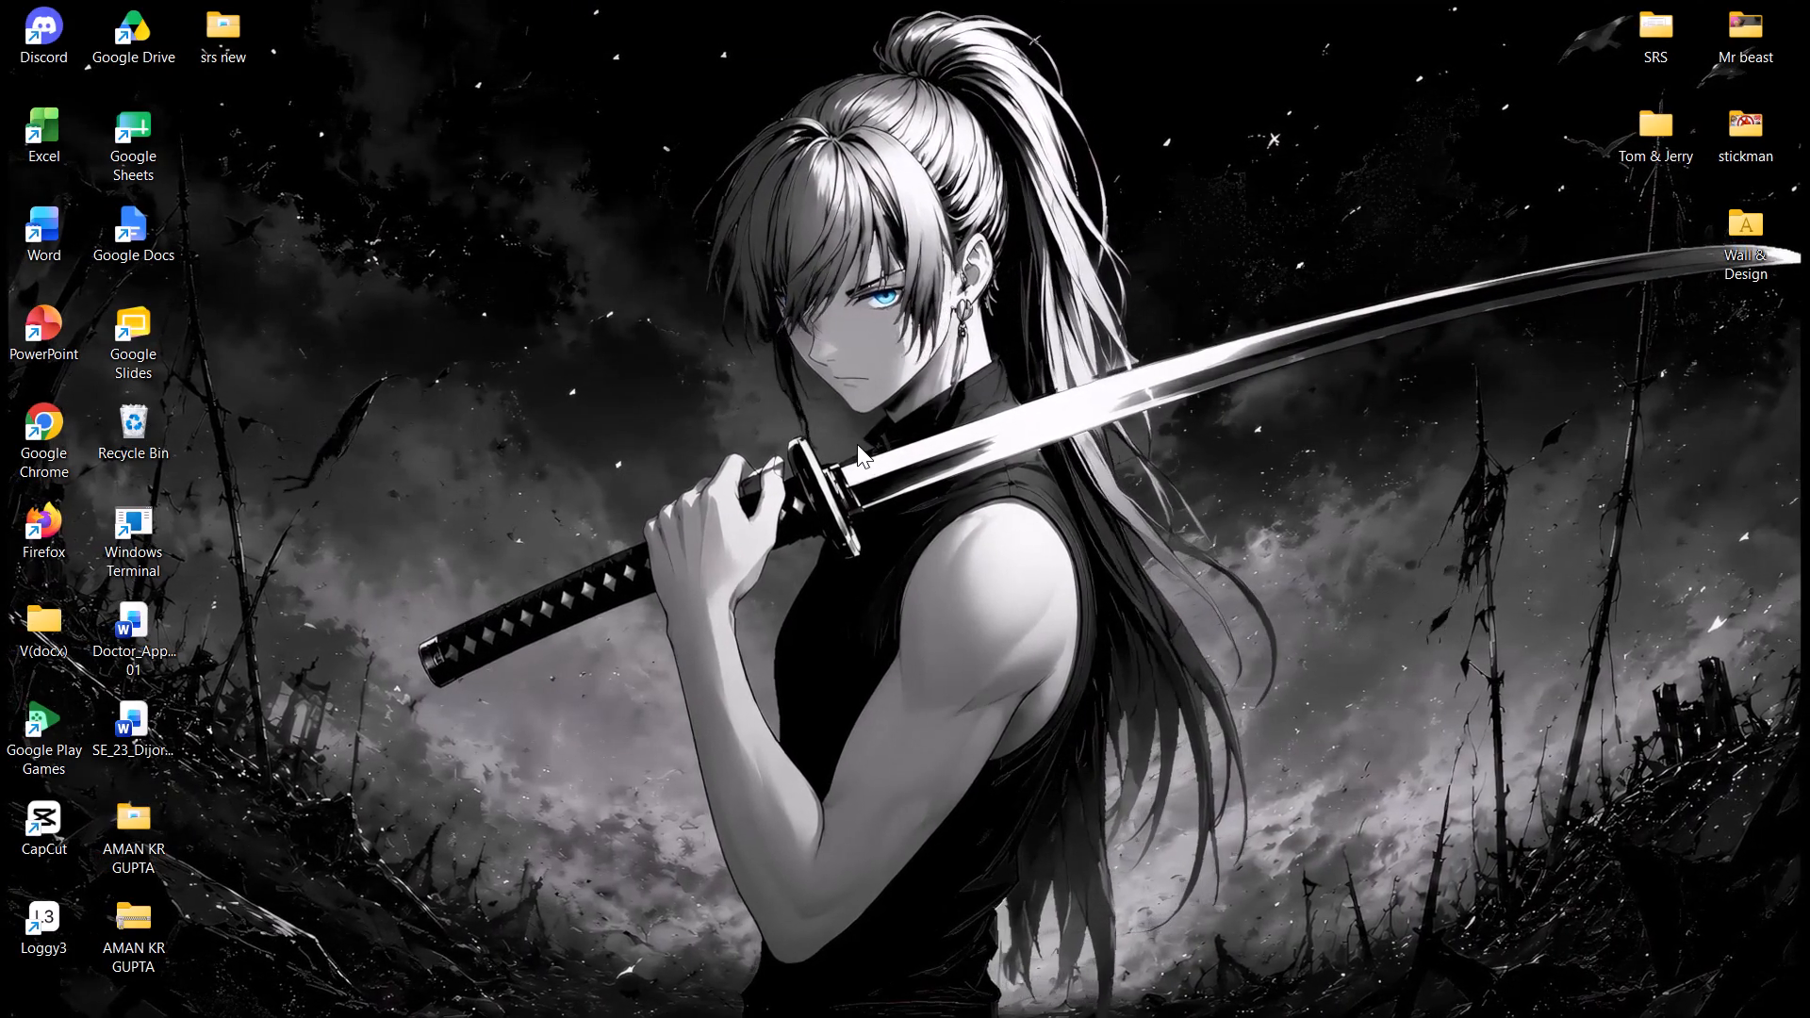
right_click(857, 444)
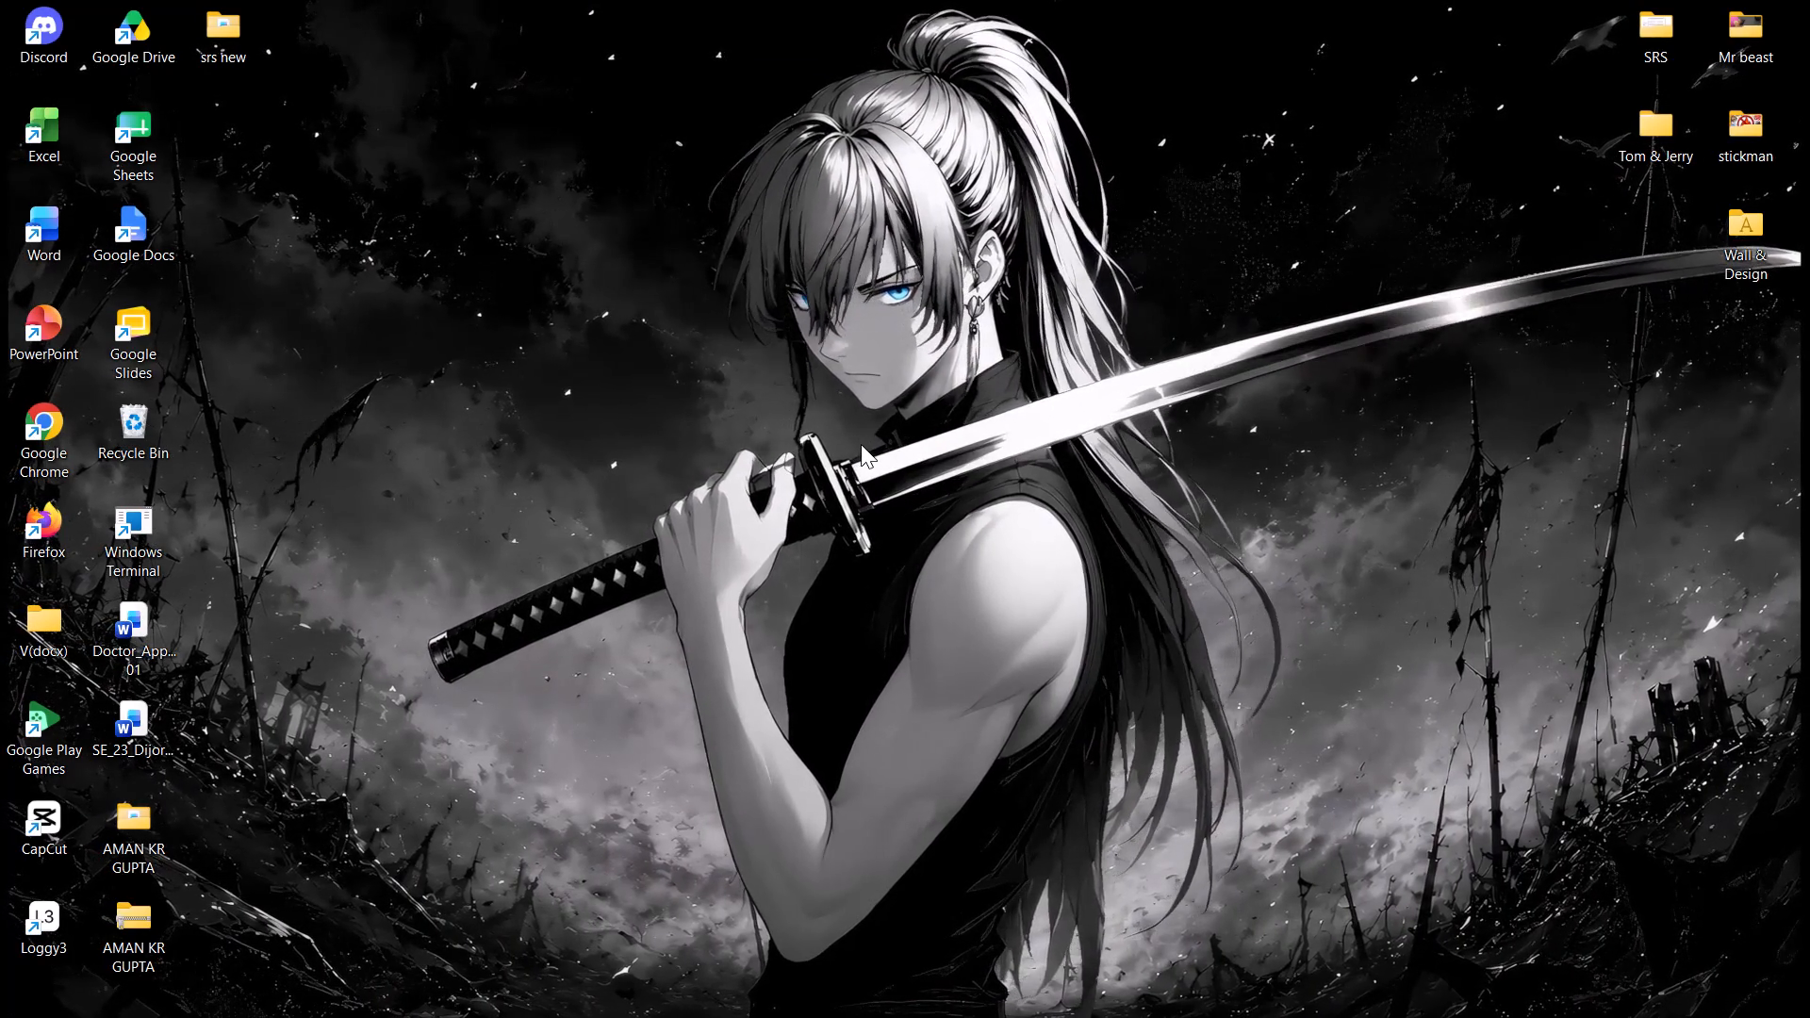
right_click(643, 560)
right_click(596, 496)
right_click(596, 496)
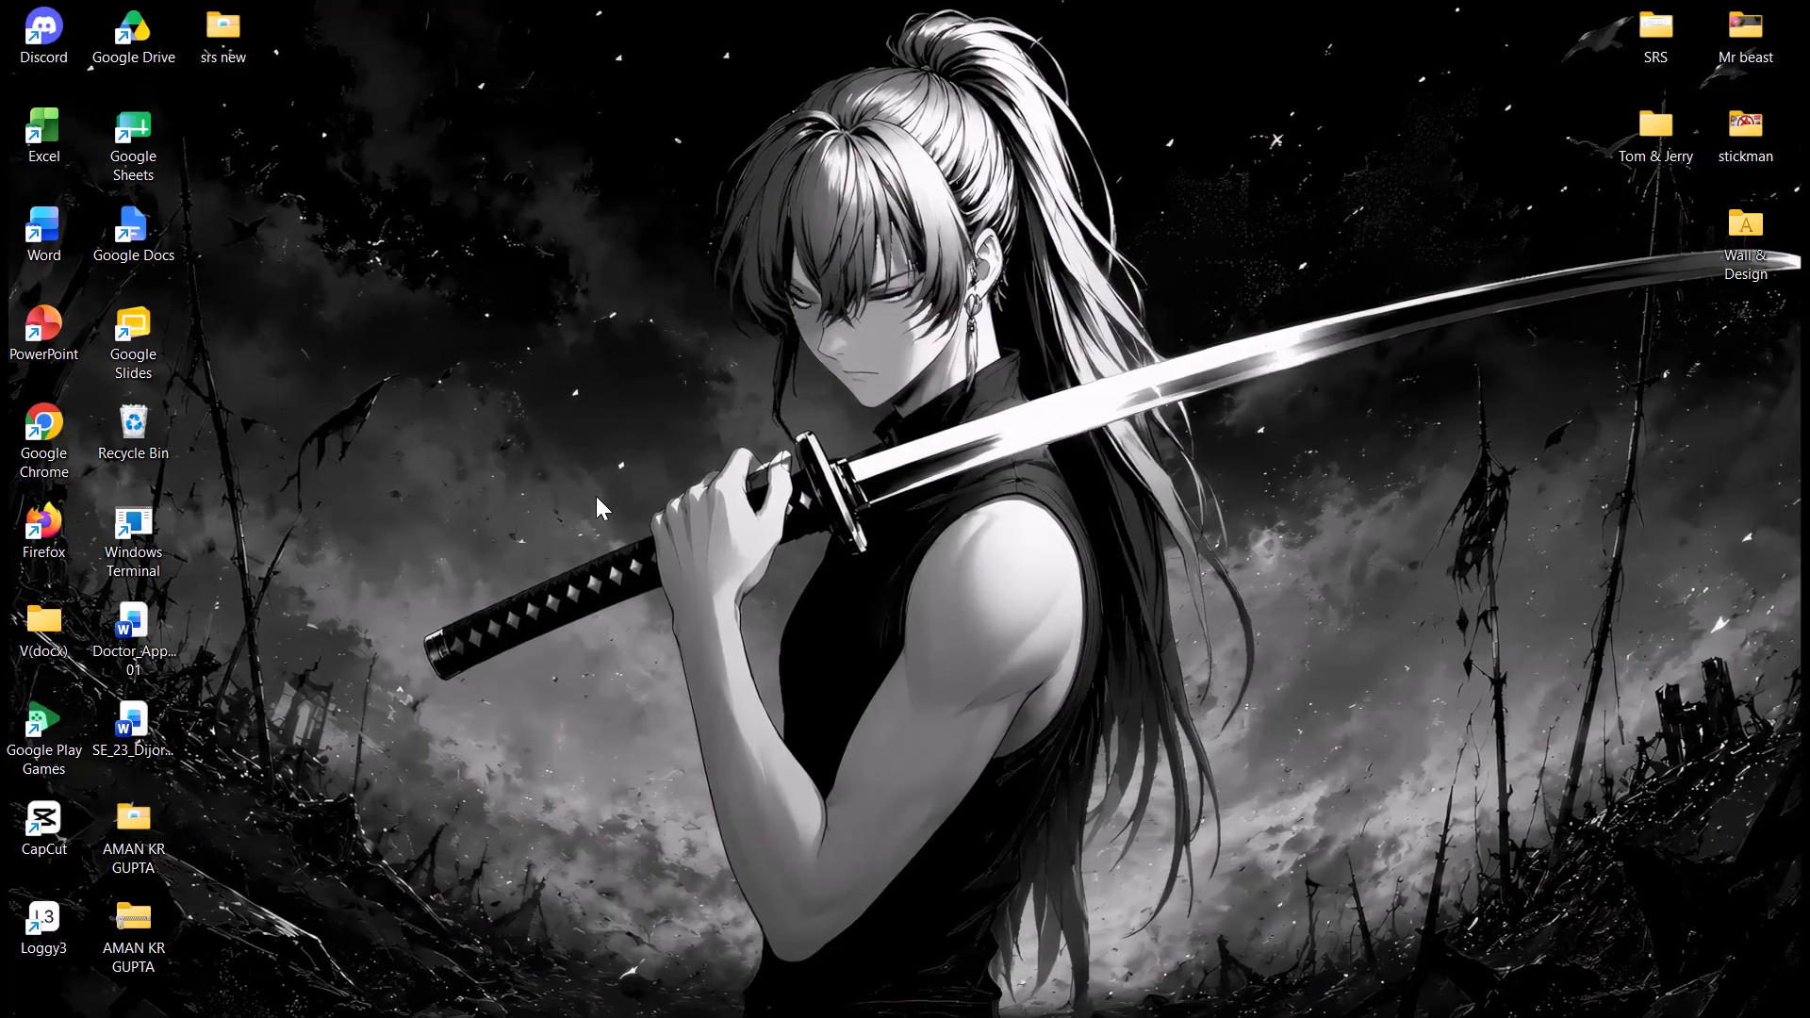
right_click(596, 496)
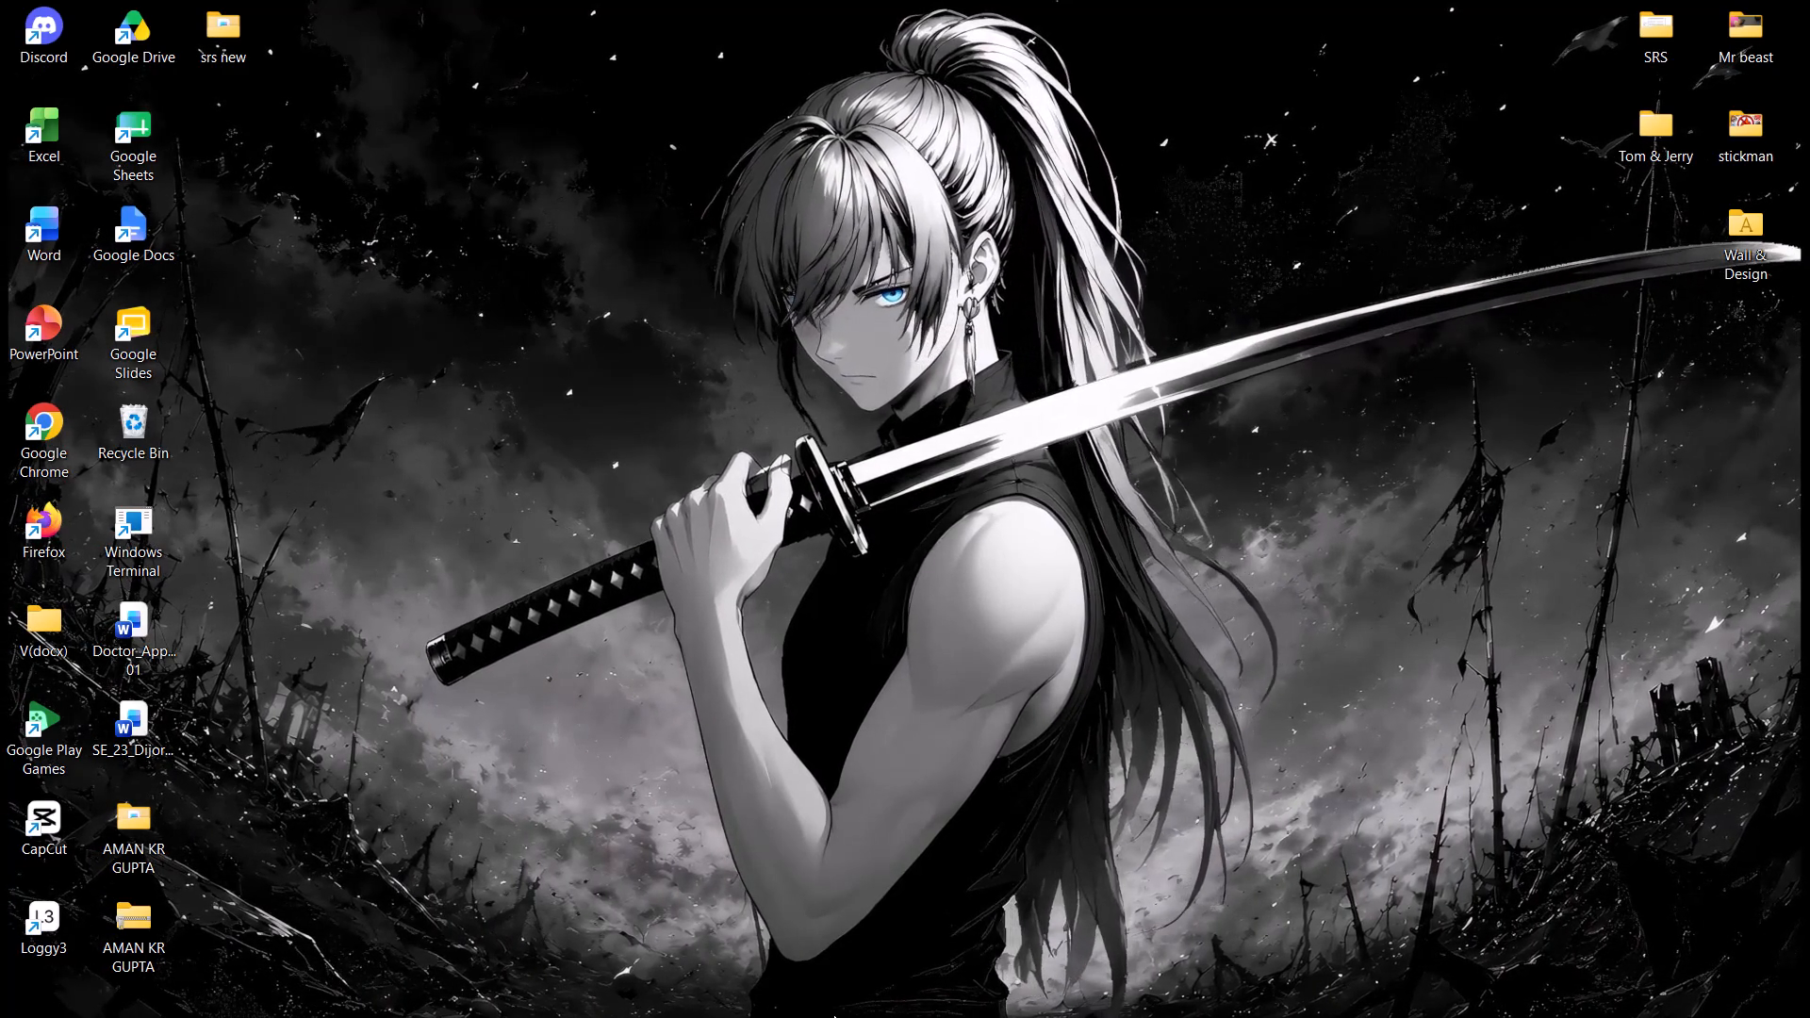
Shut down the computer from the desktop using the Shut down option.
key("alt+F4")
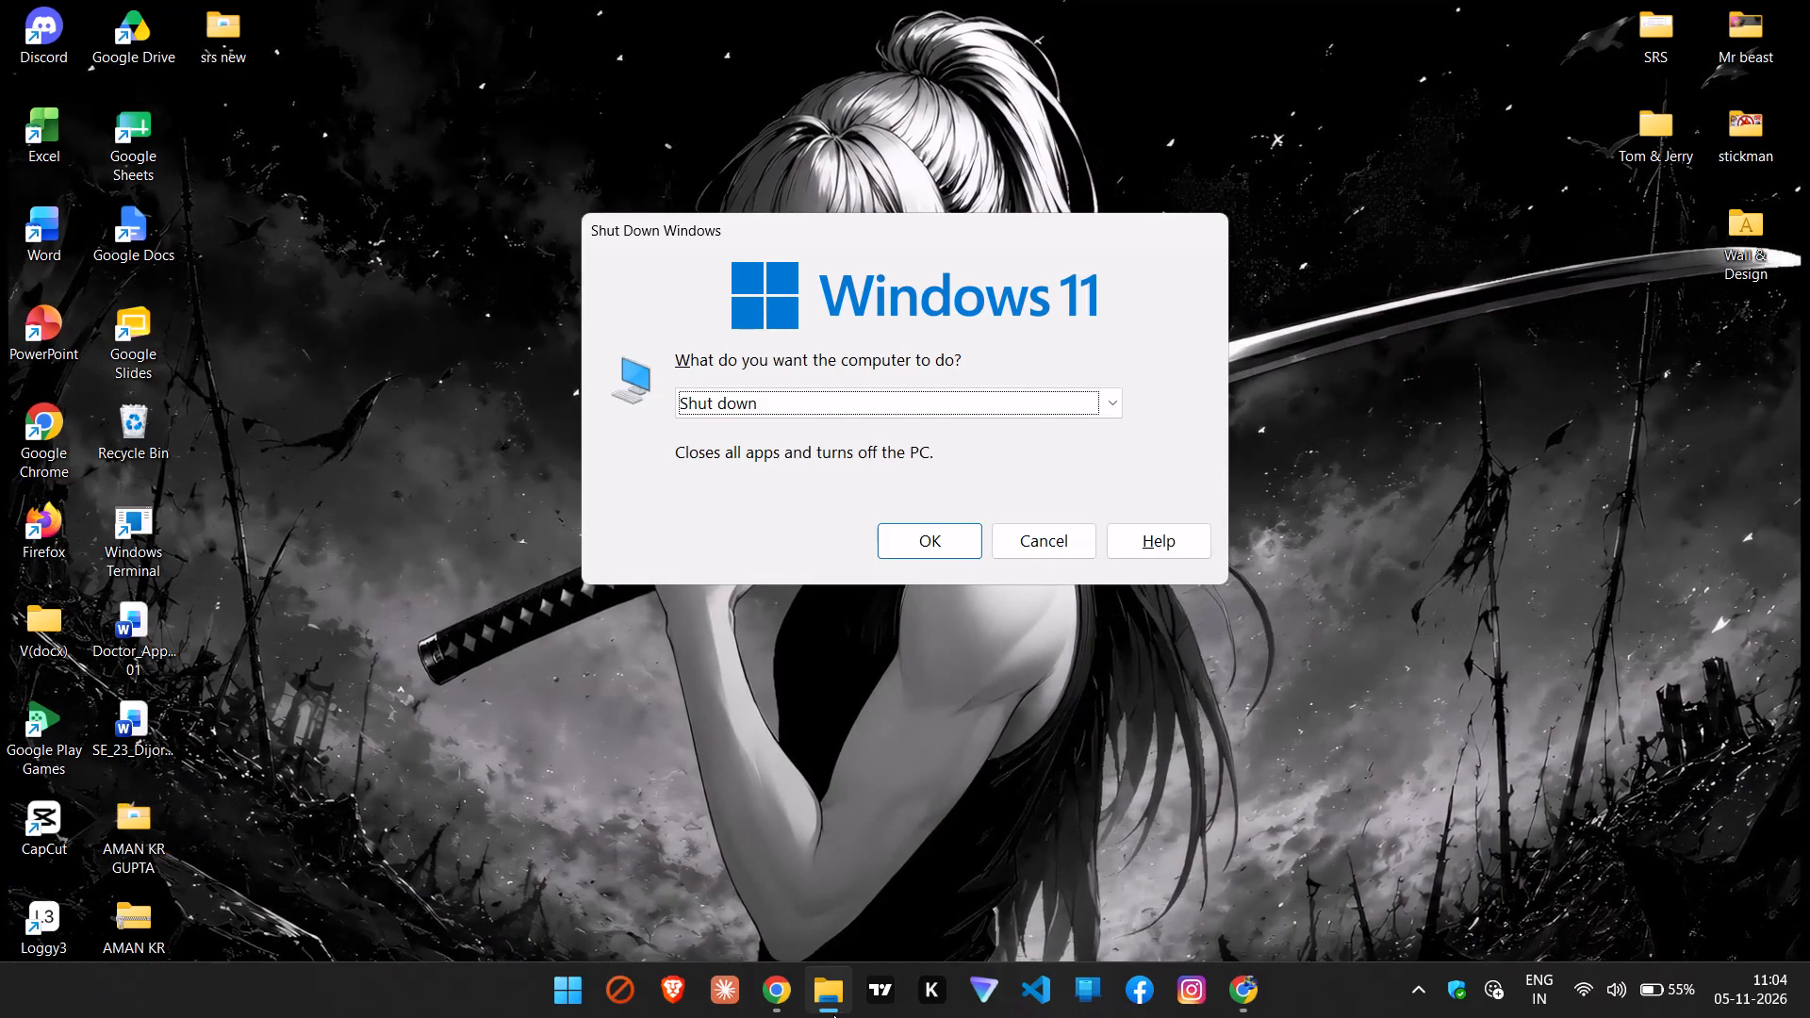
key("Return")
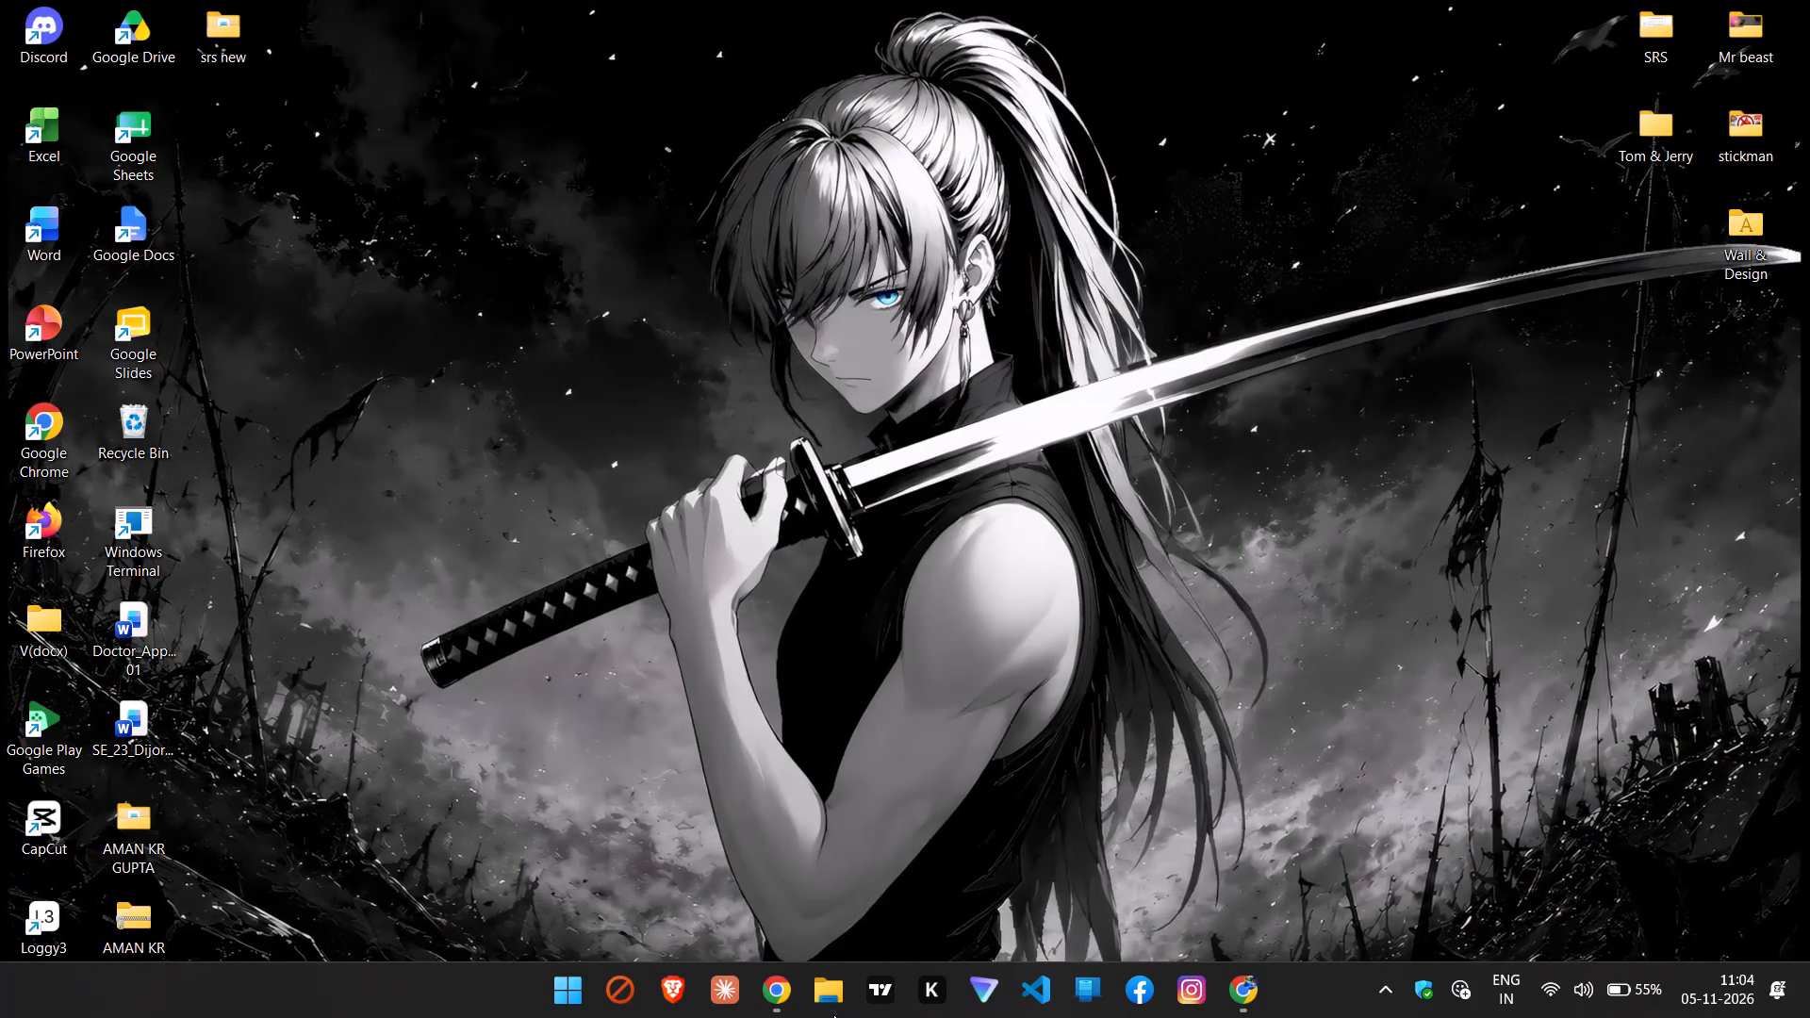